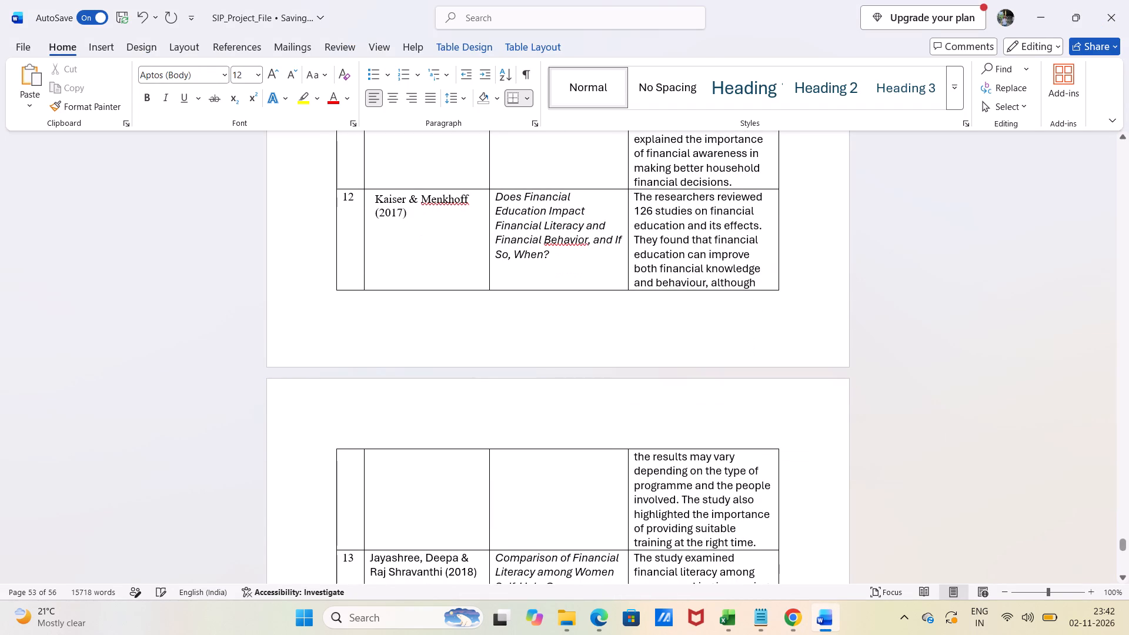
Remove the italics from rows 1 and 2 of the Literature Reviews table and set their font to Times New Roman.
{"action": "scroll", "coordinate": [559, 436], "scroll_direction": "up", "scroll_amount": 6}
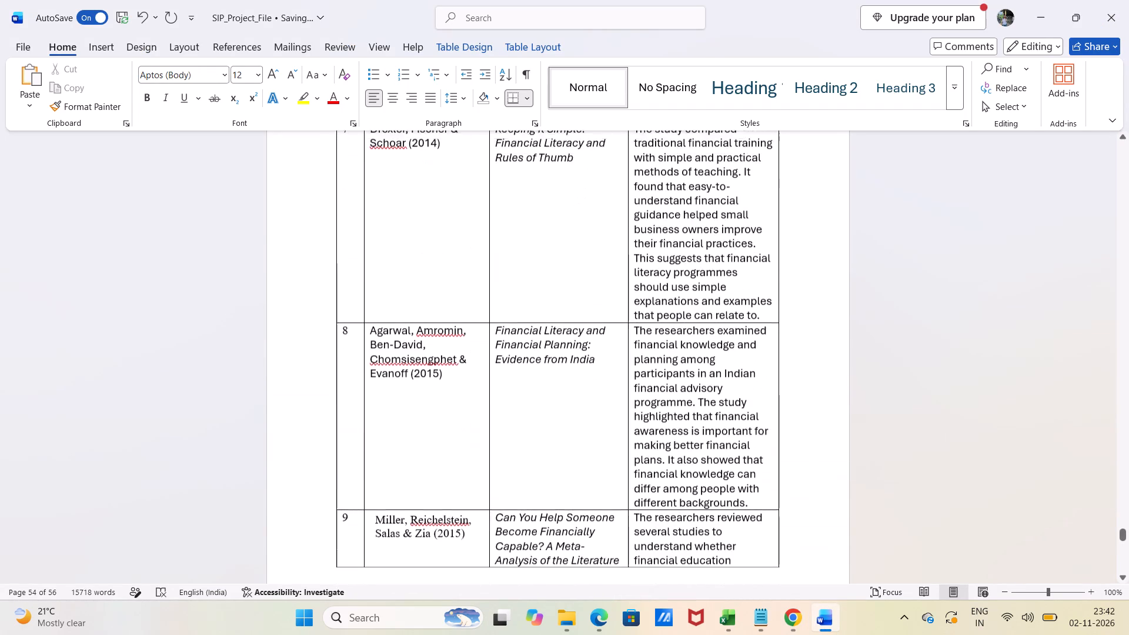
{"action": "scroll", "coordinate": [559, 436], "scroll_direction": "up", "scroll_amount": 7}
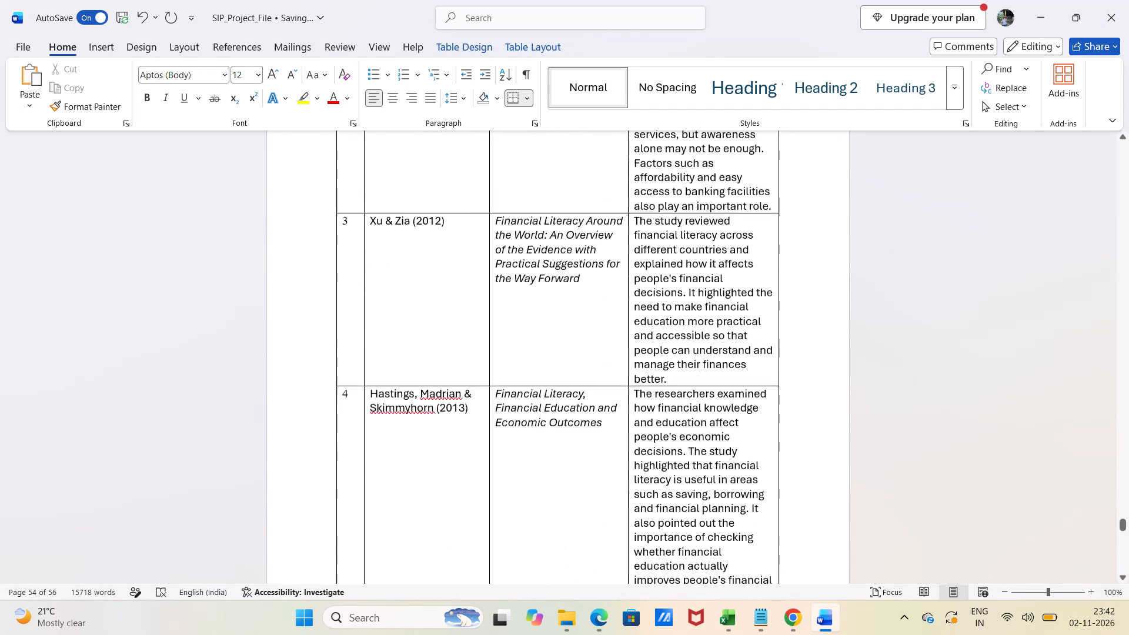
{"action": "scroll", "coordinate": [559, 436], "scroll_direction": "up", "scroll_amount": 4}
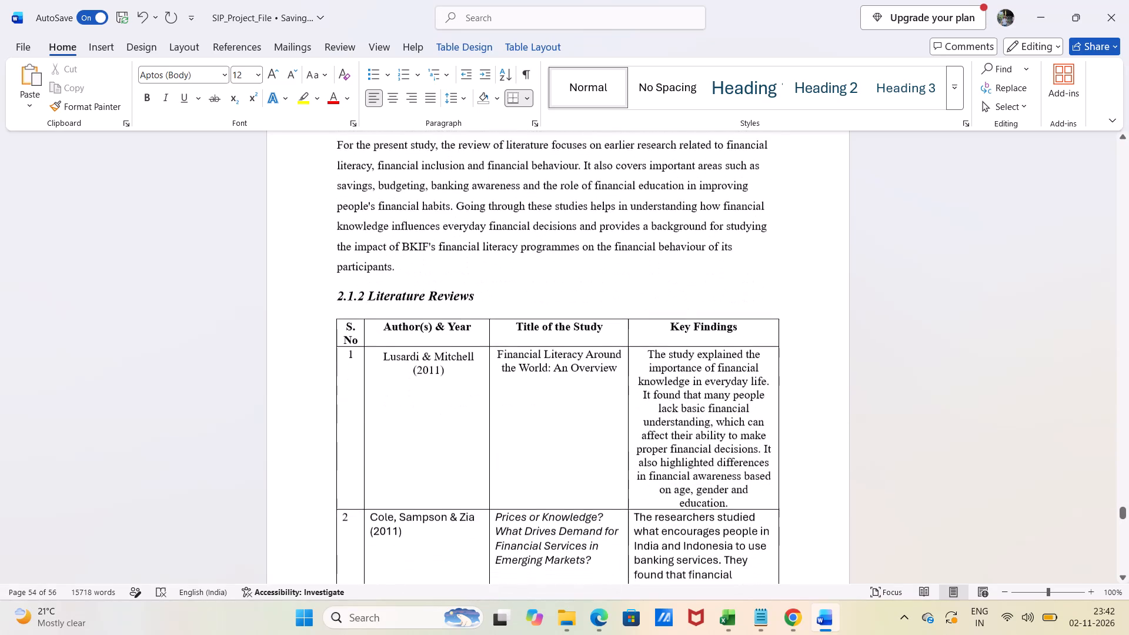
{"action": "scroll", "coordinate": [559, 436], "scroll_direction": "down", "scroll_amount": 1}
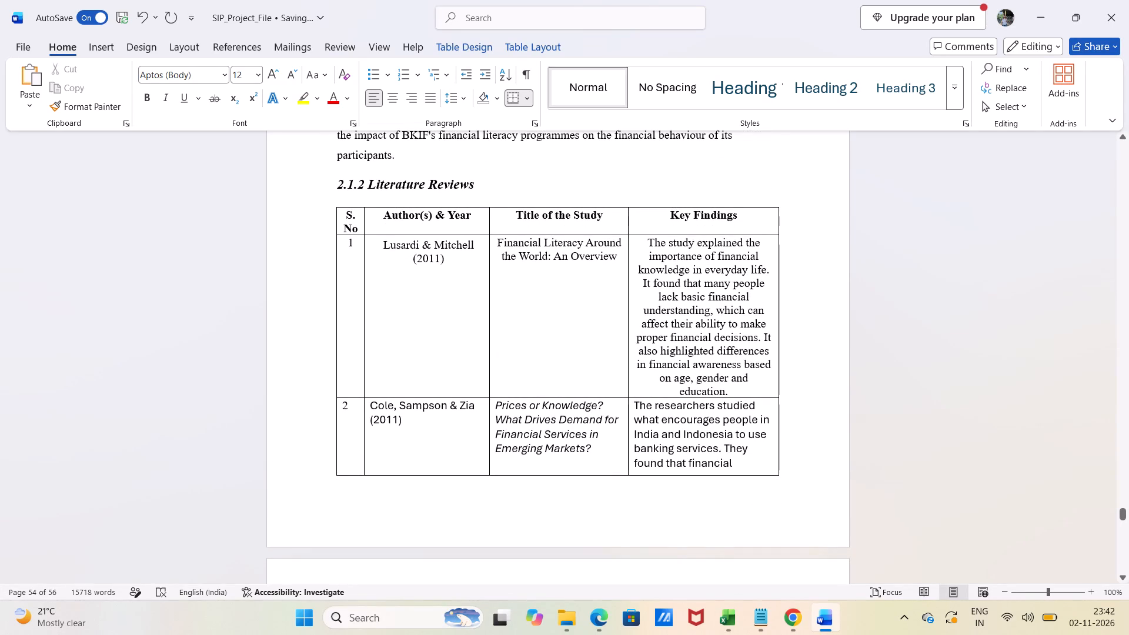
{"action": "left_click_drag", "start_coordinate": [345, 242], "coordinate": [722, 461]}
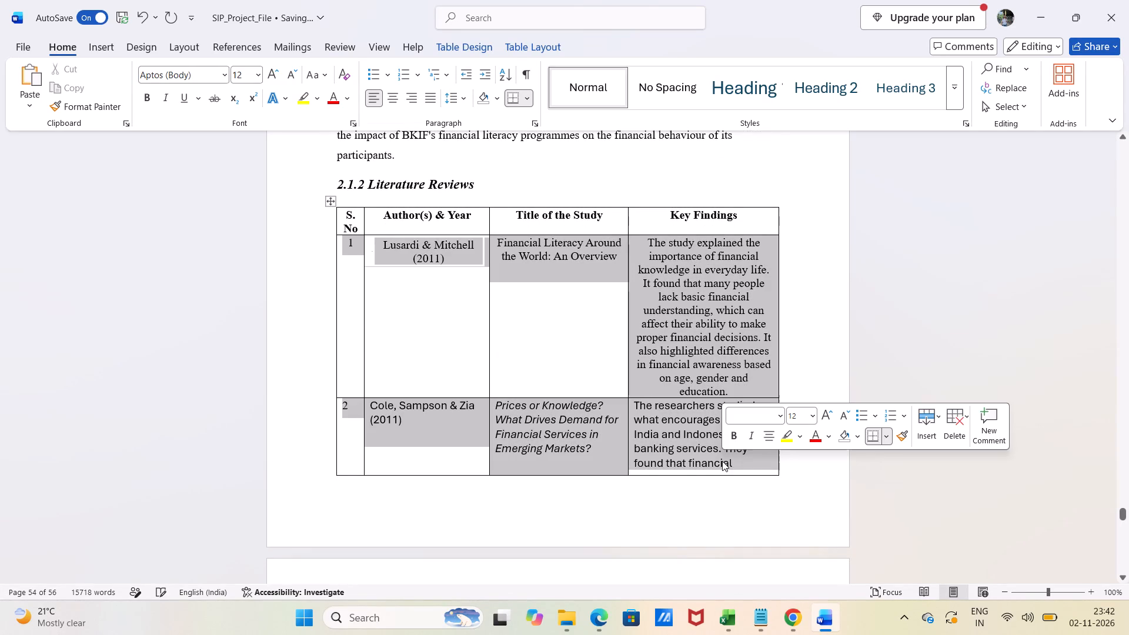
{"action": "left_click", "coordinate": [751, 439]}
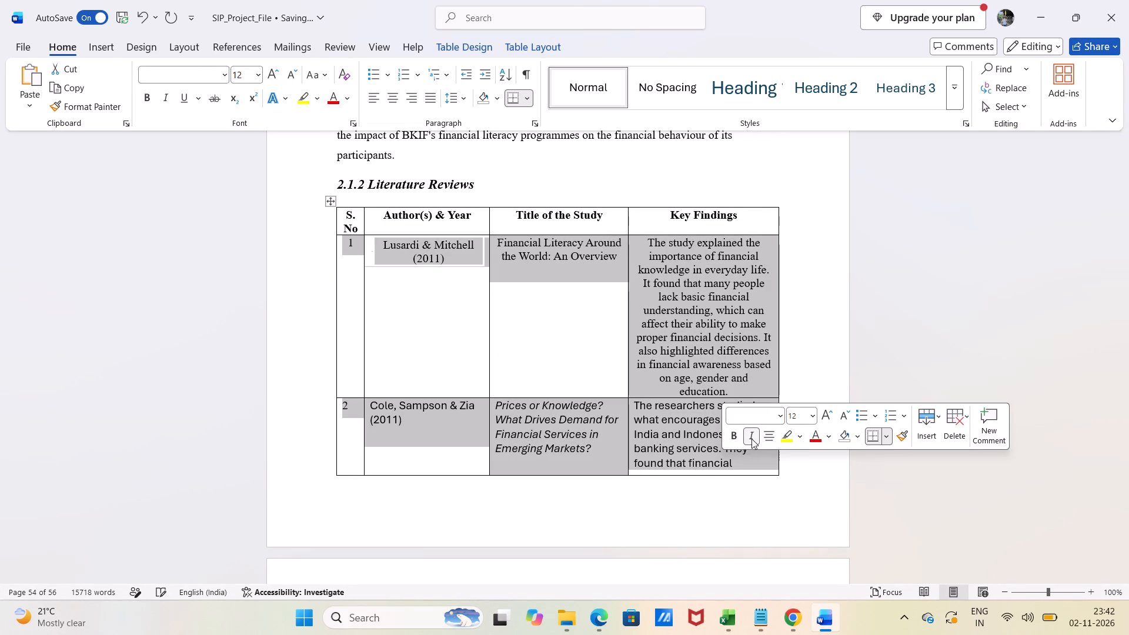
{"action": "left_click", "coordinate": [751, 439]}
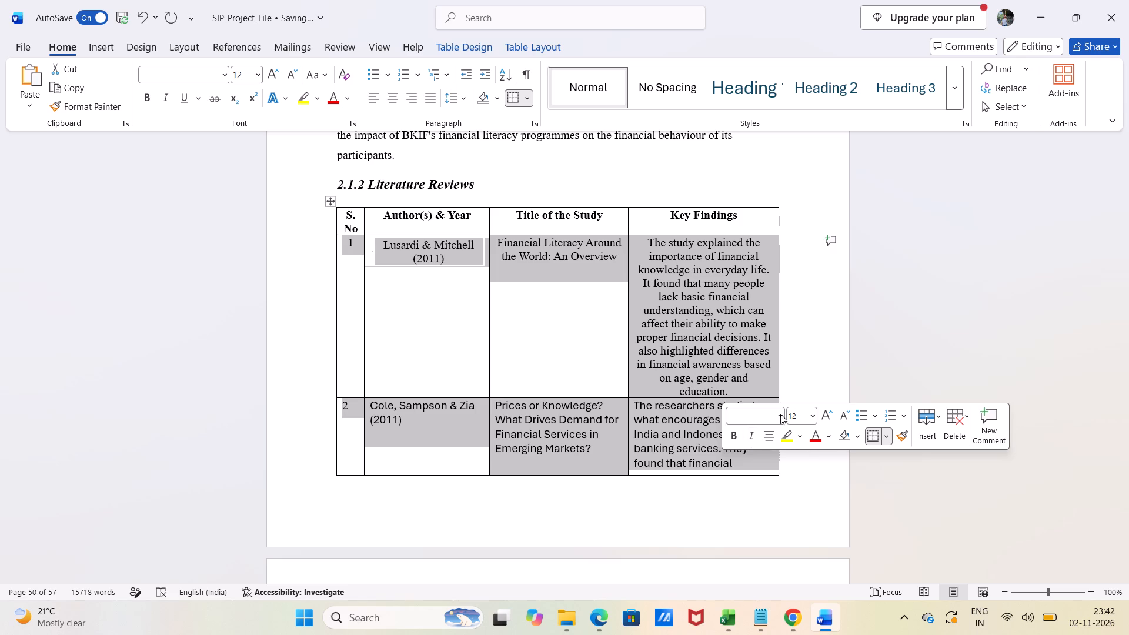
{"action": "left_click", "coordinate": [756, 414]}
{"action": "type", "text": "tim"}
{"action": "key", "text": "Return"}
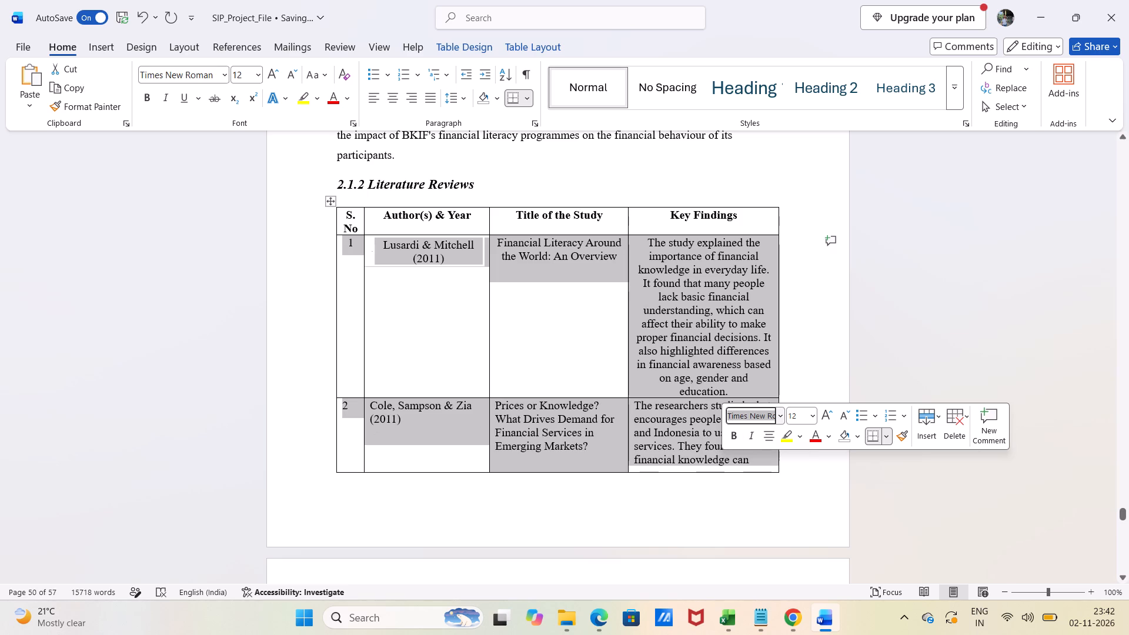
{"action": "left_click", "coordinate": [350, 504]}
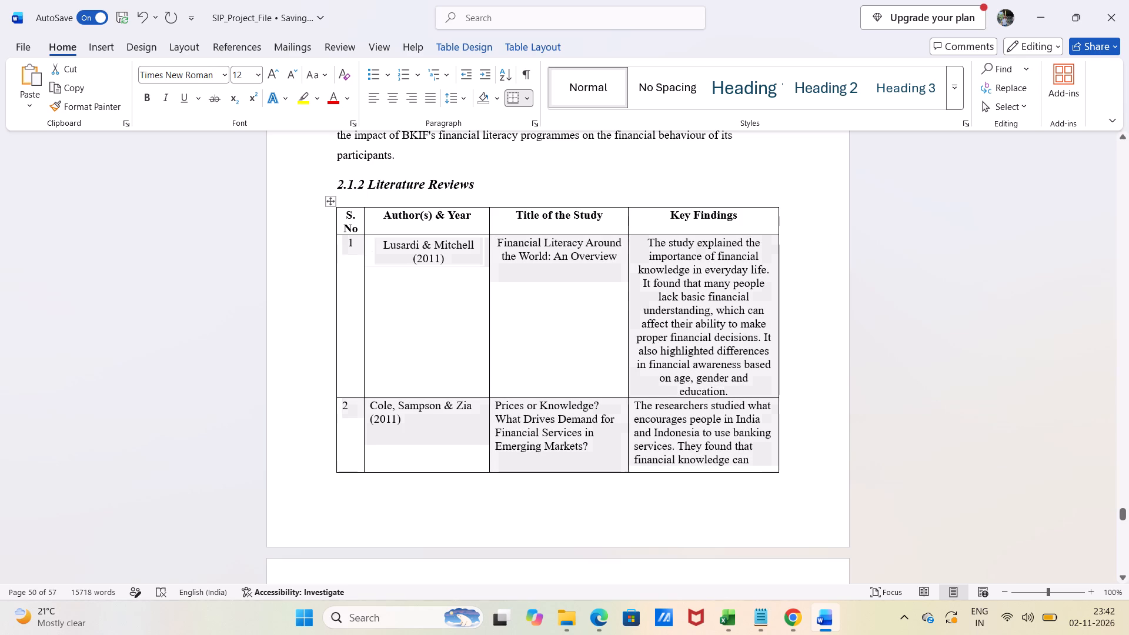
Set the text of table rows 3 to 5 to Times New Roman and remove the italics from their study titles.
{"action": "scroll", "coordinate": [469, 494], "scroll_direction": "down", "scroll_amount": 2}
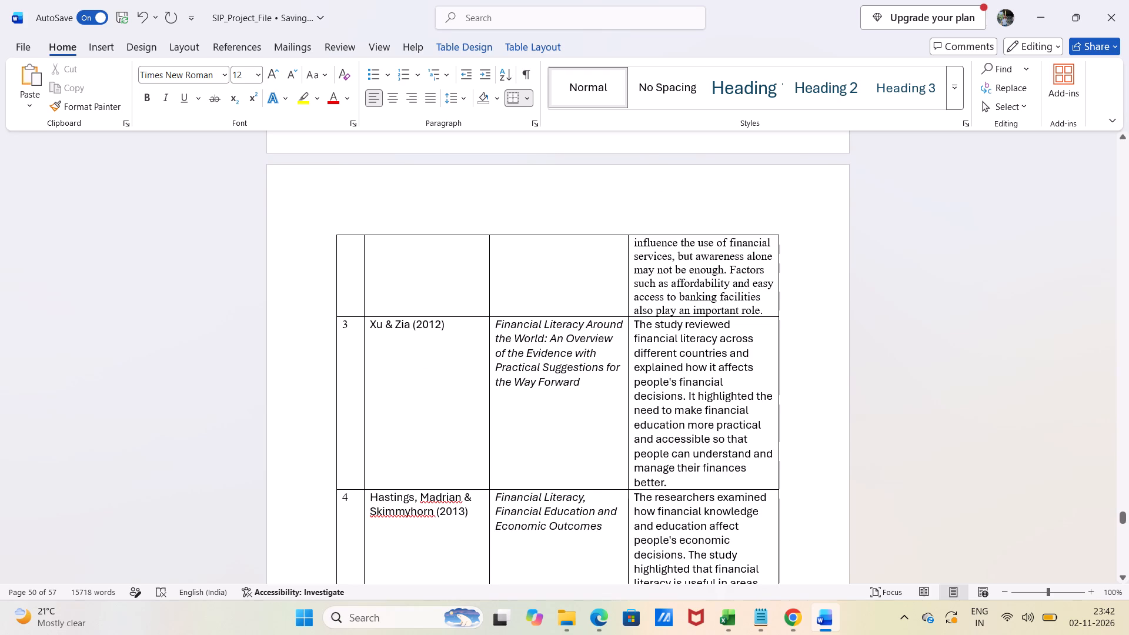
{"action": "scroll", "coordinate": [637, 240], "scroll_direction": "down", "scroll_amount": 1}
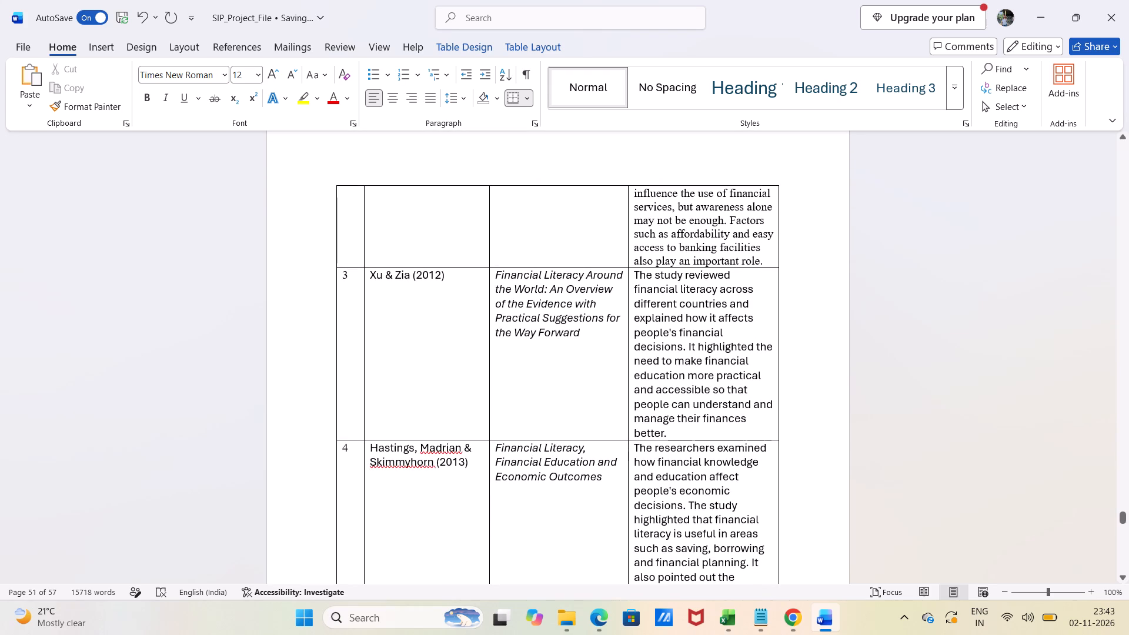
{"action": "left_click_drag", "start_coordinate": [635, 192], "coordinate": [597, 586]}
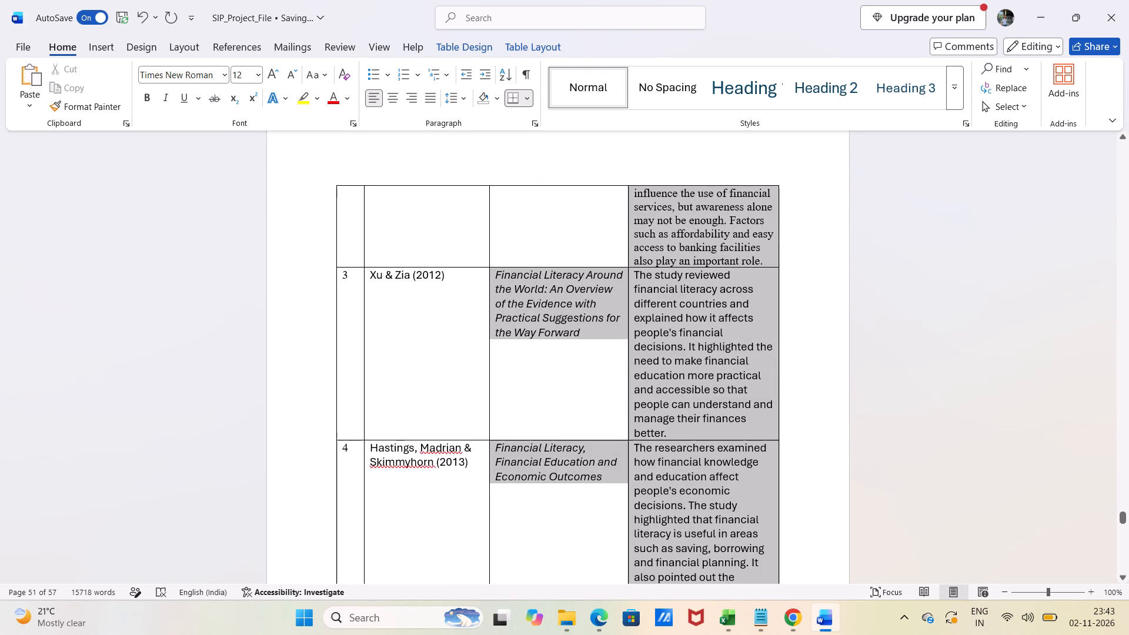
{"action": "left_click_drag", "start_coordinate": [597, 586], "coordinate": [379, 293]}
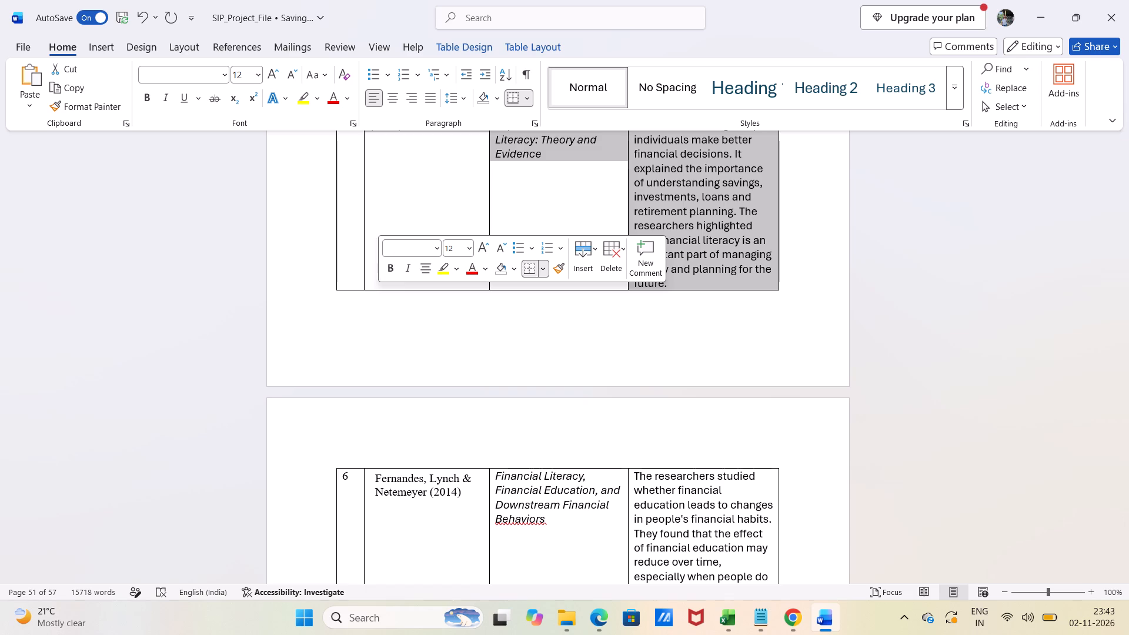
{"action": "left_click", "coordinate": [397, 249]}
{"action": "type", "text": "ti"}
{"action": "key", "text": "Return"}
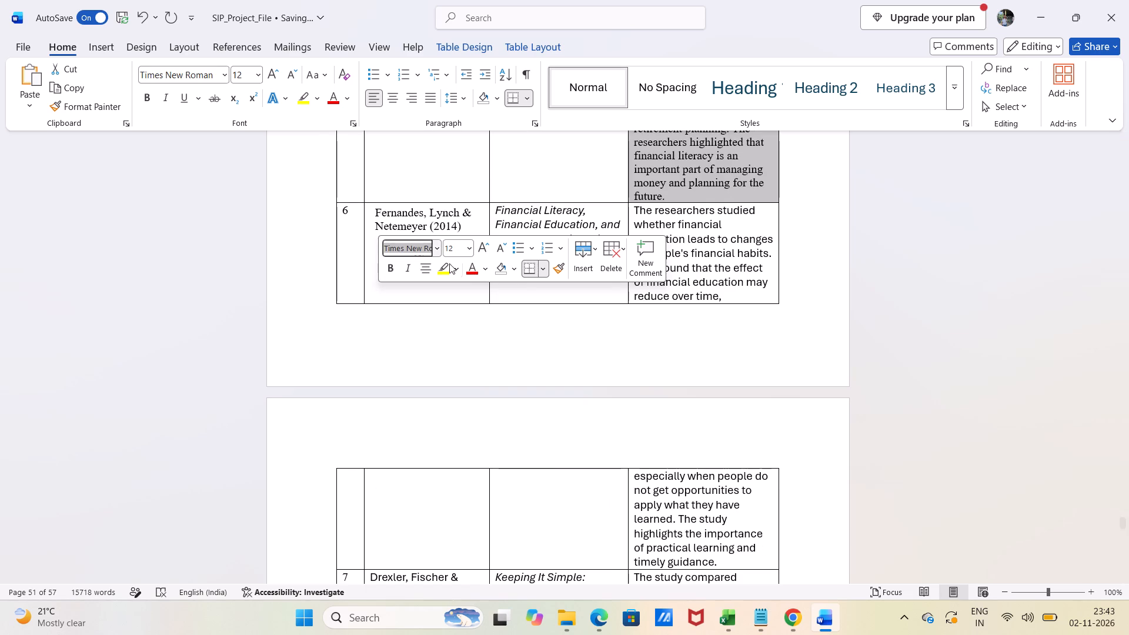
{"action": "left_click", "coordinate": [407, 266]}
{"action": "left_click", "coordinate": [407, 266]}
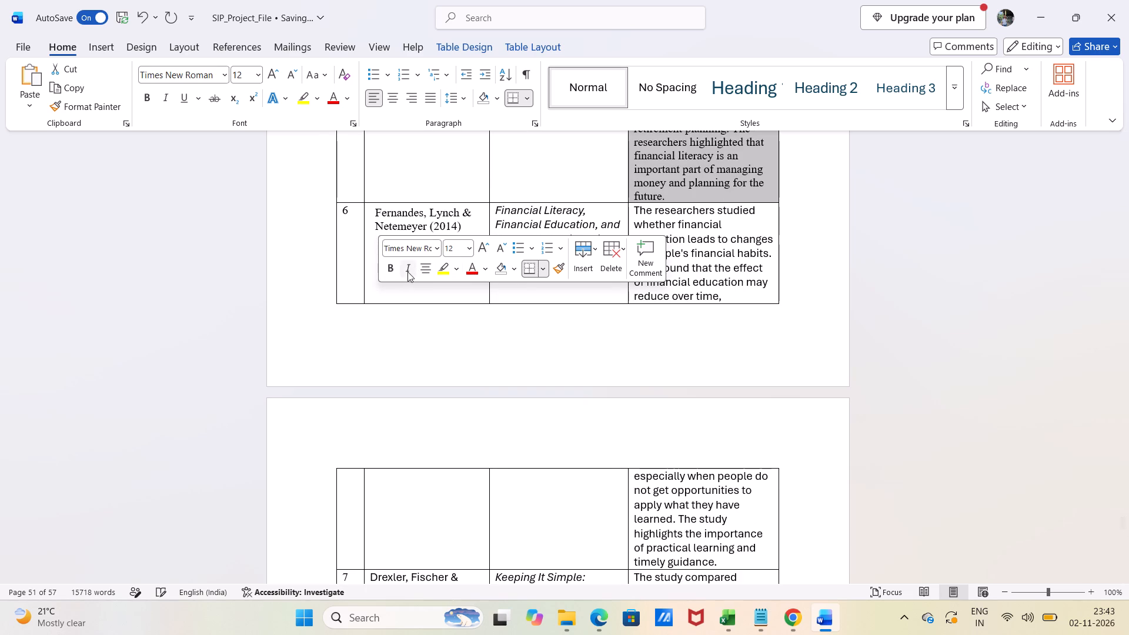
{"action": "left_click", "coordinate": [407, 272]}
{"action": "left_click", "coordinate": [407, 272]}
{"action": "left_click", "coordinate": [452, 345]}
Centre-align the author, title and findings text in rows 6 to 22 of the Literature Reviews table.
{"action": "scroll", "coordinate": [452, 345], "scroll_direction": "up", "scroll_amount": 1}
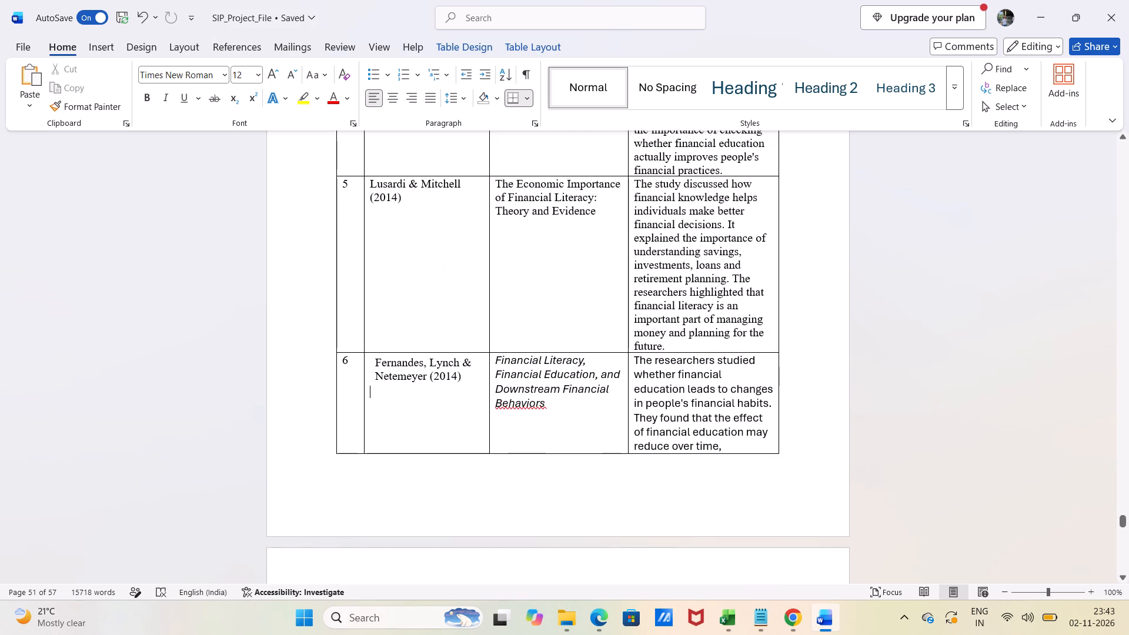
{"action": "scroll", "coordinate": [452, 345], "scroll_direction": "up", "scroll_amount": 2}
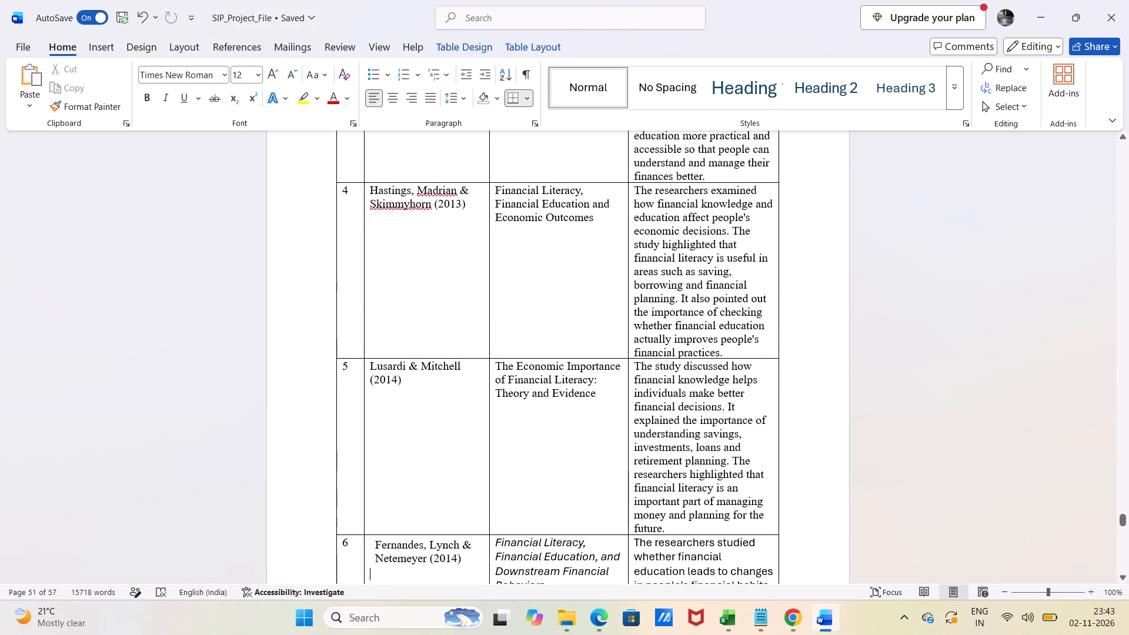
{"action": "scroll", "coordinate": [452, 345], "scroll_direction": "up", "scroll_amount": 1}
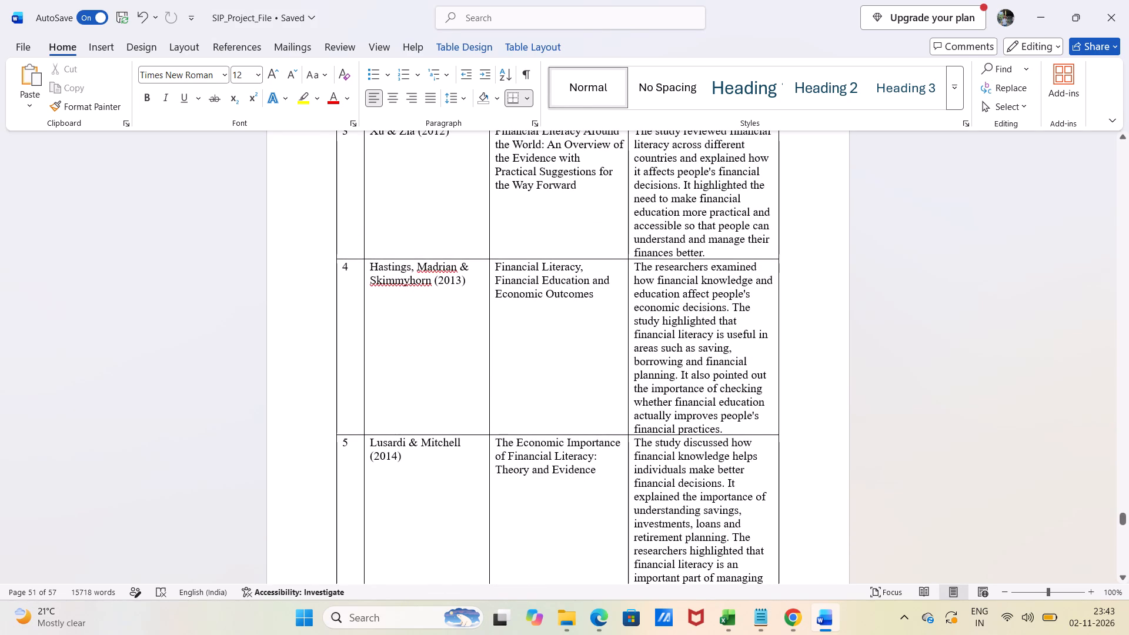
{"action": "scroll", "coordinate": [452, 345], "scroll_direction": "down", "scroll_amount": 2}
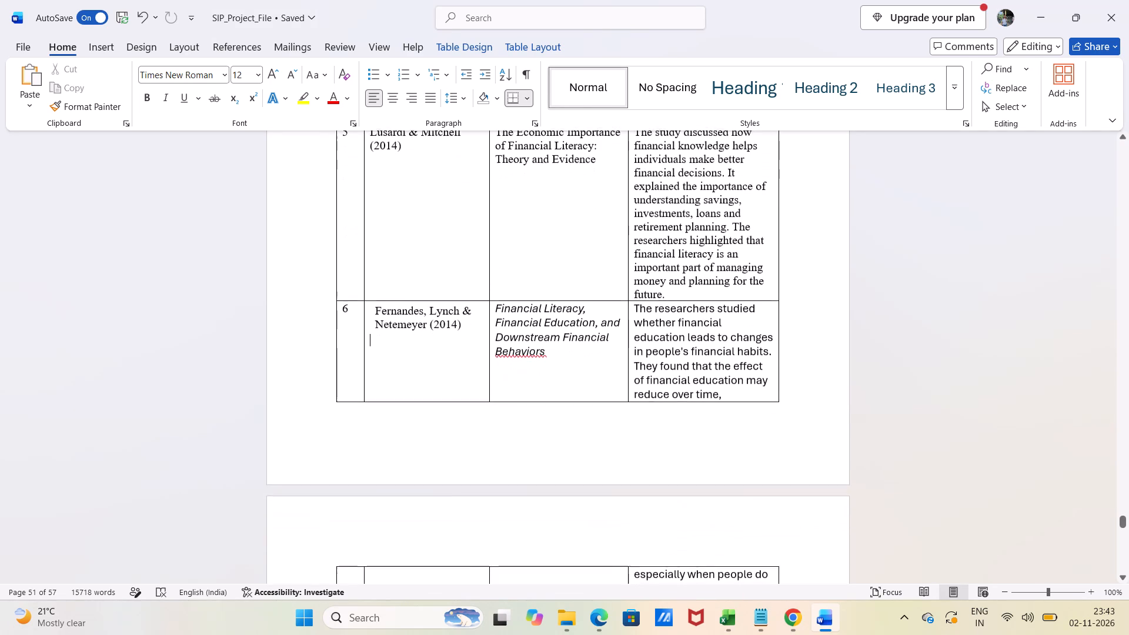
{"action": "left_click_drag", "start_coordinate": [374, 308], "coordinate": [626, 600]}
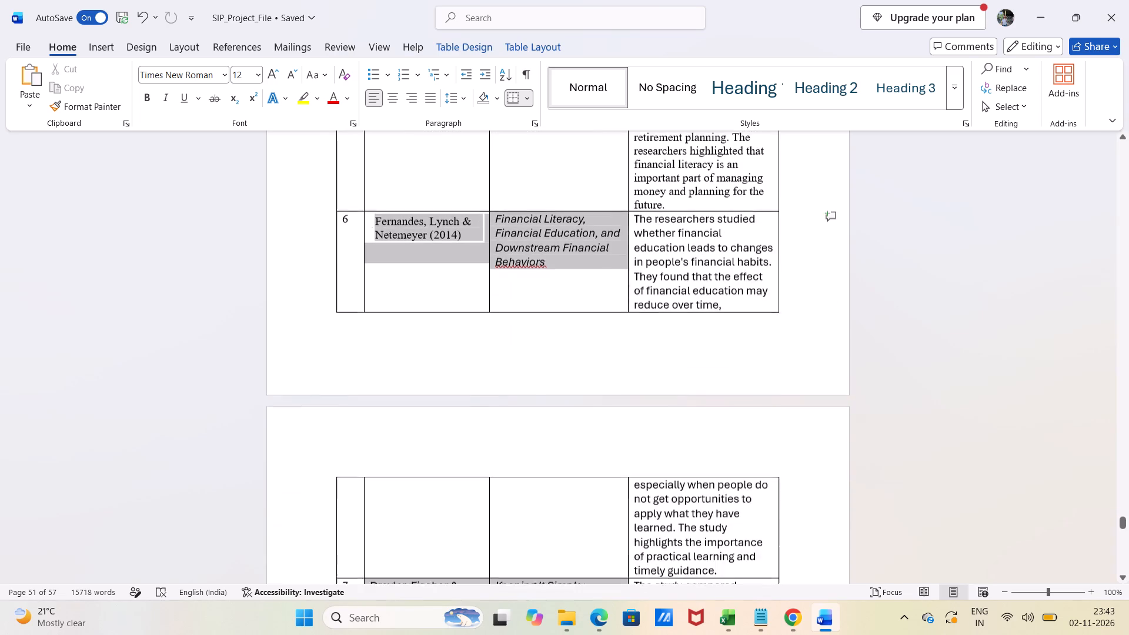
{"action": "left_click_drag", "start_coordinate": [626, 600], "coordinate": [674, 574]}
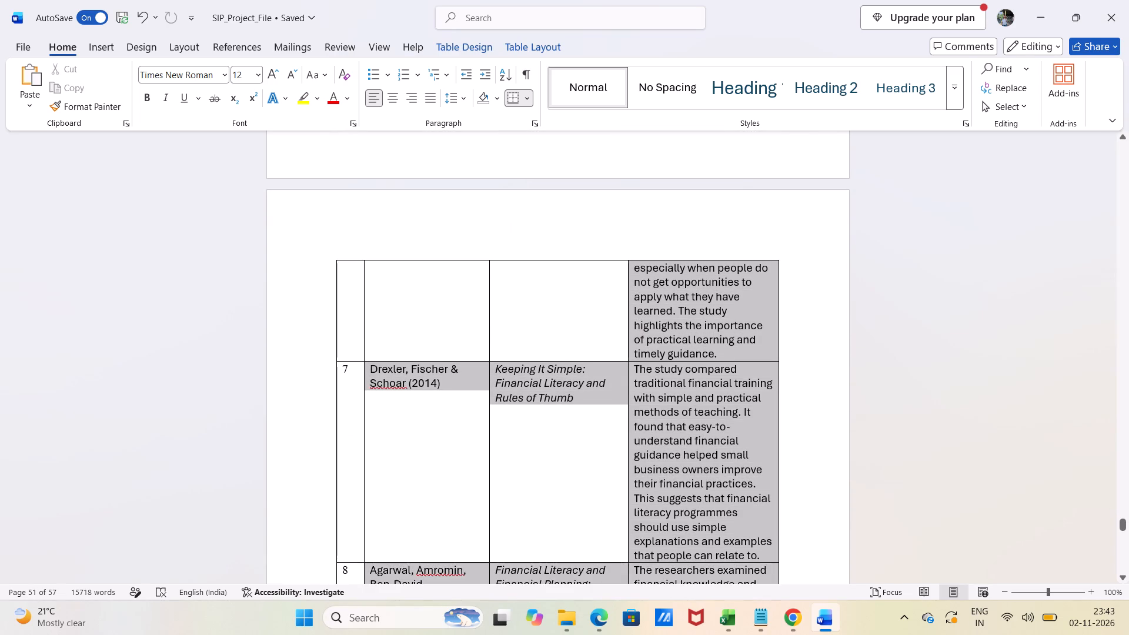
{"action": "left_click_drag", "start_coordinate": [674, 574], "coordinate": [670, 608]}
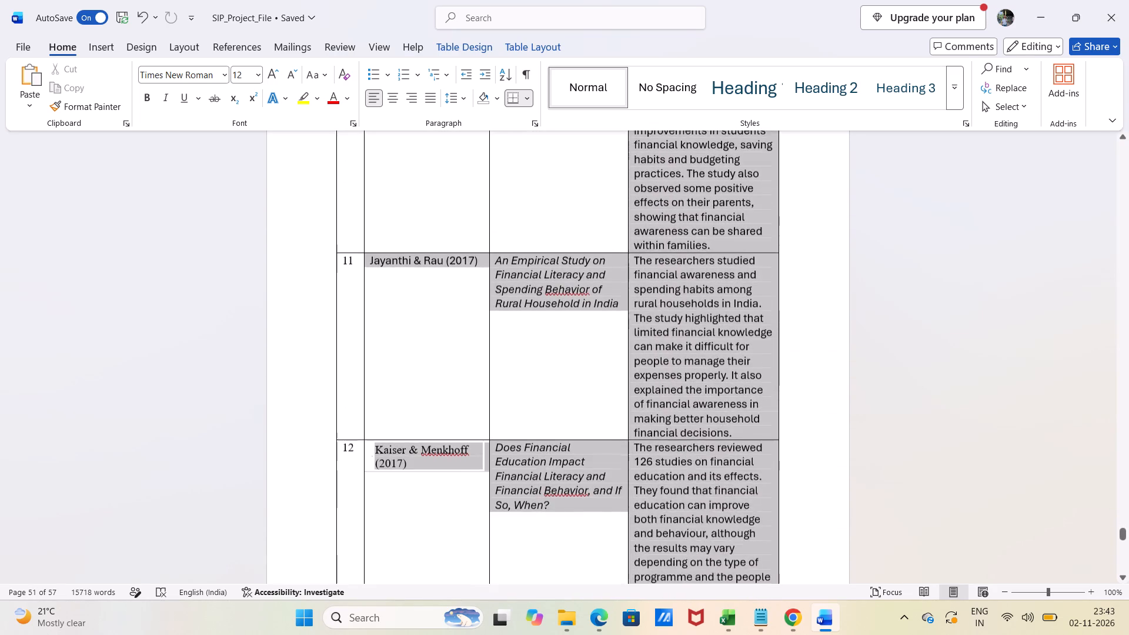
{"action": "left_click_drag", "start_coordinate": [670, 608], "coordinate": [669, 615]}
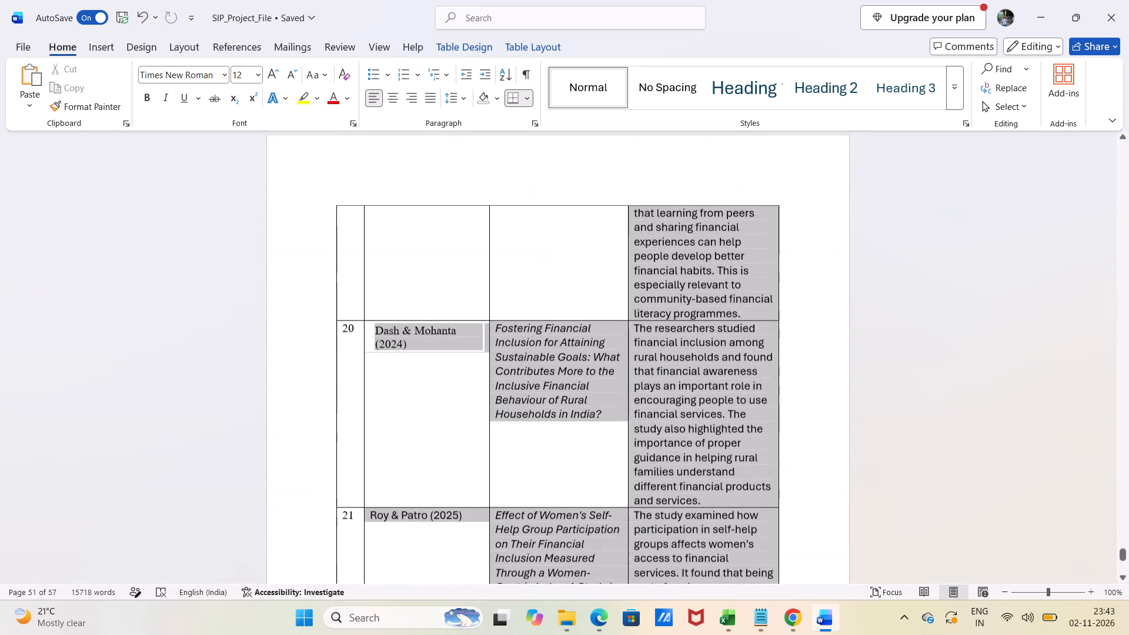
{"action": "left_click_drag", "start_coordinate": [669, 615], "coordinate": [699, 517]}
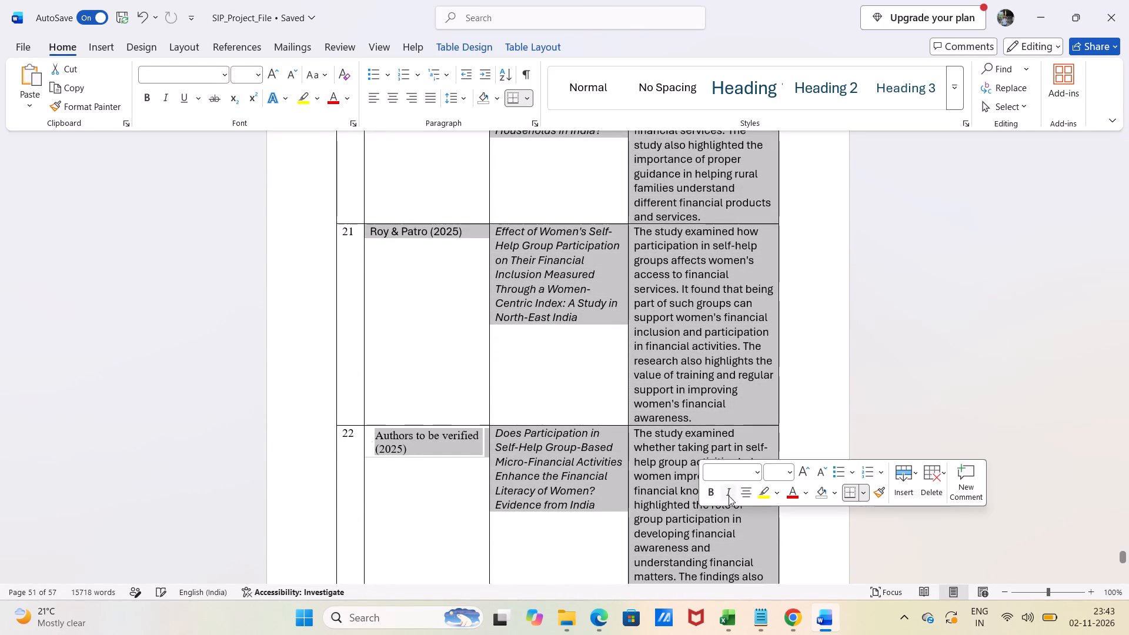
{"action": "left_click", "coordinate": [744, 494]}
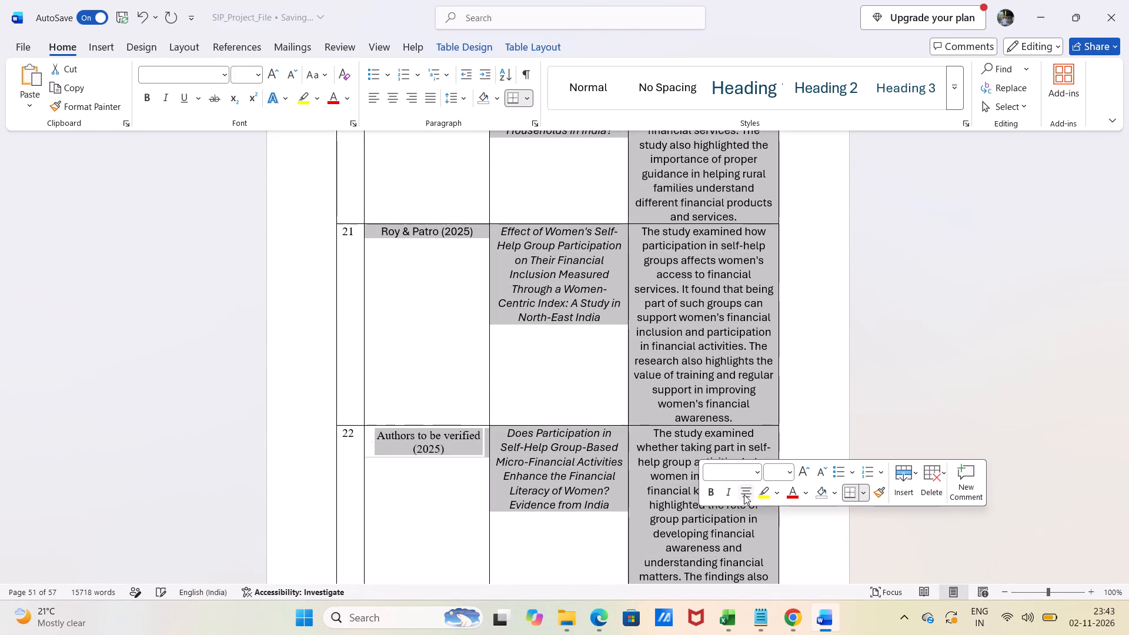
Remove the italics from the author, title and findings text in rows 6 to 22 and set its font to Times New Roman.
{"action": "left_click", "coordinate": [729, 491]}
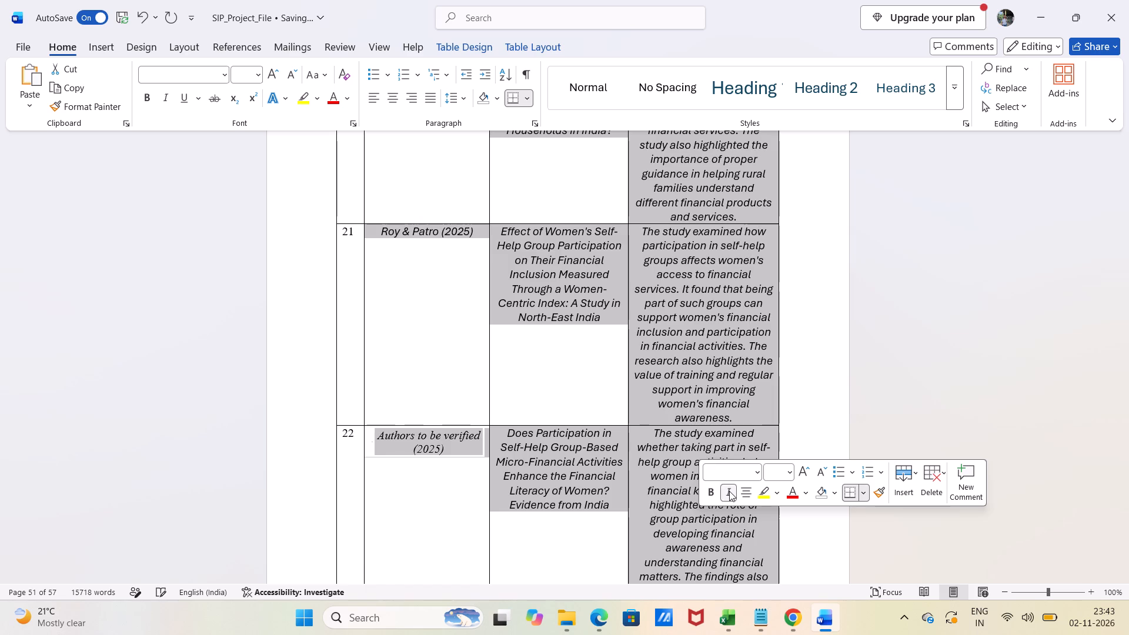
{"action": "left_click", "coordinate": [729, 491]}
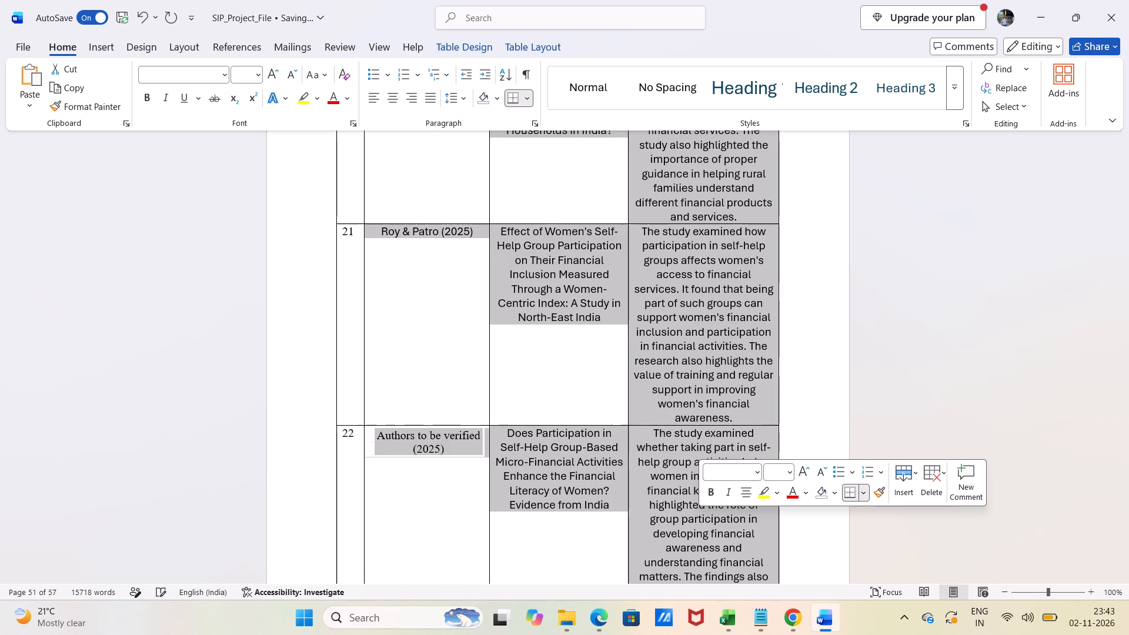
{"action": "left_click", "coordinate": [734, 473]}
{"action": "type", "text": "time"}
{"action": "key", "text": "Return"}
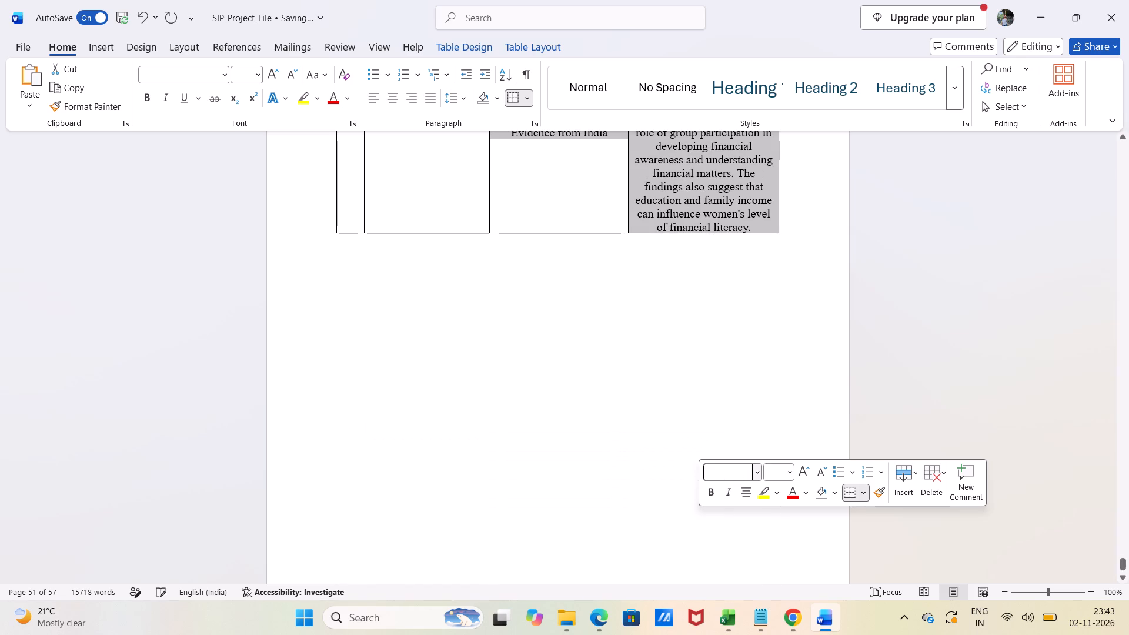
{"action": "left_click", "coordinate": [469, 375]}
{"action": "scroll", "coordinate": [425, 323], "scroll_direction": "up", "scroll_amount": 2}
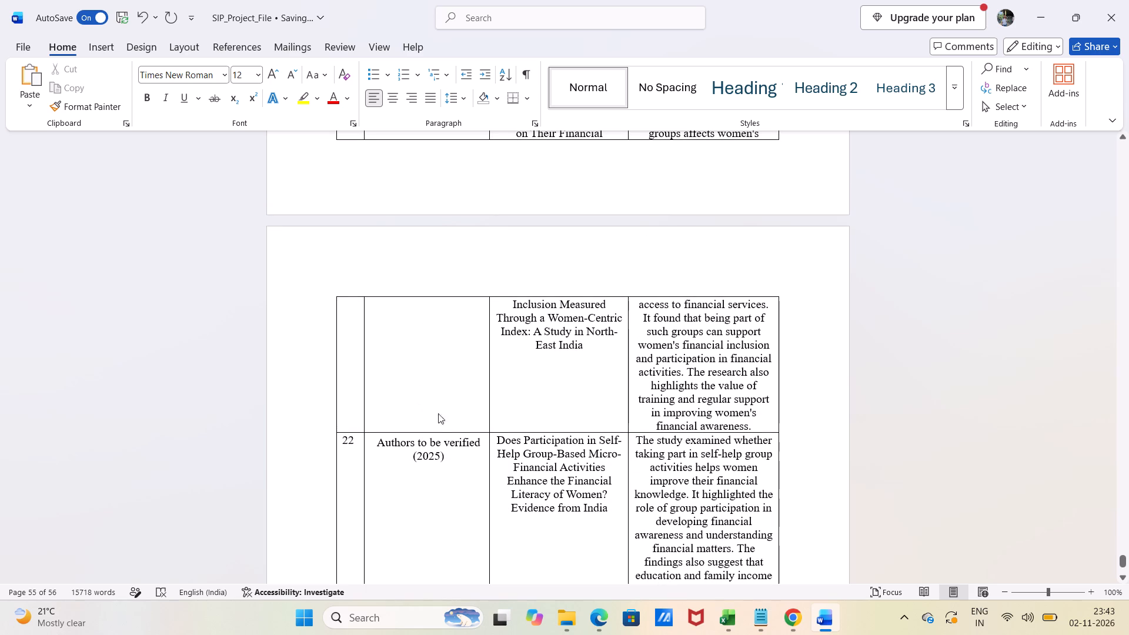
{"action": "left_click", "coordinate": [510, 438]}
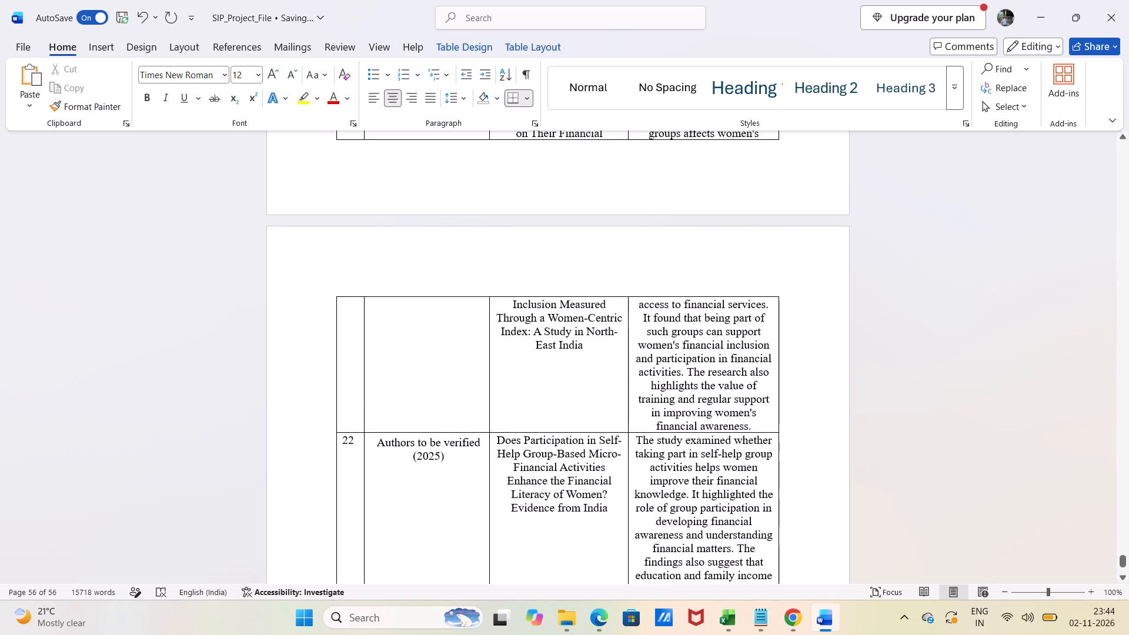
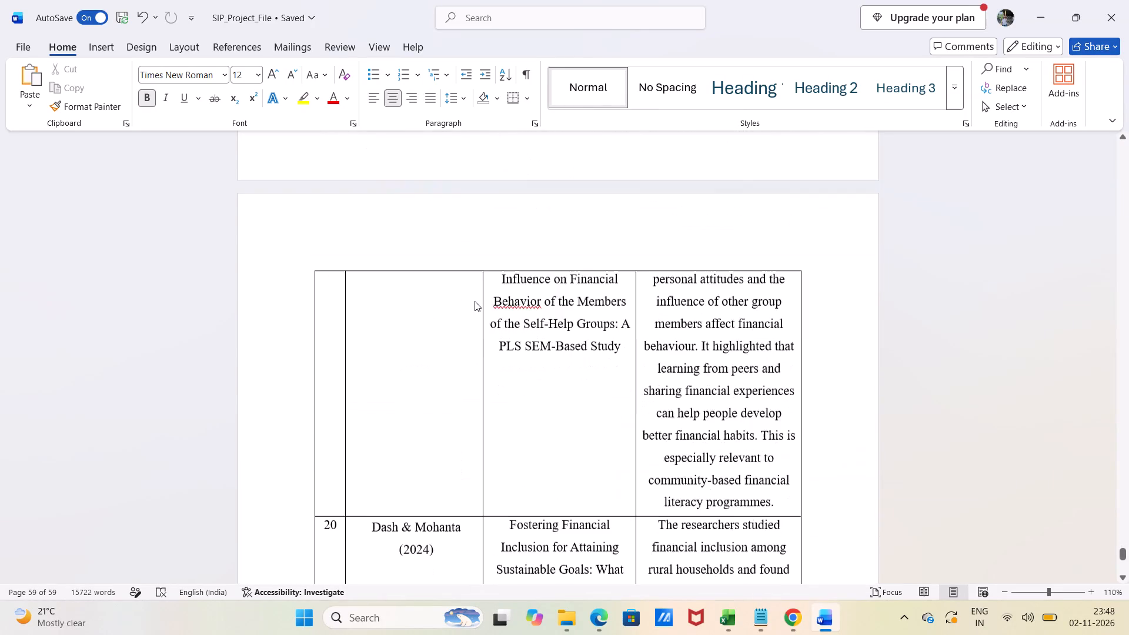
Start a new page after the Table 1.2 caption and enter the two-line title "CHAPTER – 3", "RESEARCH METHODOLODY" at size 48.
{"action": "scroll", "coordinate": [475, 301], "scroll_direction": "down", "scroll_amount": 8}
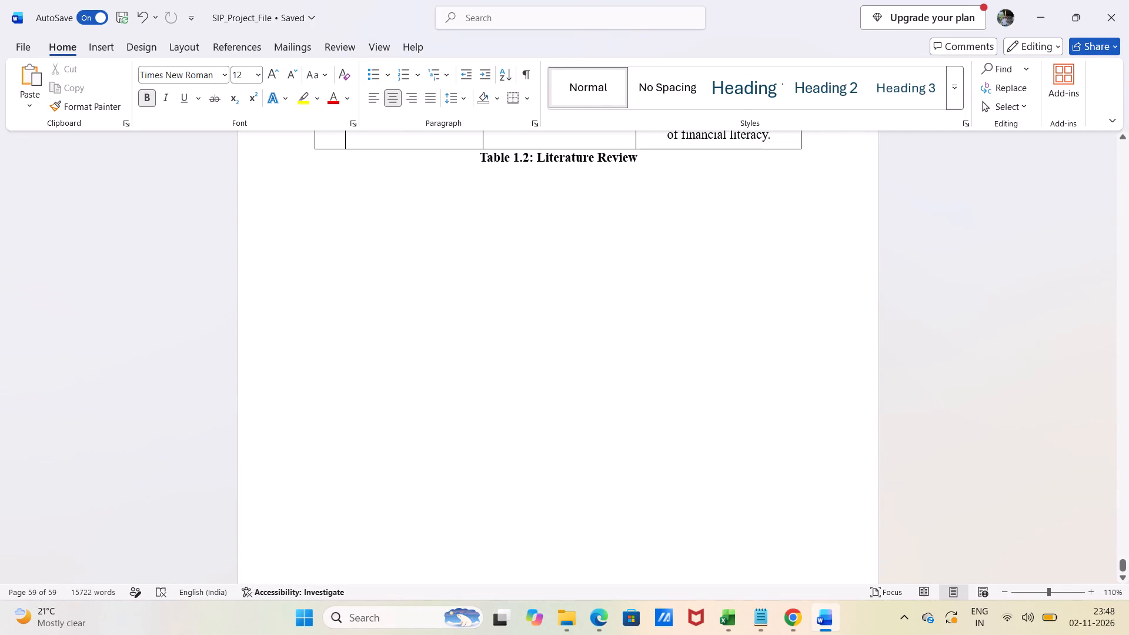
{"action": "key", "text": "ctrl+Return"}
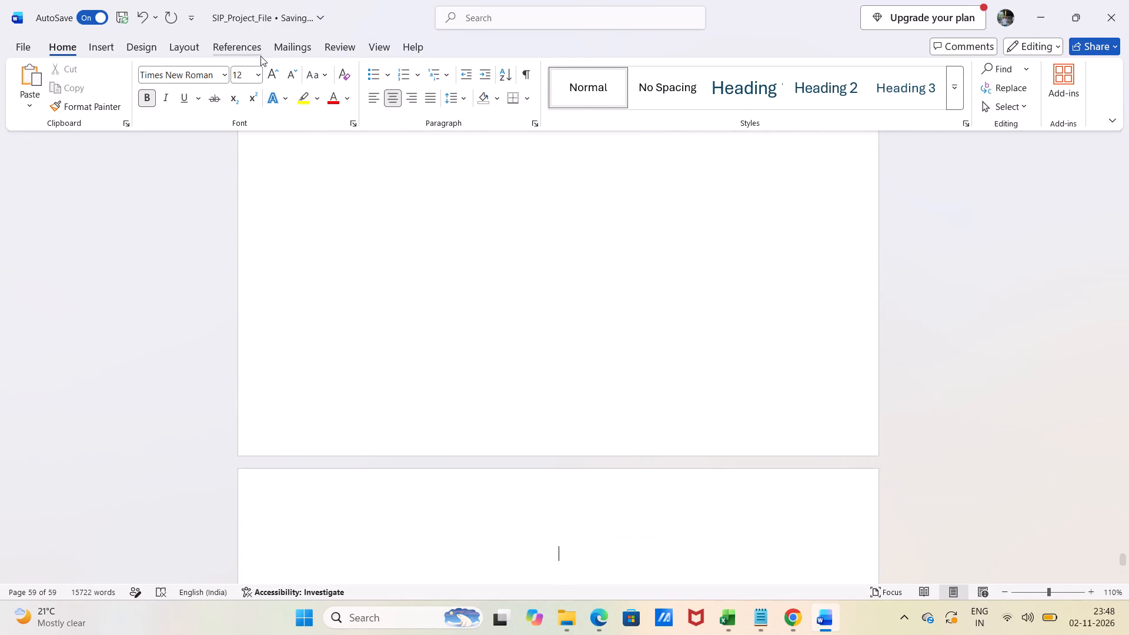
{"action": "left_click", "coordinate": [240, 70]}
{"action": "type", "text": "48"}
{"action": "key", "text": "Return"}
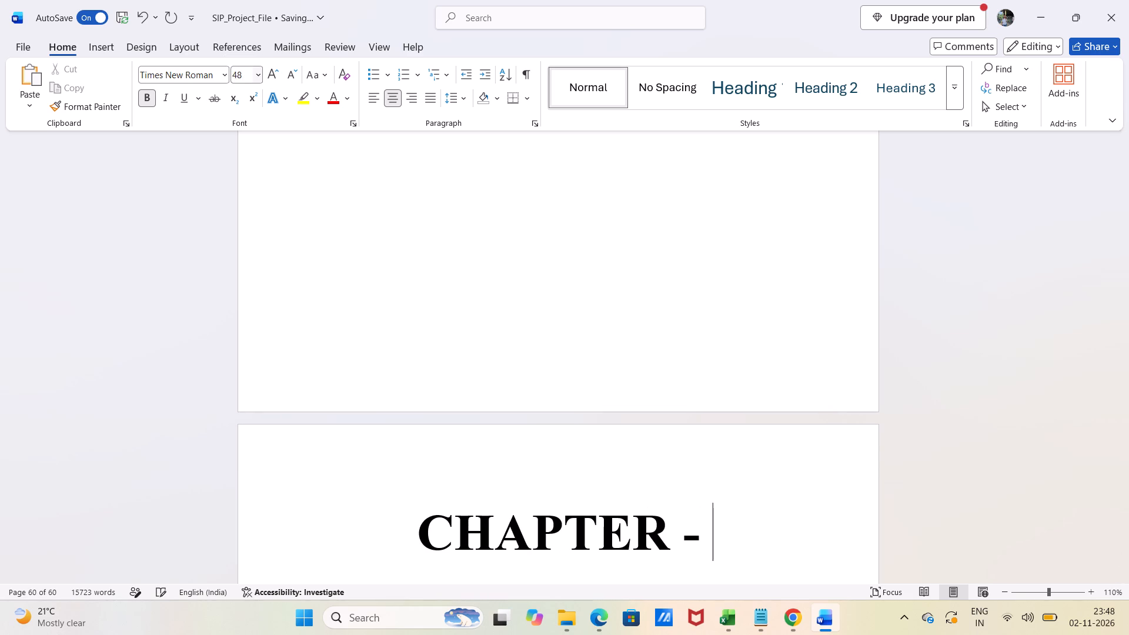
{"action": "key", "text": "Return"}
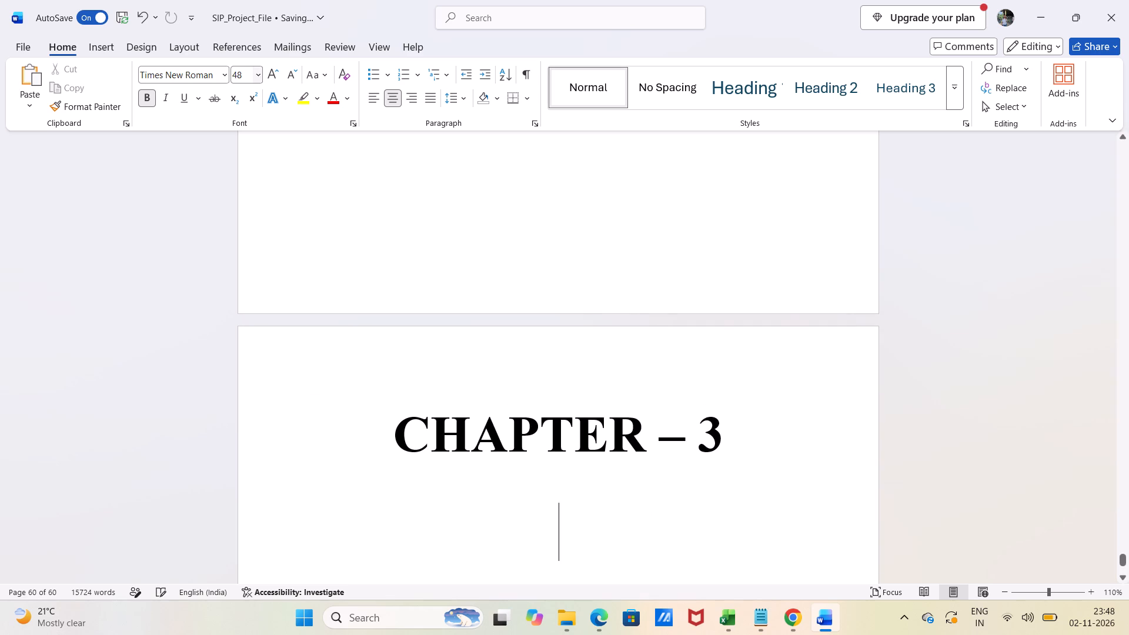
{"action": "type", "text": "RESEARCH METHODOLODY"}
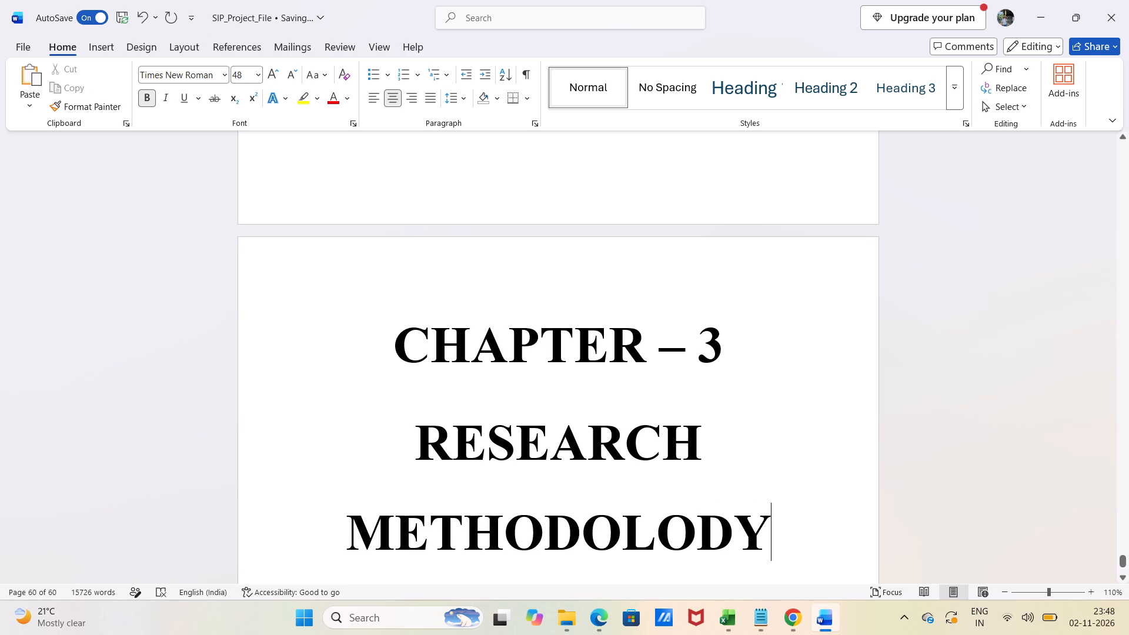
Move the Chapter 3 title towards the middle of its page by adding two blank lines above it.
{"action": "left_click", "coordinate": [383, 345]}
{"action": "key", "text": "Return"}
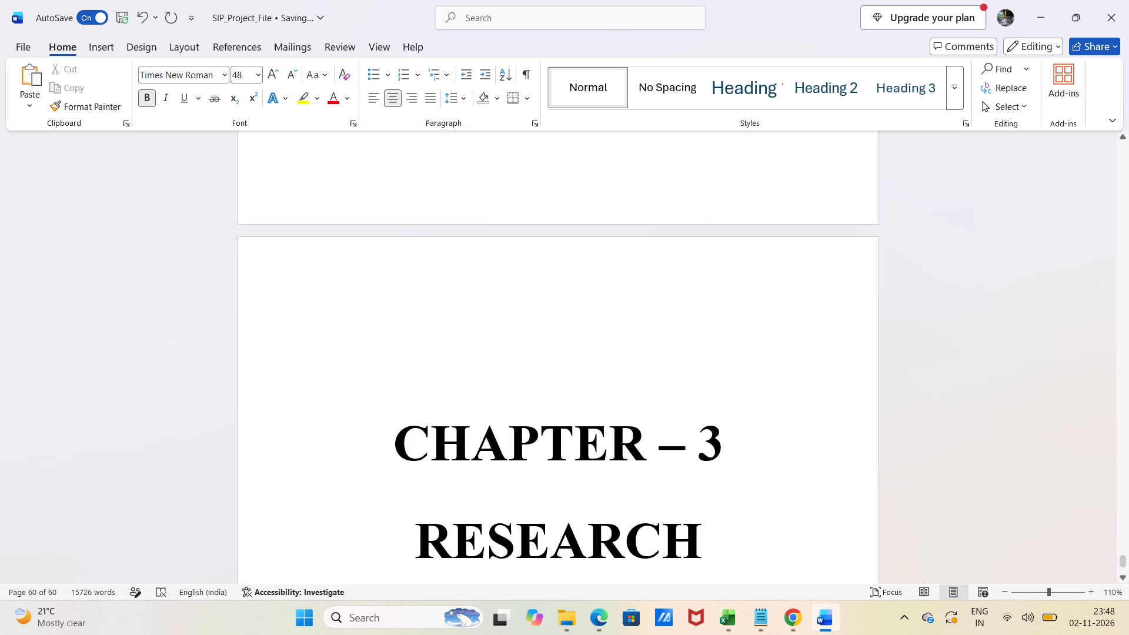
{"action": "scroll", "coordinate": [375, 276], "scroll_direction": "down", "scroll_amount": 1}
{"action": "scroll", "coordinate": [375, 276], "scroll_direction": "down", "scroll_amount": 3, "text": "ctrl"}
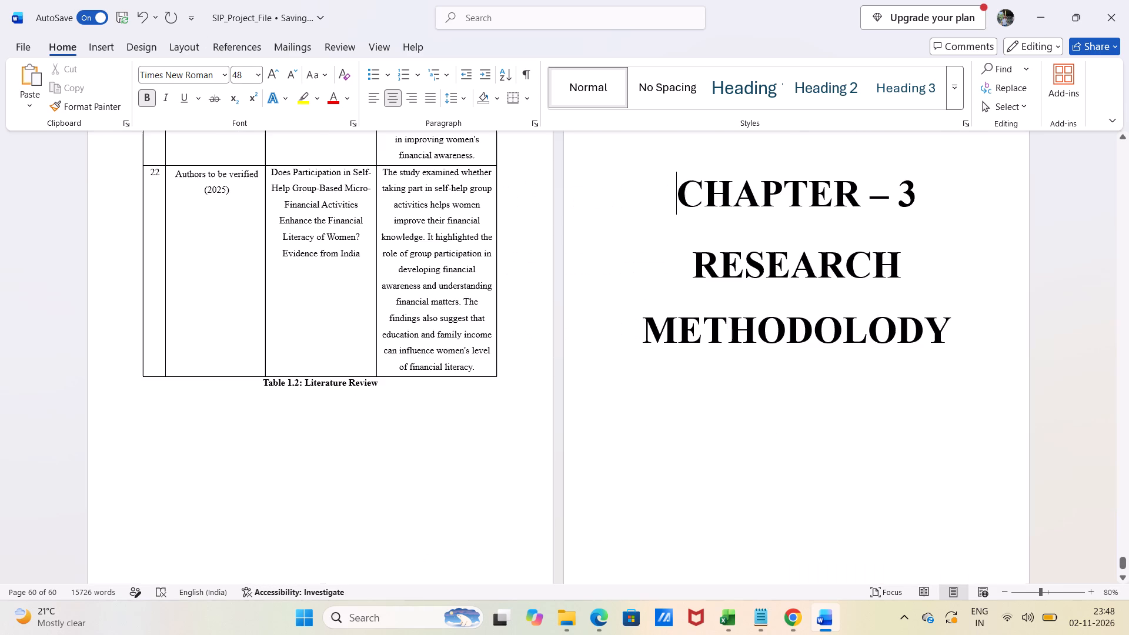
{"action": "scroll", "coordinate": [609, 199], "scroll_direction": "down", "scroll_amount": 3, "text": "ctrl"}
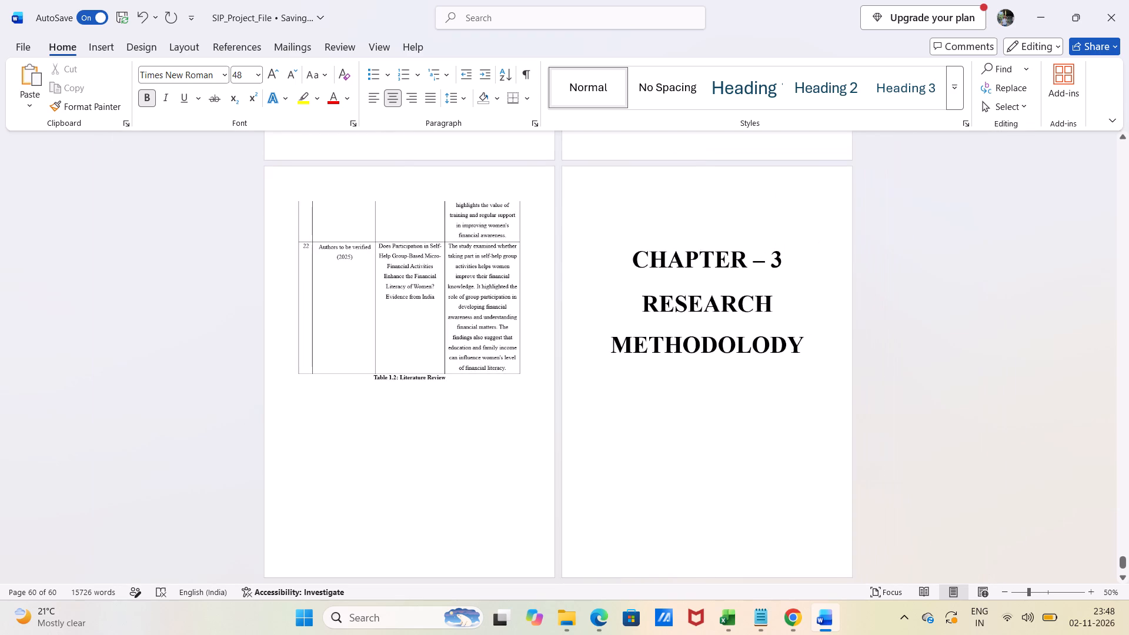
{"action": "key", "text": "Return"}
{"action": "key", "text": "Return"}
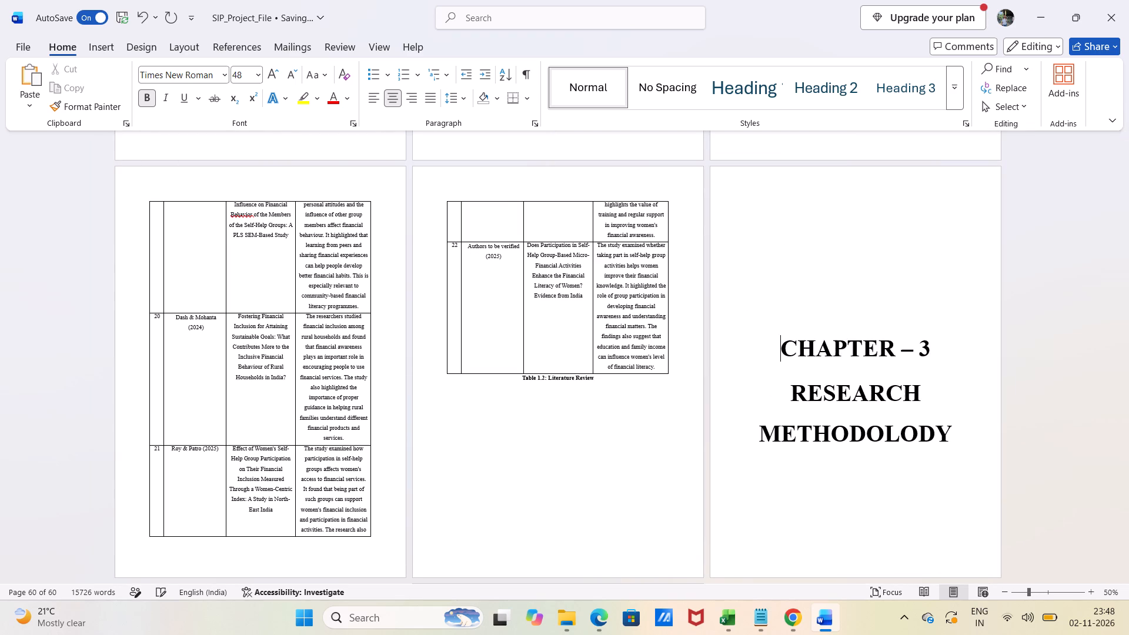
{"action": "scroll", "coordinate": [744, 208], "scroll_direction": "down", "scroll_amount": 1}
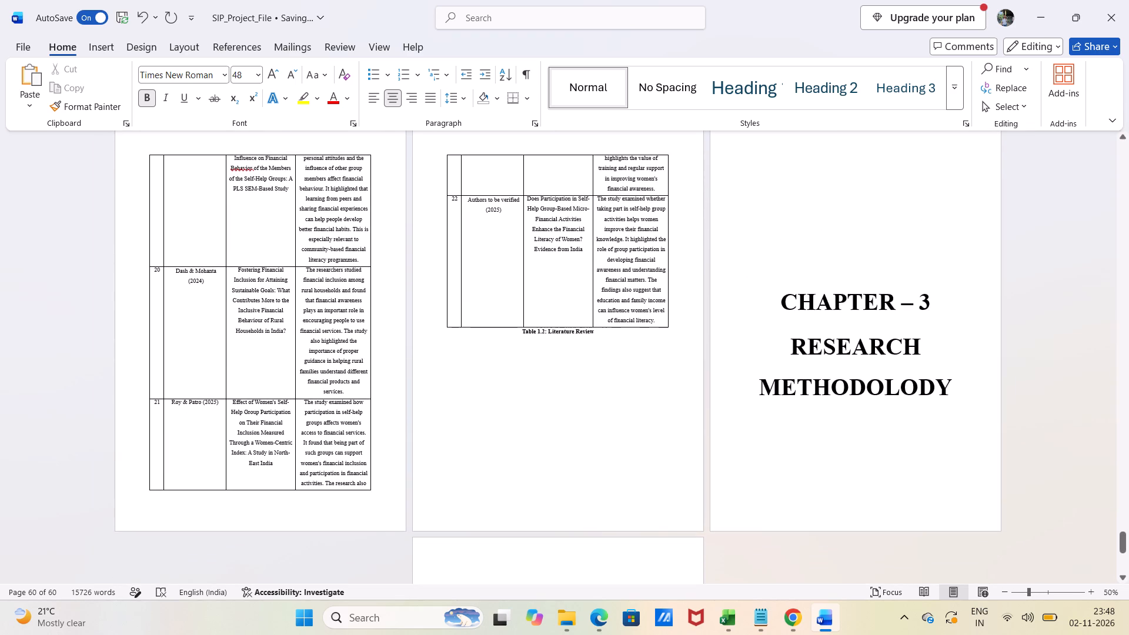
{"action": "key", "text": "BackSpace"}
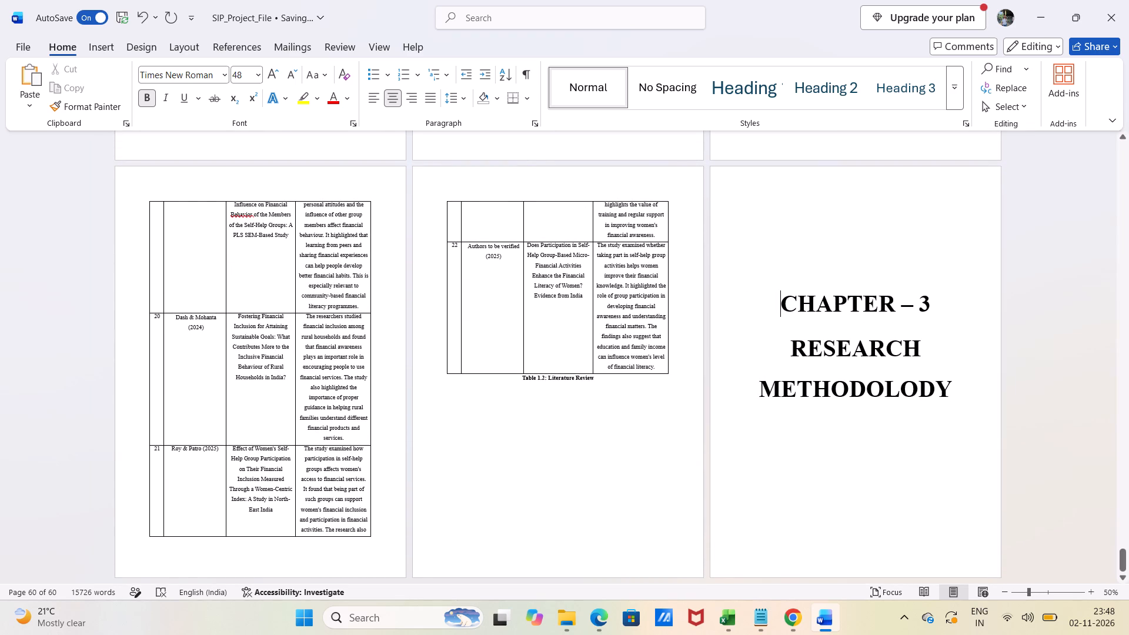
{"action": "scroll", "coordinate": [774, 472], "scroll_direction": "up", "scroll_amount": 5, "text": "ctrl"}
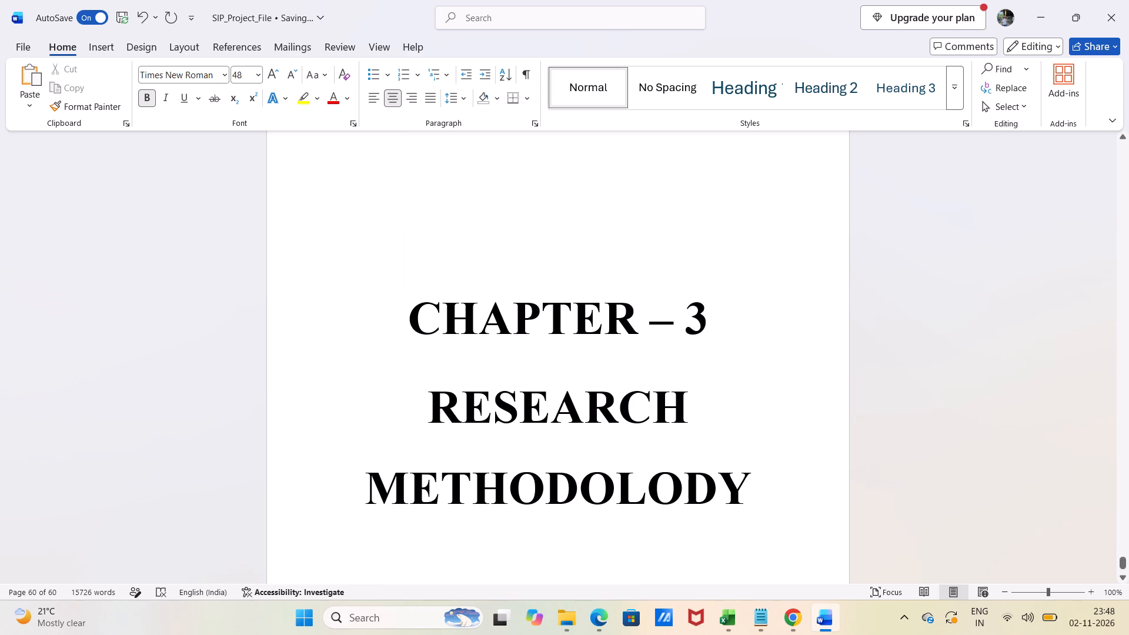
Start a new page after the Chapter 3 title and begin the heading "3.1 RESEARCH" in size 16 without italics.
{"action": "scroll", "coordinate": [683, 465], "scroll_direction": "down", "scroll_amount": 1}
{"action": "left_click", "coordinate": [602, 386]}
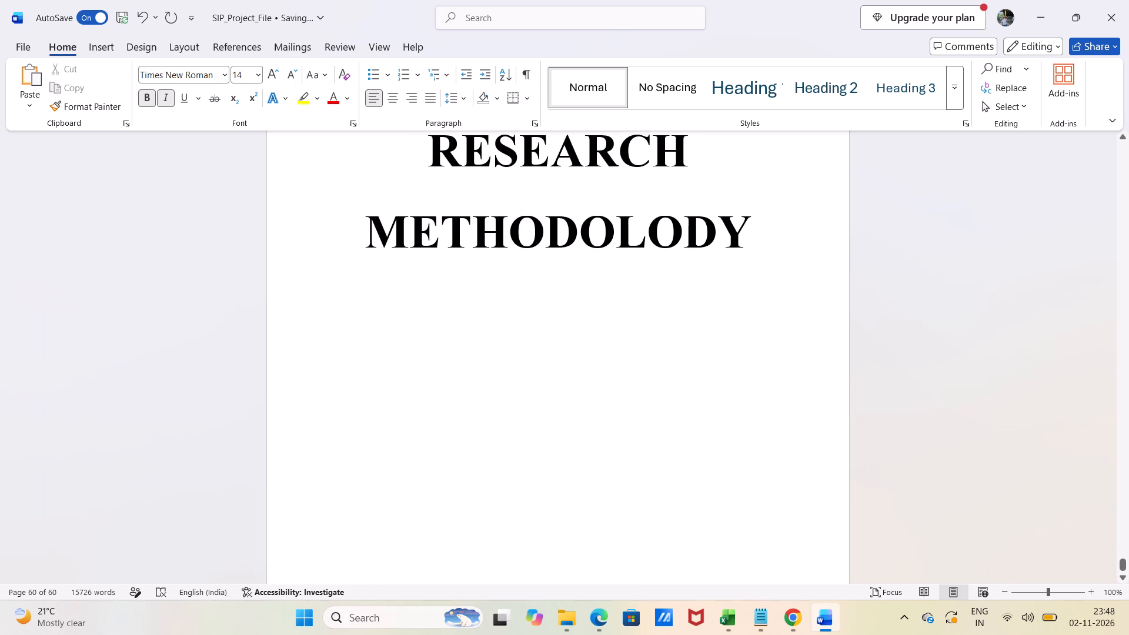
{"action": "key", "text": "ctrl+Return"}
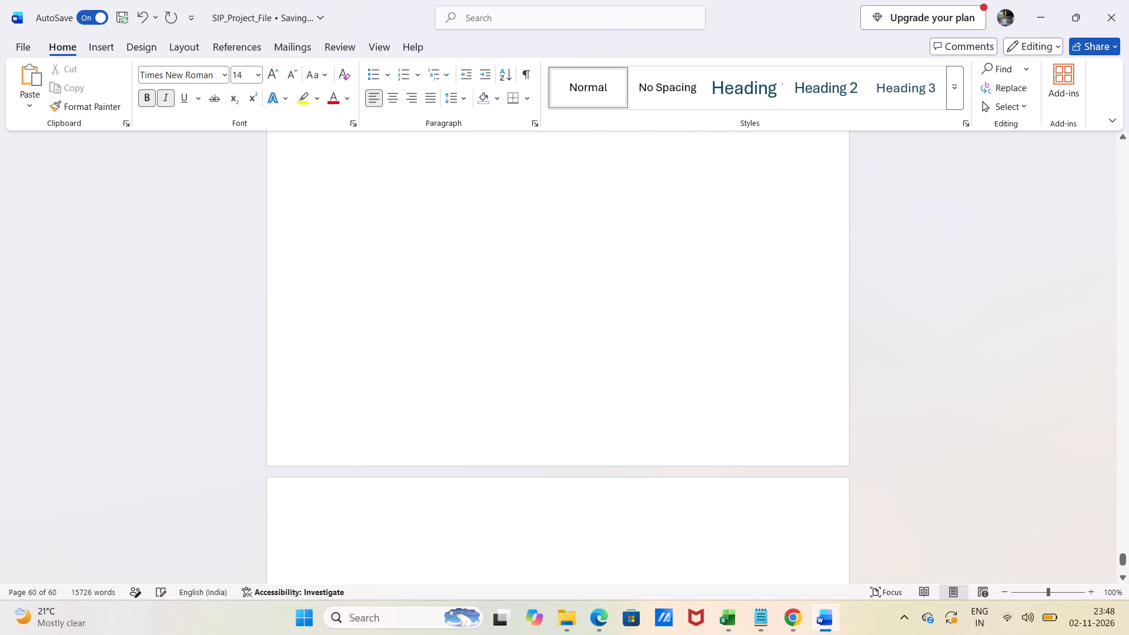
{"action": "left_click", "coordinate": [162, 96]}
{"action": "left_click", "coordinate": [233, 75]}
{"action": "type", "text": "16"}
{"action": "key", "text": "Return"}
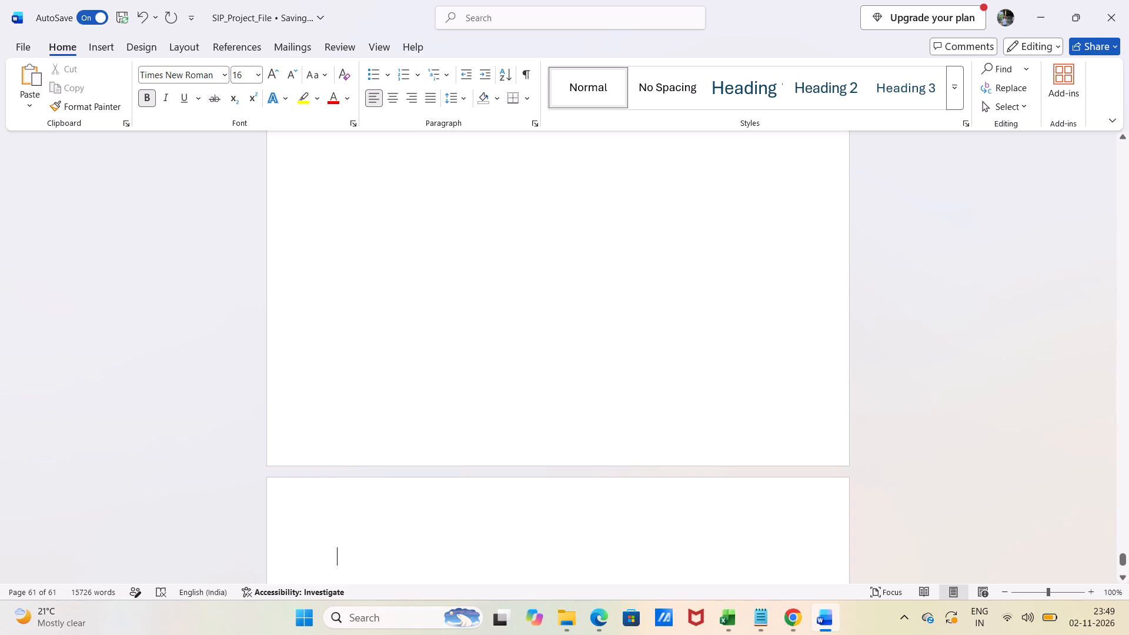
{"action": "scroll", "coordinate": [192, 211], "scroll_direction": "down", "scroll_amount": 1}
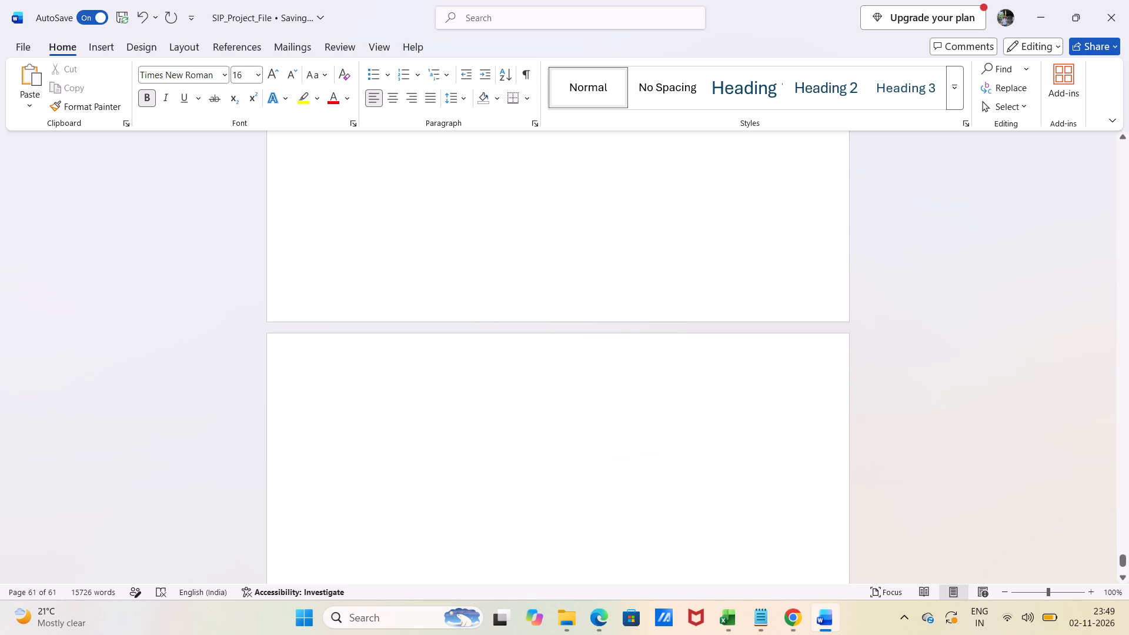
{"action": "type", "text": "3.1"}
{"action": "key", "text": "space"}
{"action": "key", "text": "r"}
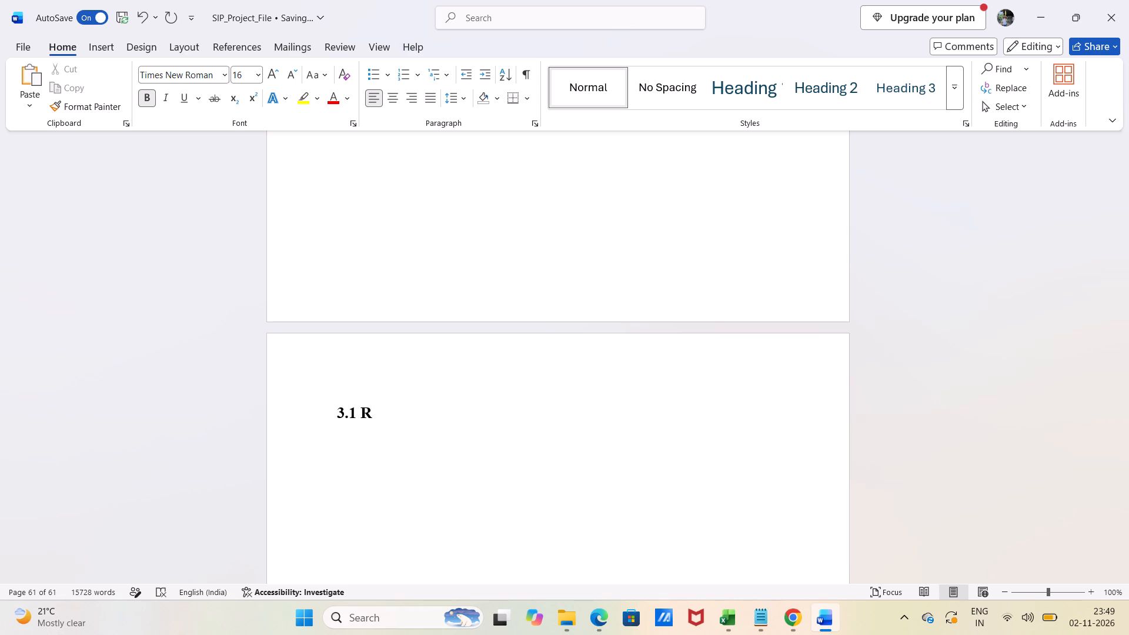
{"action": "type", "text": "CH"}
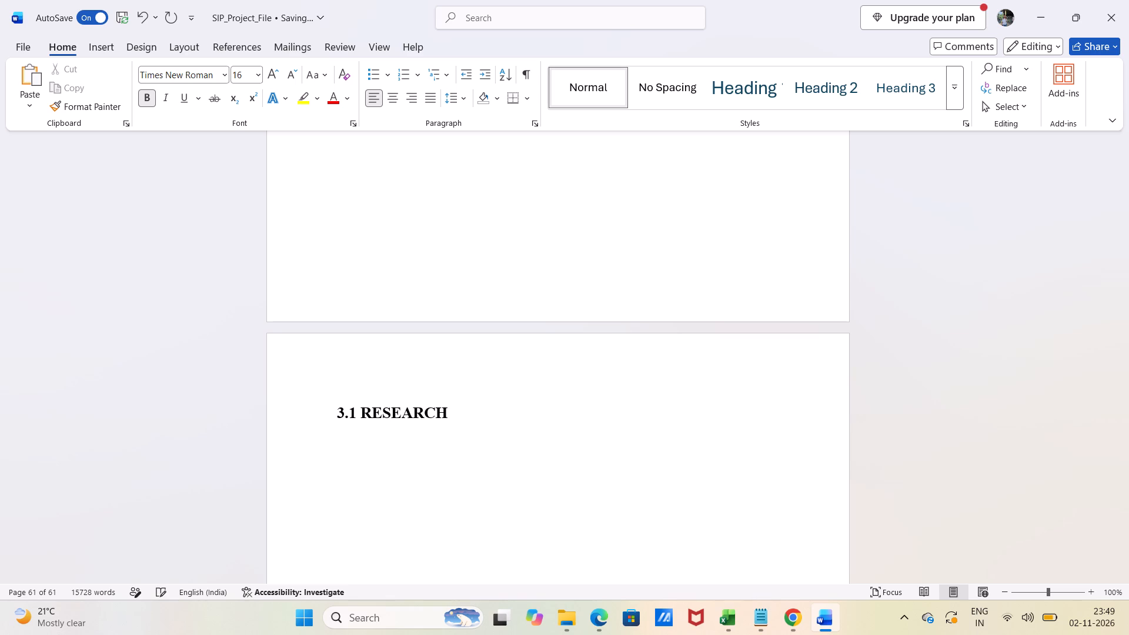
{"action": "key", "text": "space"}
Examine the Chapter 1 title page and its first section heading at the start of the document for reference.
{"action": "left_click_drag", "start_coordinate": [1123, 556], "coordinate": [1128, 419]}
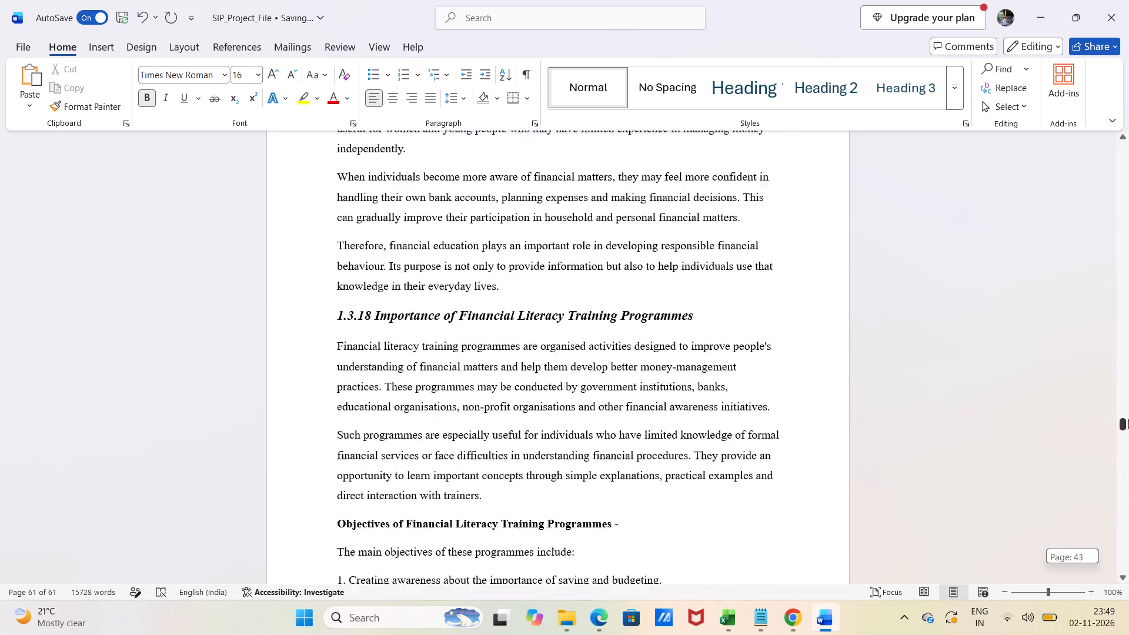
{"action": "left_click_drag", "start_coordinate": [1128, 419], "coordinate": [1126, 223]}
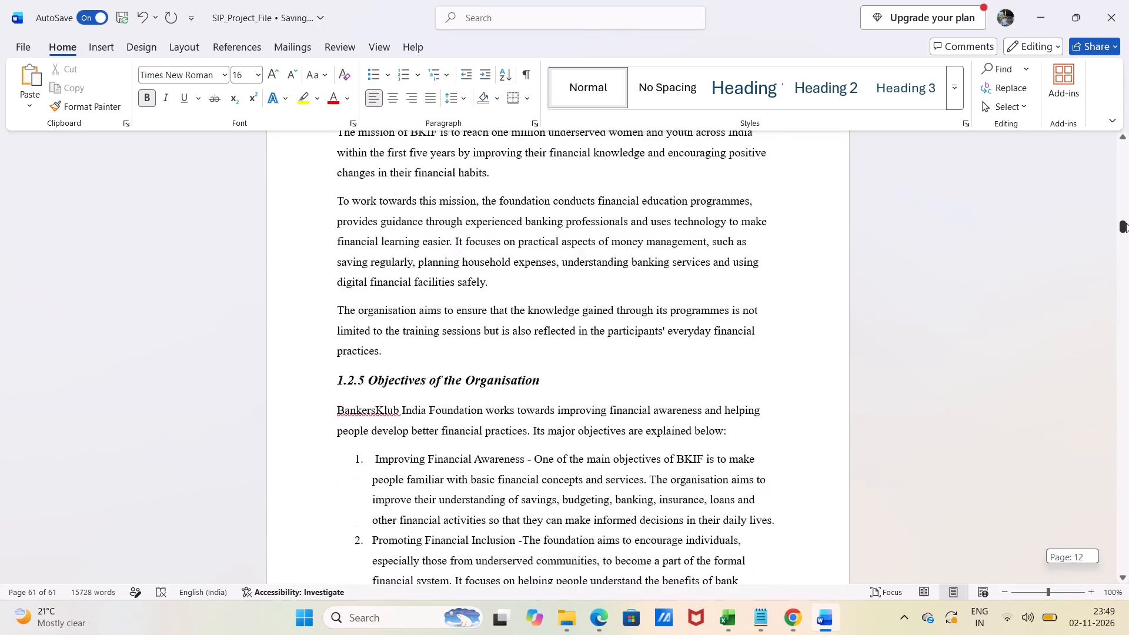
{"action": "left_click_drag", "start_coordinate": [1126, 223], "coordinate": [1128, 186]}
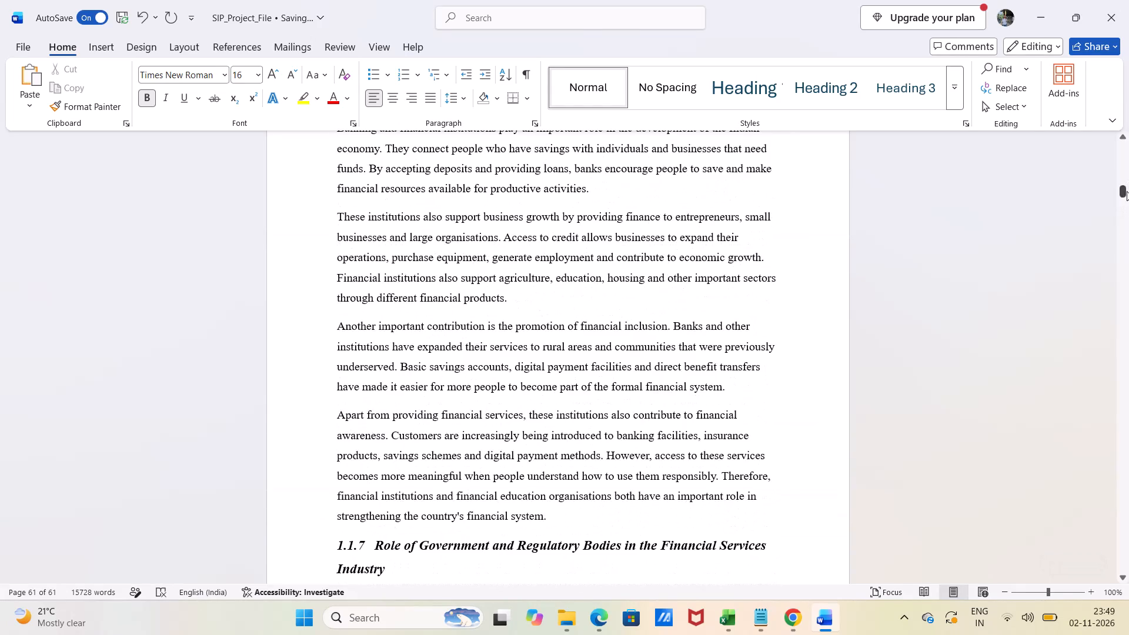
{"action": "double_click", "coordinate": [1126, 136]}
{"action": "left_click_drag", "start_coordinate": [1126, 136], "coordinate": [1127, 150]}
{"action": "left_click_drag", "start_coordinate": [1125, 186], "coordinate": [1128, 112]}
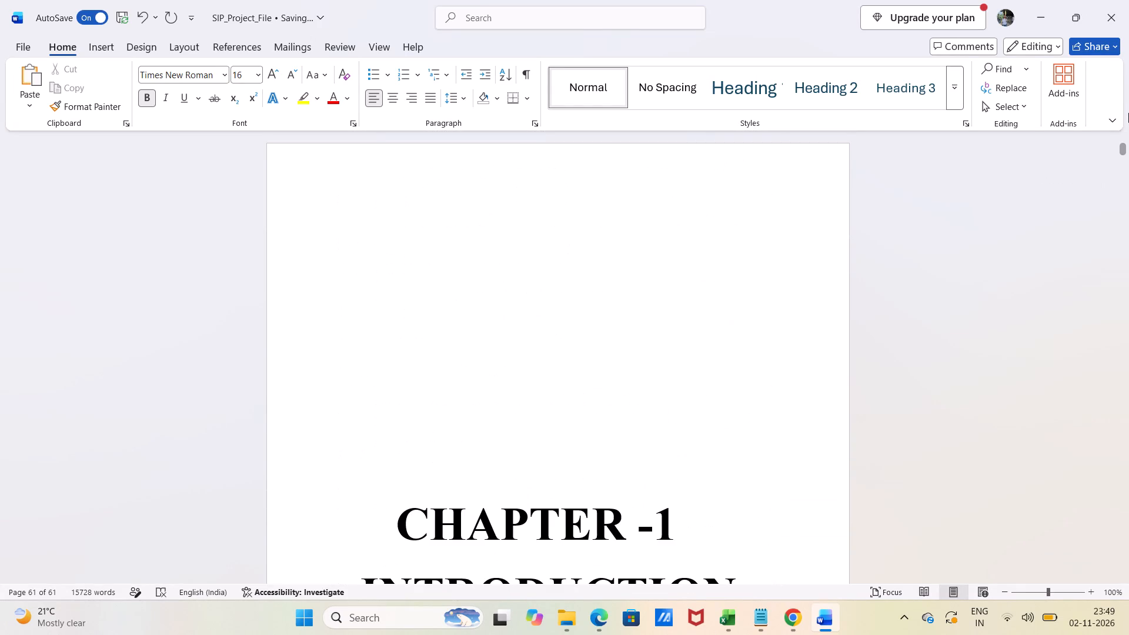
{"action": "scroll", "coordinate": [687, 393], "scroll_direction": "down", "scroll_amount": 2}
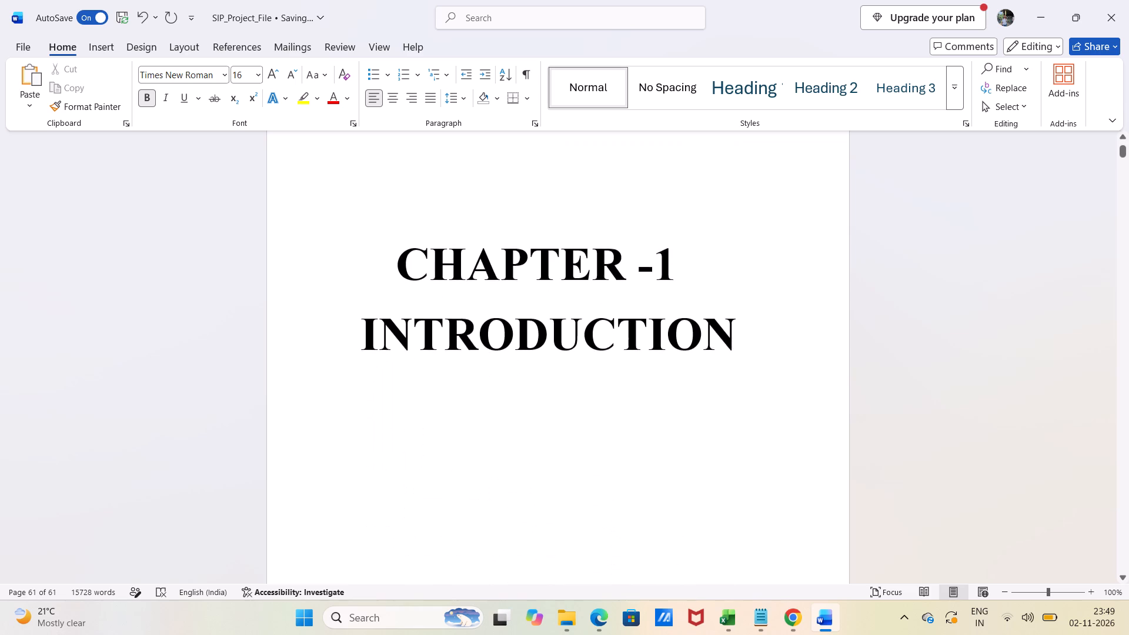
{"action": "scroll", "coordinate": [687, 393], "scroll_direction": "down", "scroll_amount": 4}
{"action": "scroll", "coordinate": [687, 393], "scroll_direction": "up", "scroll_amount": 1}
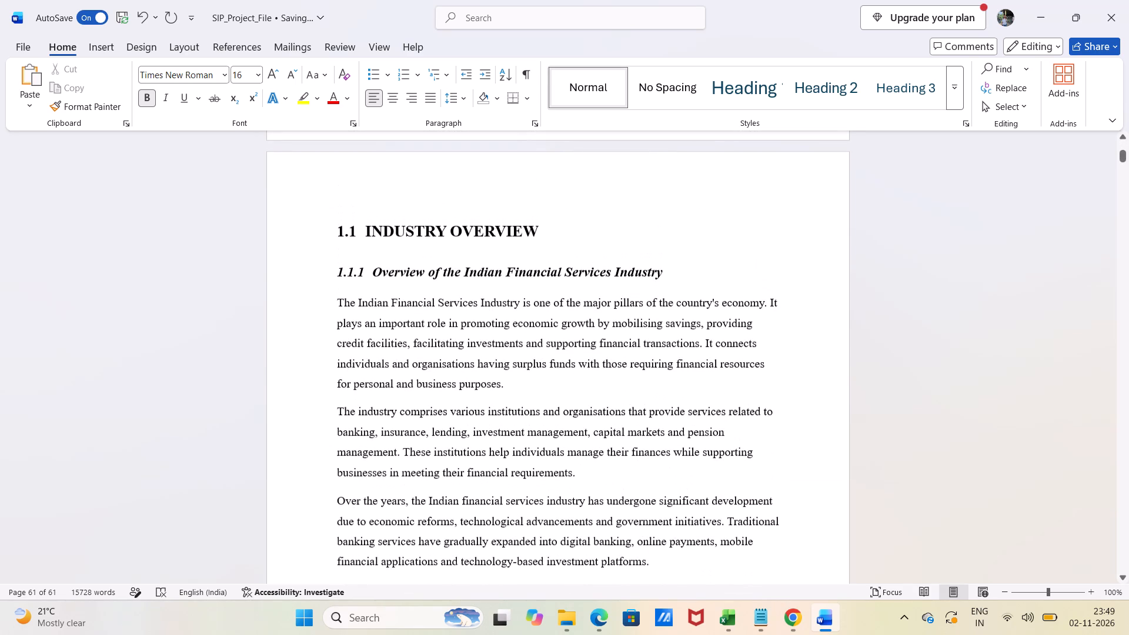
{"action": "scroll", "coordinate": [687, 393], "scroll_direction": "up", "scroll_amount": 1}
{"action": "left_click_drag", "start_coordinate": [1122, 158], "coordinate": [1050, 612]}
{"action": "scroll", "coordinate": [580, 292], "scroll_direction": "up", "scroll_amount": 3}
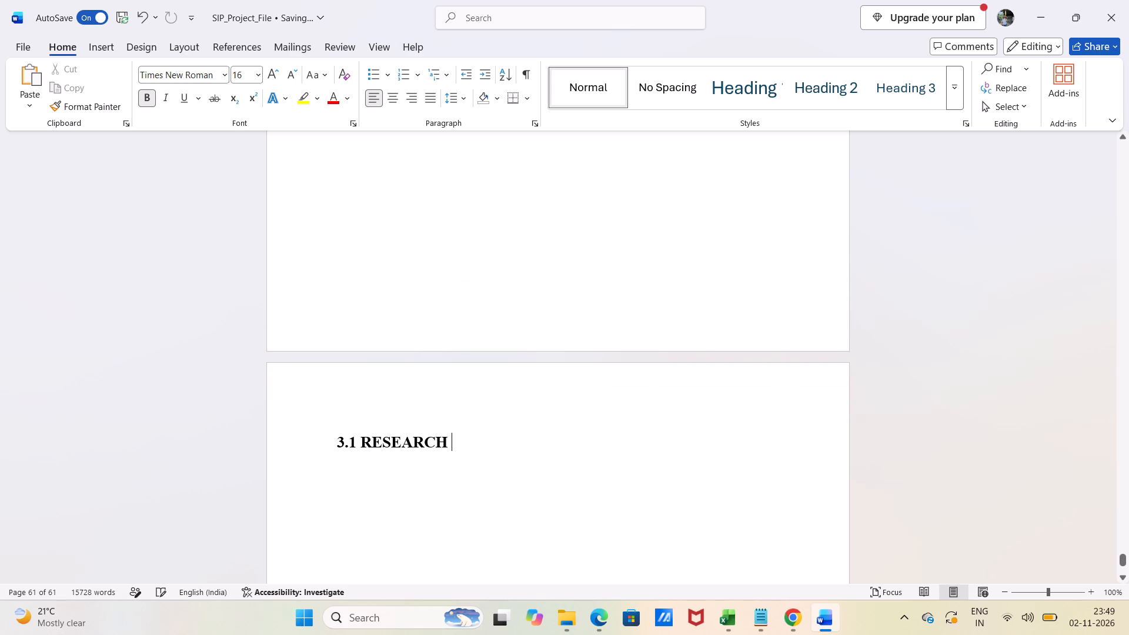
Complete the section heading as "3.1 RESEARCH : MEANING & DEFINITION" and start a new line below it.
{"action": "key", "text": "BackSpace"}
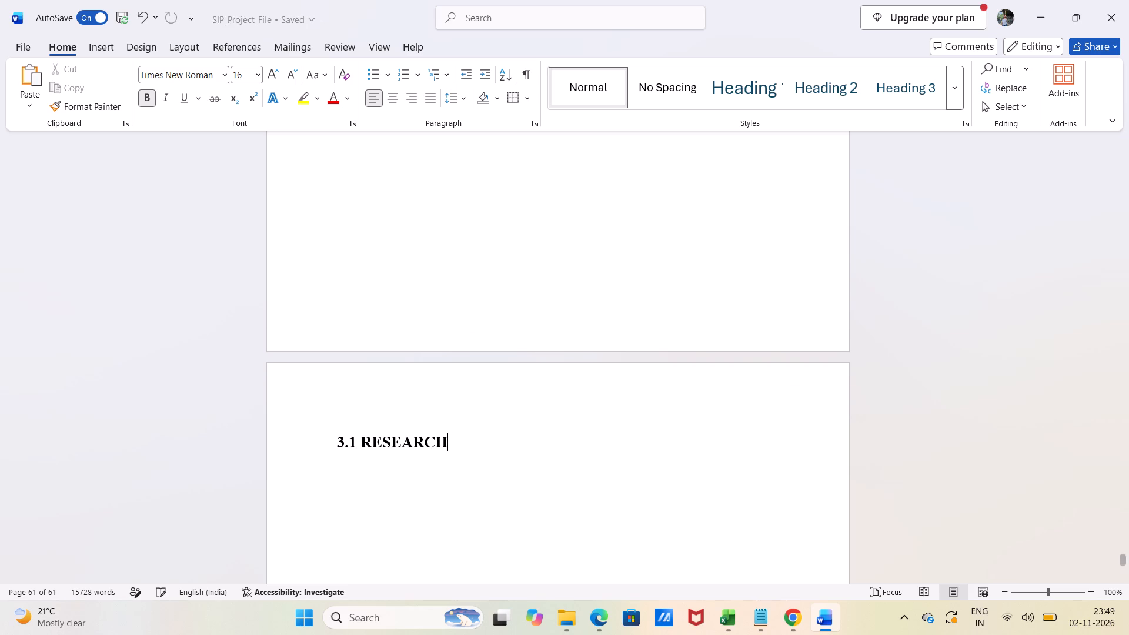
{"action": "type", "text": ":"}
{"action": "key", "text": "space"}
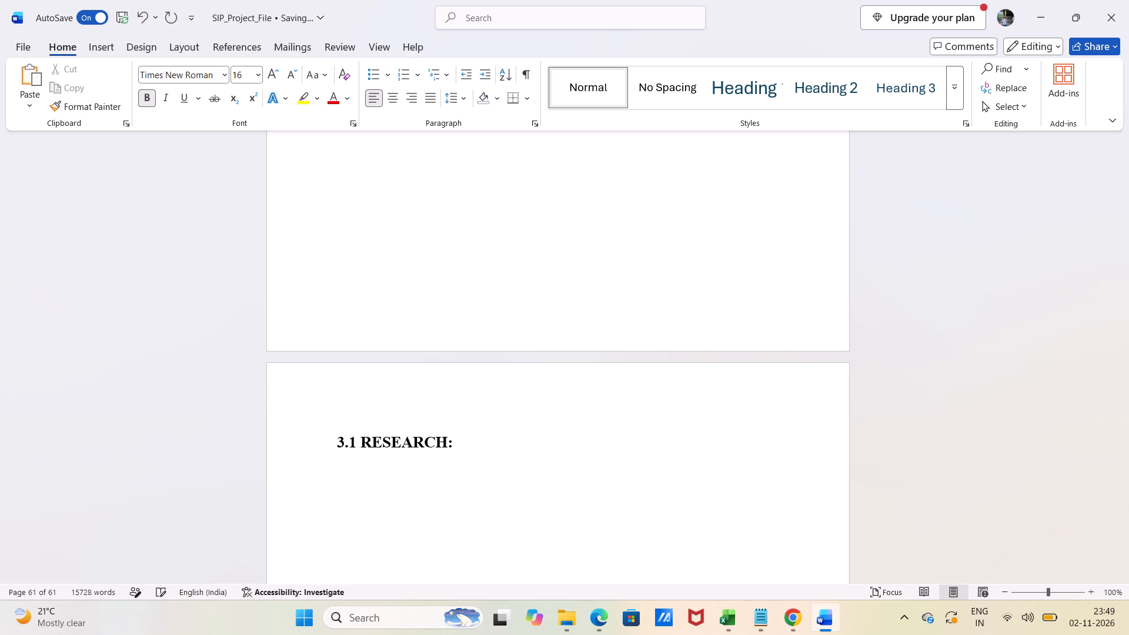
{"action": "key", "text": "BackSpace"}
{"action": "key", "text": "BackSpace"}
{"action": "key", "text": "space"}
{"action": "type", "text": ": MEANING"}
{"action": "key", "text": "space"}
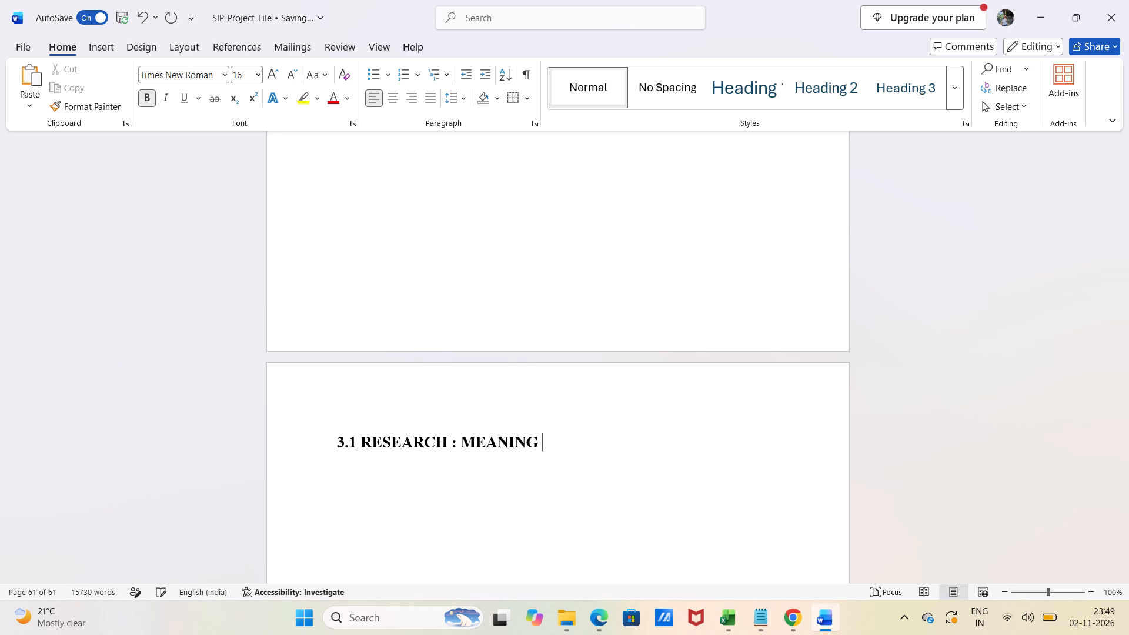
{"action": "type", "text": "& DEFINITION"}
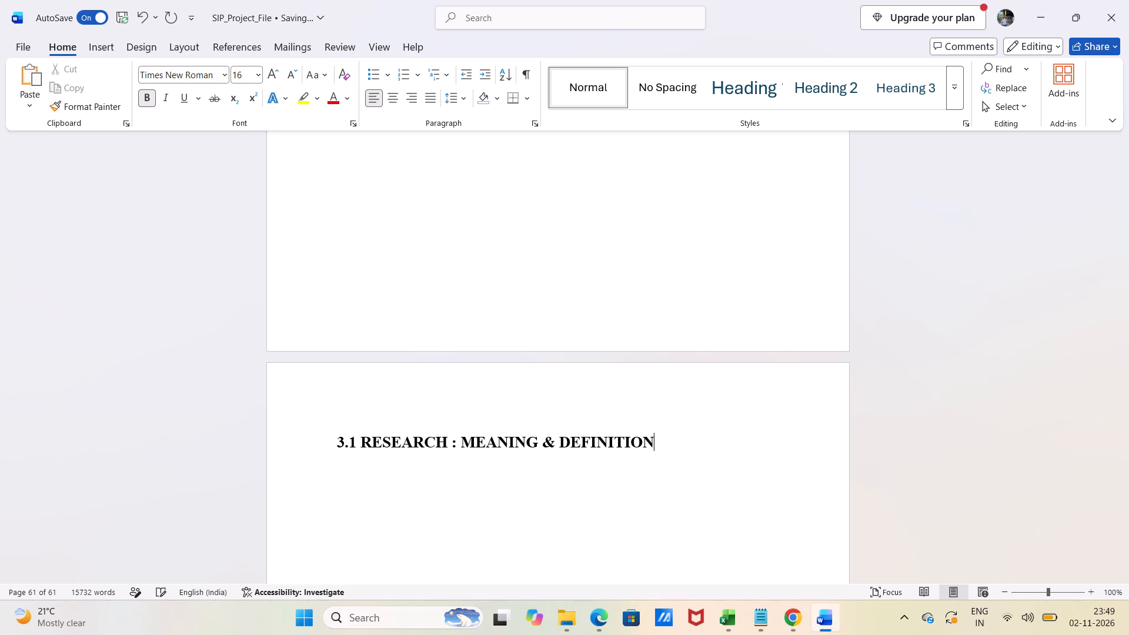
{"action": "key", "text": "Return"}
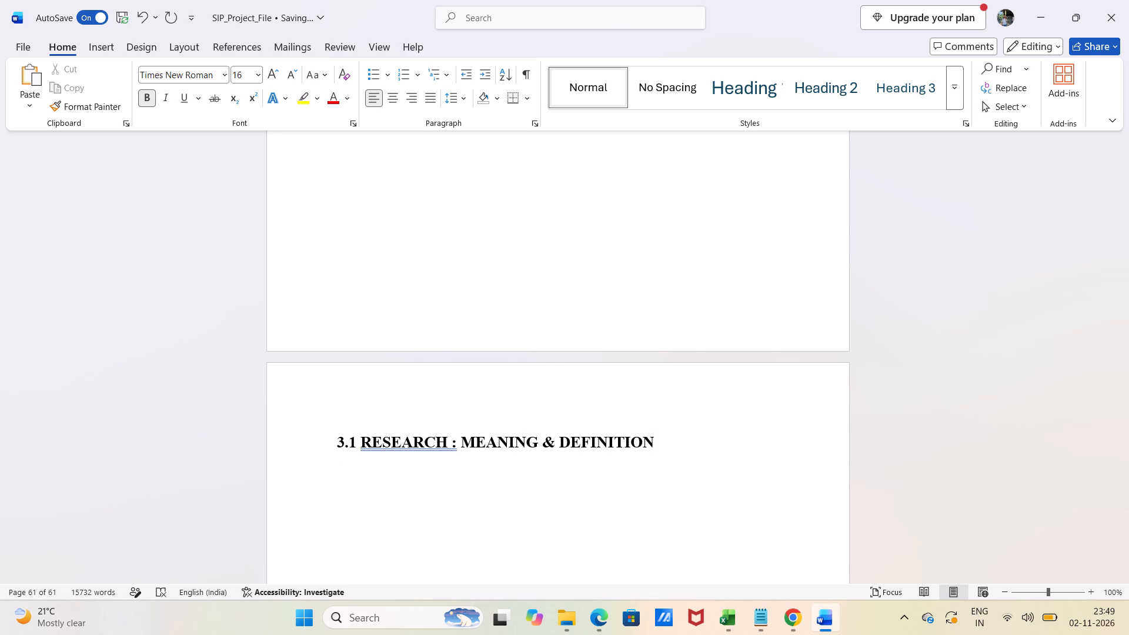
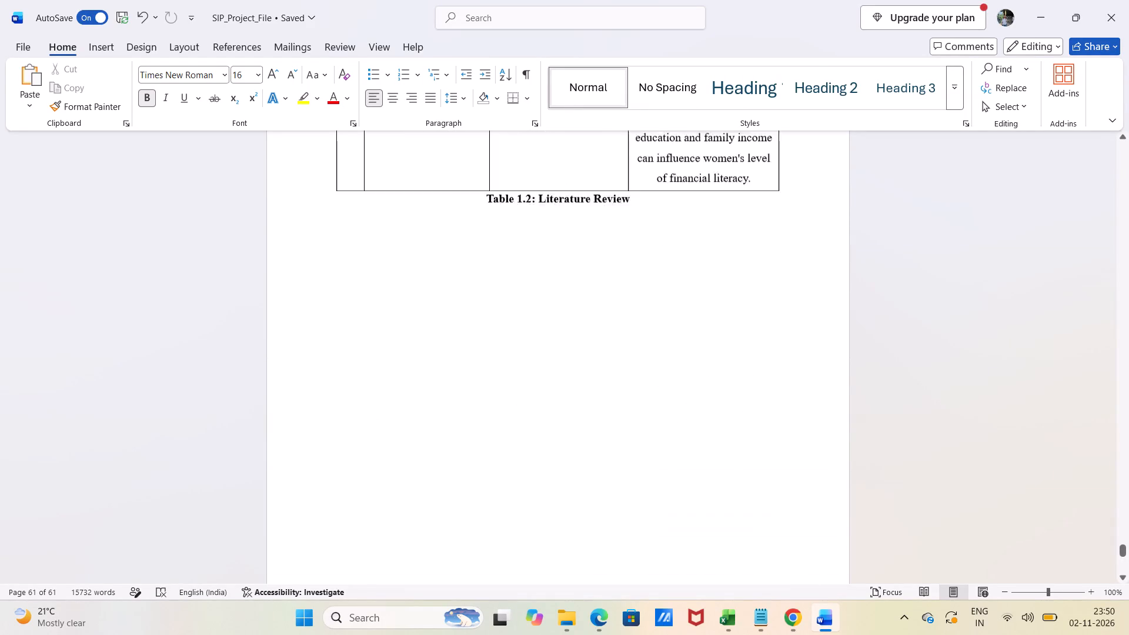
Start a new left-aligned line below the Table 1.2 caption, with font size 14 and italics on.
{"action": "left_click", "coordinate": [602, 373]}
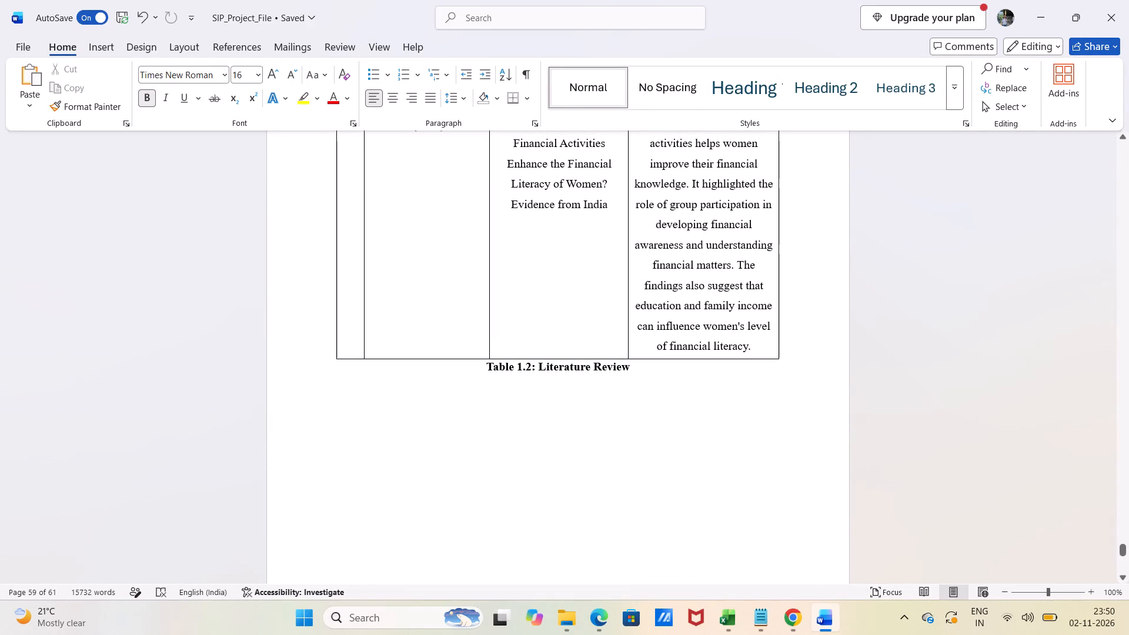
{"action": "left_click", "coordinate": [649, 371]}
{"action": "key", "text": "Return"}
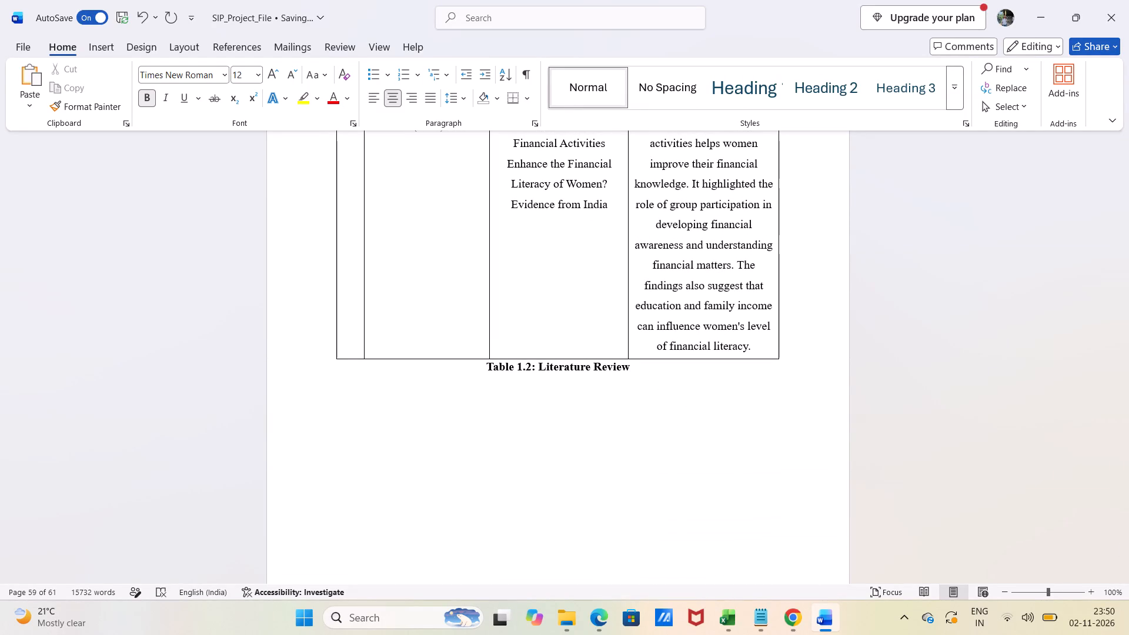
{"action": "key", "text": "BackSpace"}
{"action": "left_click", "coordinate": [237, 73]}
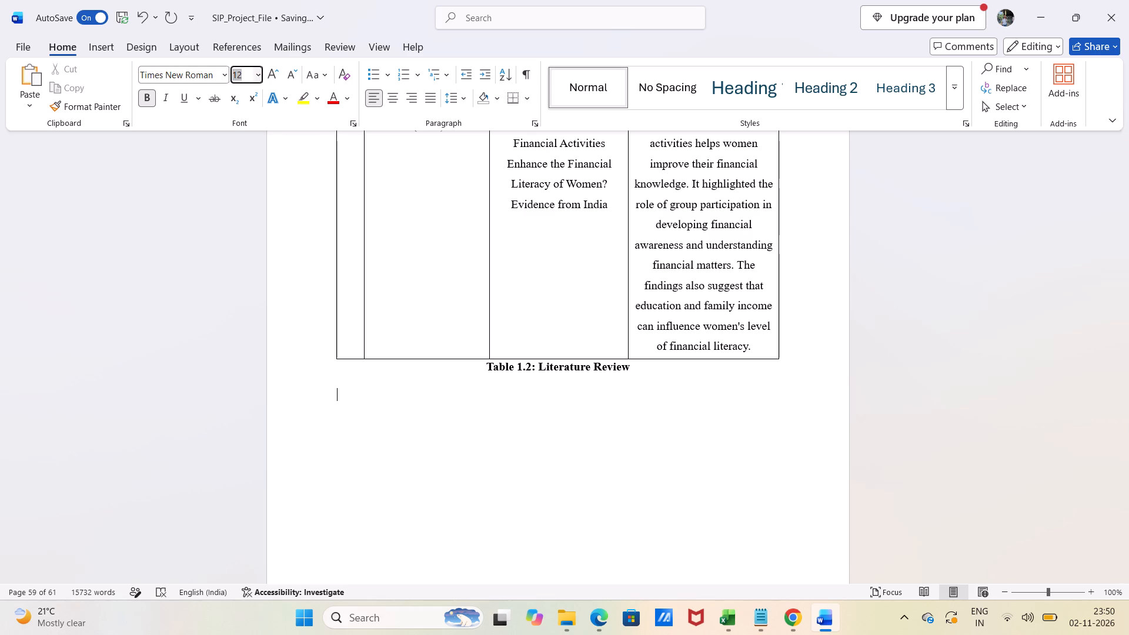
{"action": "type", "text": "14"}
{"action": "key", "text": "Return"}
{"action": "left_click", "coordinate": [165, 97]}
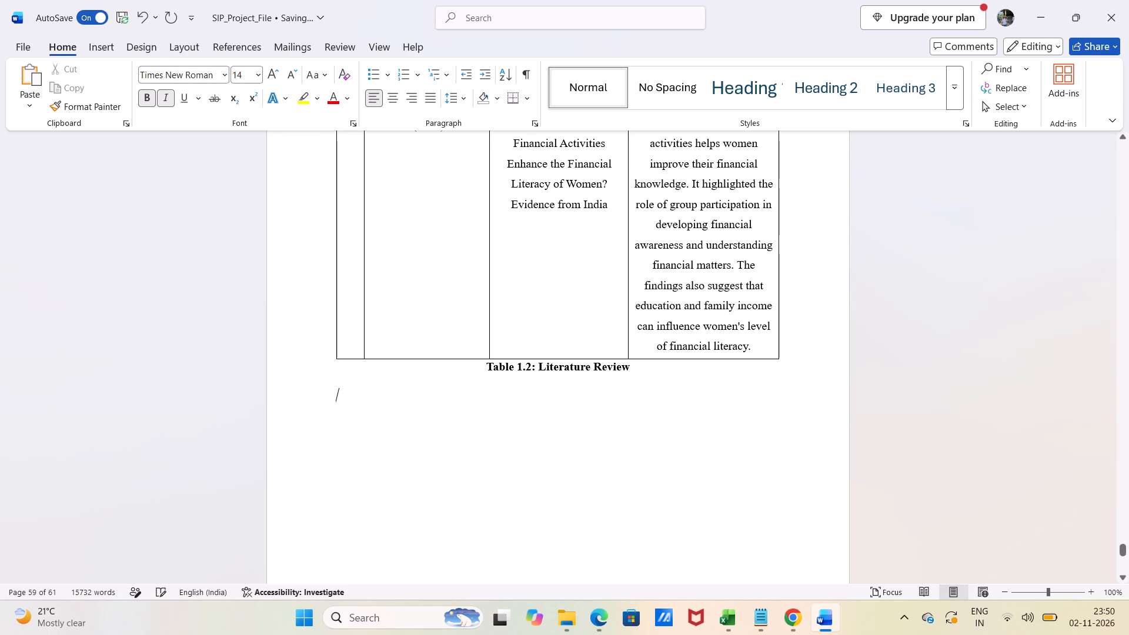
Examine the section and subsection headings of Chapters 2 and 3 to check the heading numbering.
{"action": "scroll", "coordinate": [382, 318], "scroll_direction": "up", "scroll_amount": 10}
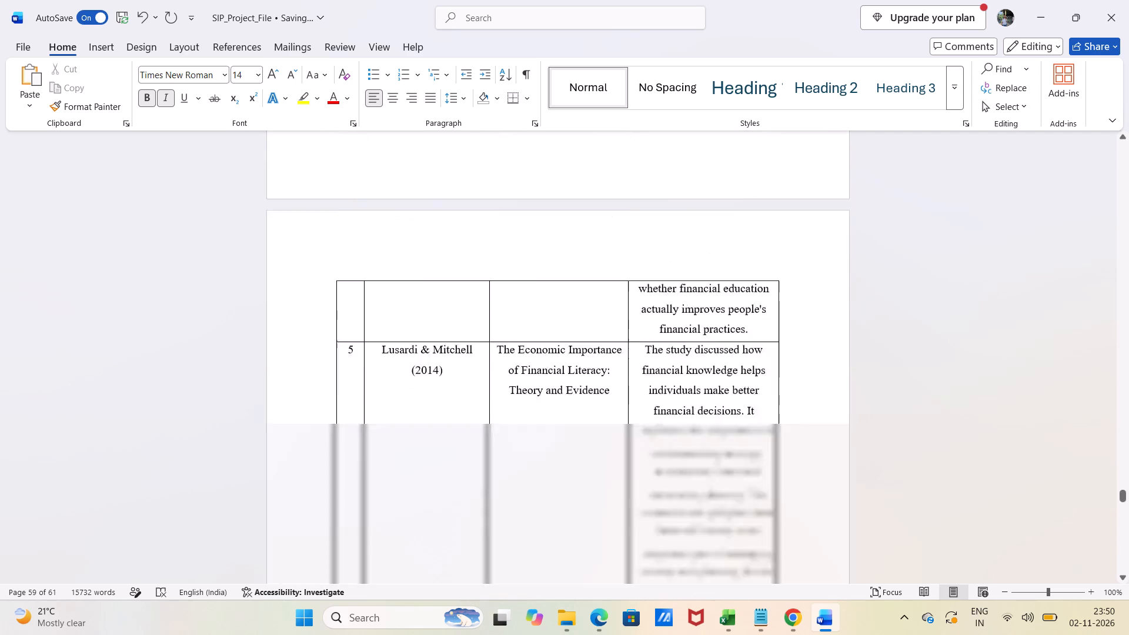
{"action": "scroll", "coordinate": [382, 318], "scroll_direction": "up", "scroll_amount": 4}
{"action": "scroll", "coordinate": [382, 318], "scroll_direction": "down", "scroll_amount": 3}
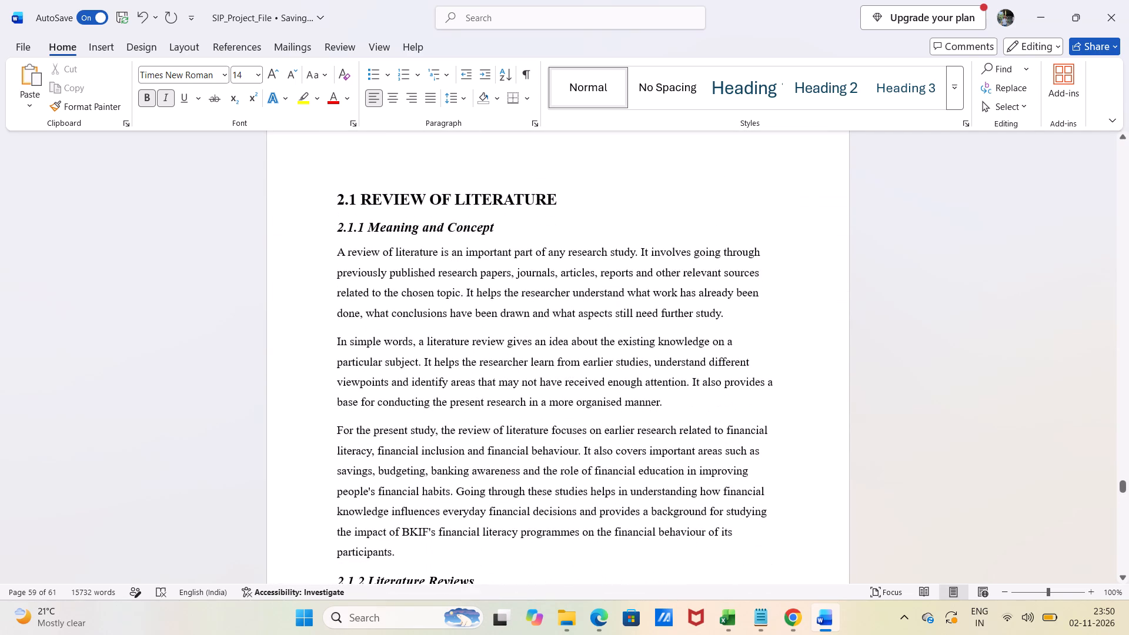
{"action": "scroll", "coordinate": [382, 318], "scroll_direction": "down", "scroll_amount": 3}
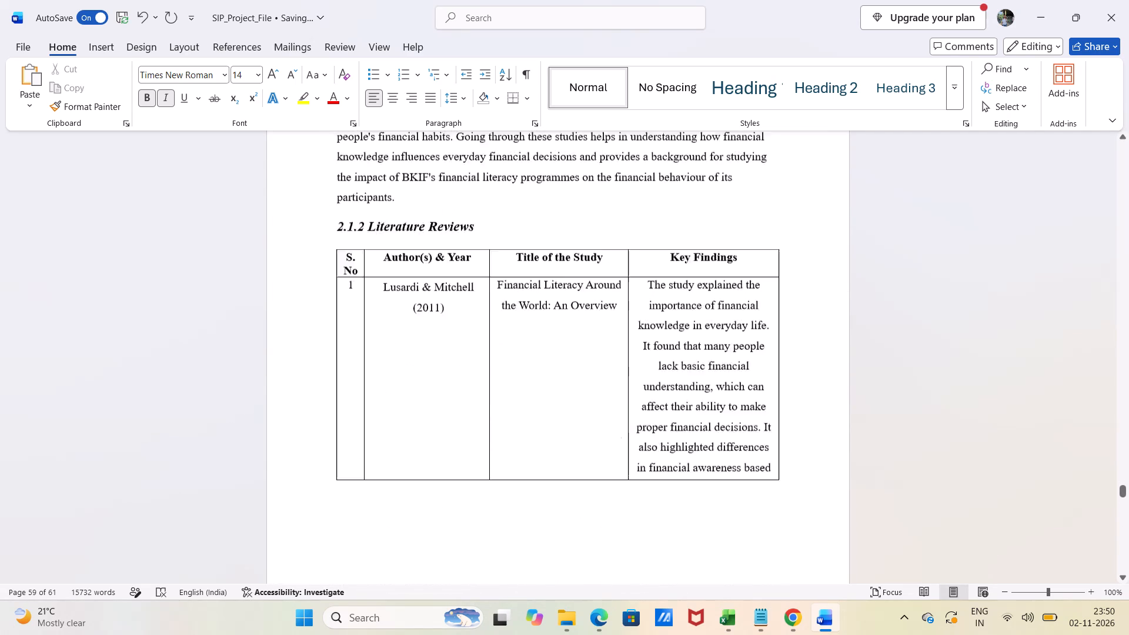
{"action": "scroll", "coordinate": [382, 318], "scroll_direction": "down", "scroll_amount": 11}
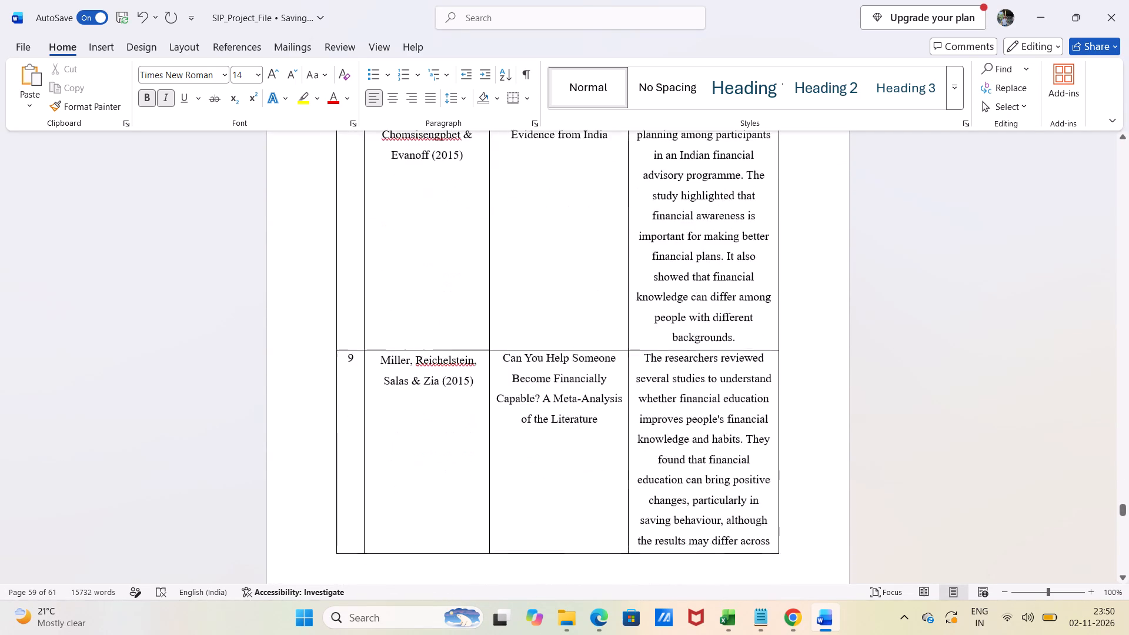
{"action": "scroll", "coordinate": [382, 318], "scroll_direction": "down", "scroll_amount": 11}
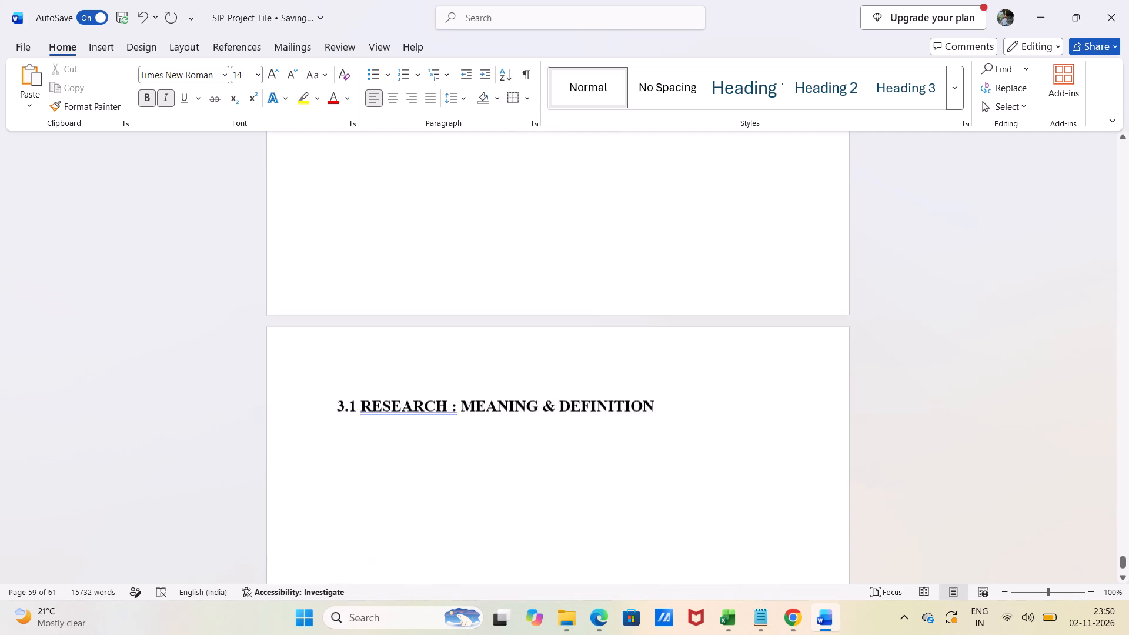
{"action": "scroll", "coordinate": [382, 318], "scroll_direction": "up", "scroll_amount": 5}
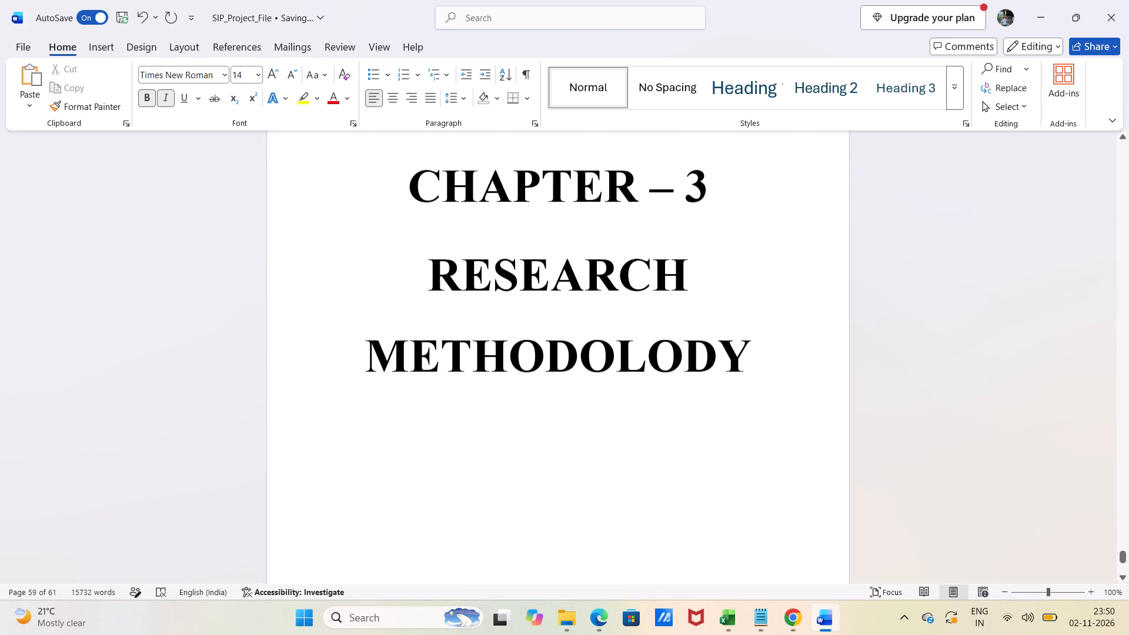
{"action": "scroll", "coordinate": [382, 318], "scroll_direction": "up", "scroll_amount": 5}
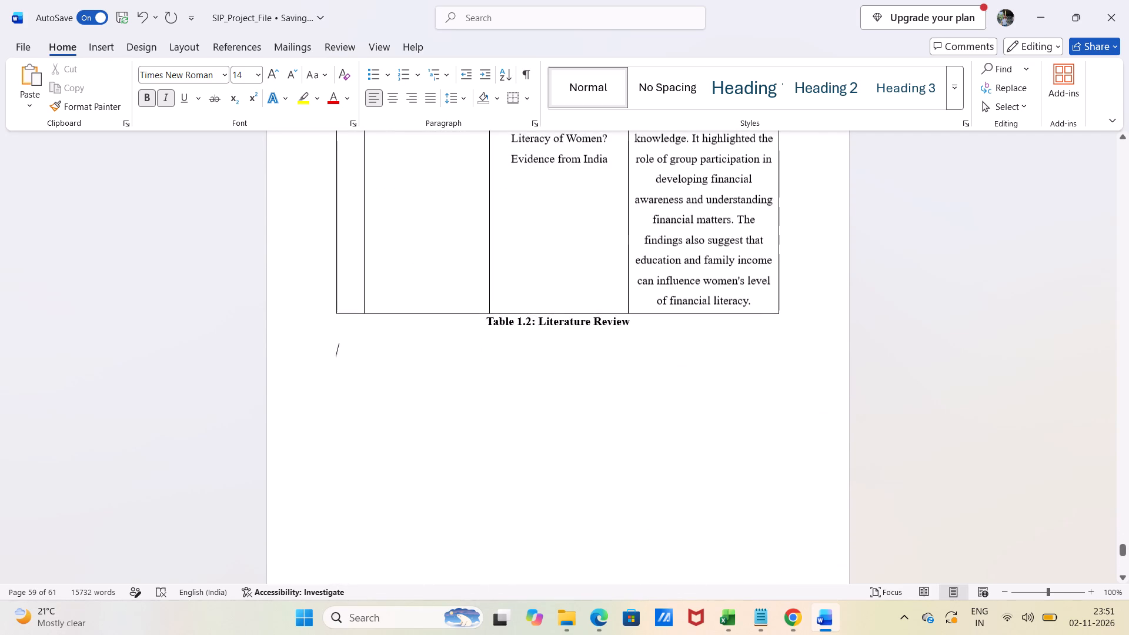
Enter the subsection heading "2.1.3 Objectives of the Study" on the new line below the Table 1.2 caption.
{"action": "type", "text": "2,"}
{"action": "key", "text": "BackSpace"}
{"action": "type", "text": ".1.3"}
{"action": "key", "text": "space"}
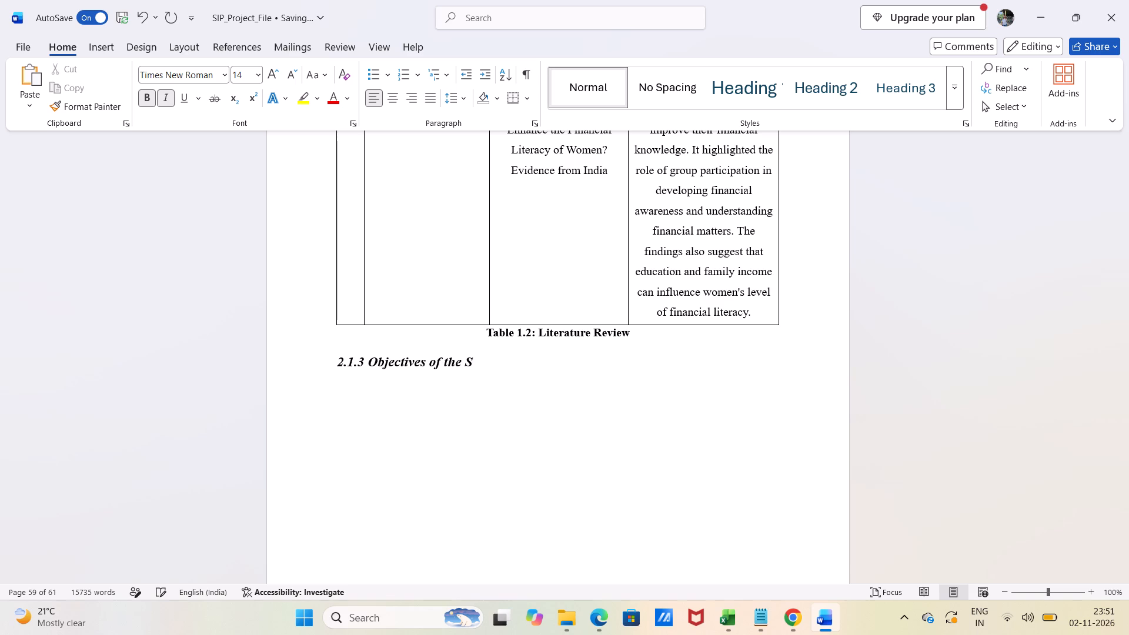
{"action": "type", "text": "tudy"}
Start a body text line below the 2.1.3 heading in size 12, without bold or italics.
{"action": "key", "text": "Return"}
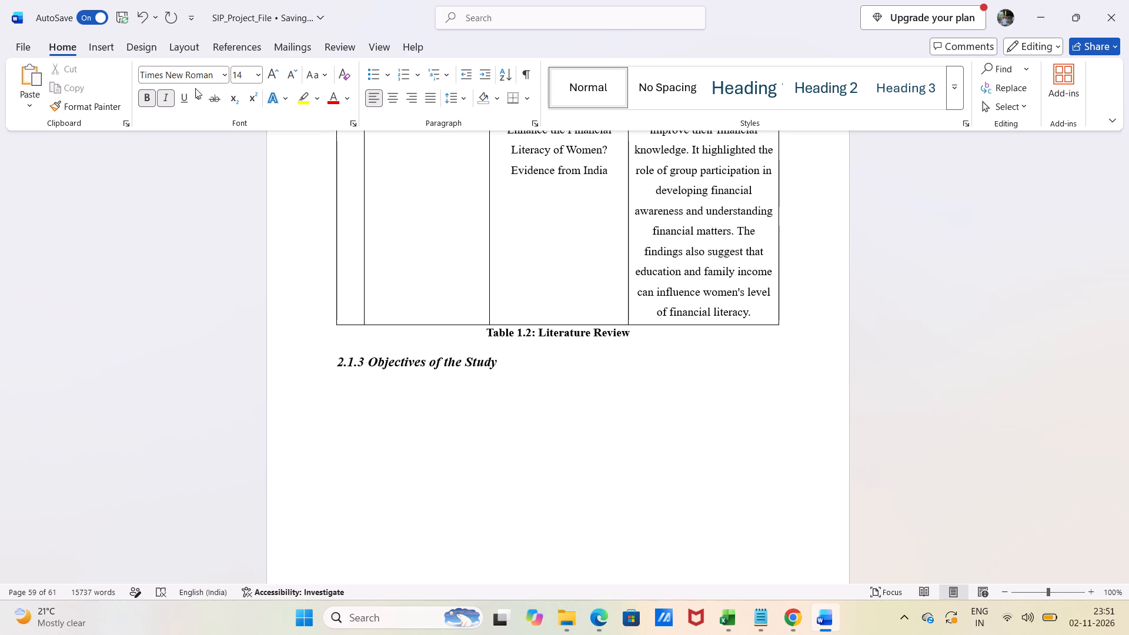
{"action": "left_click", "coordinate": [168, 96]}
{"action": "left_click", "coordinate": [147, 98]}
{"action": "left_click", "coordinate": [234, 73]}
{"action": "type", "text": "12"}
{"action": "key", "text": "Return"}
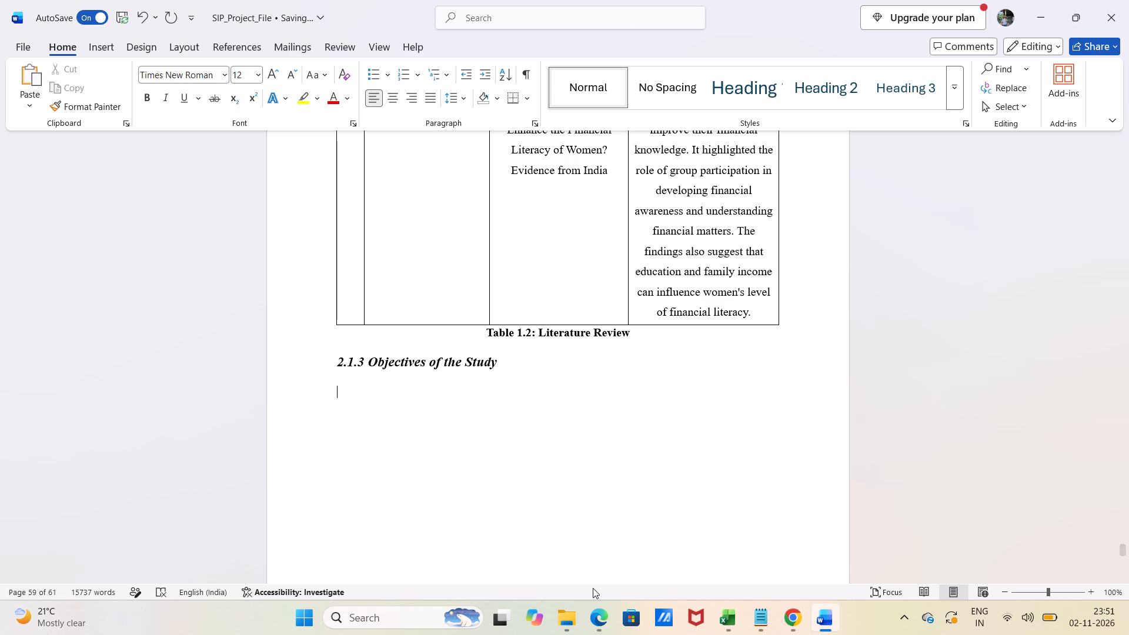
Clear the open windows and open the Internship Project Presentations file from the desktop in PowerPoint.
{"action": "left_click", "coordinate": [1036, 16]}
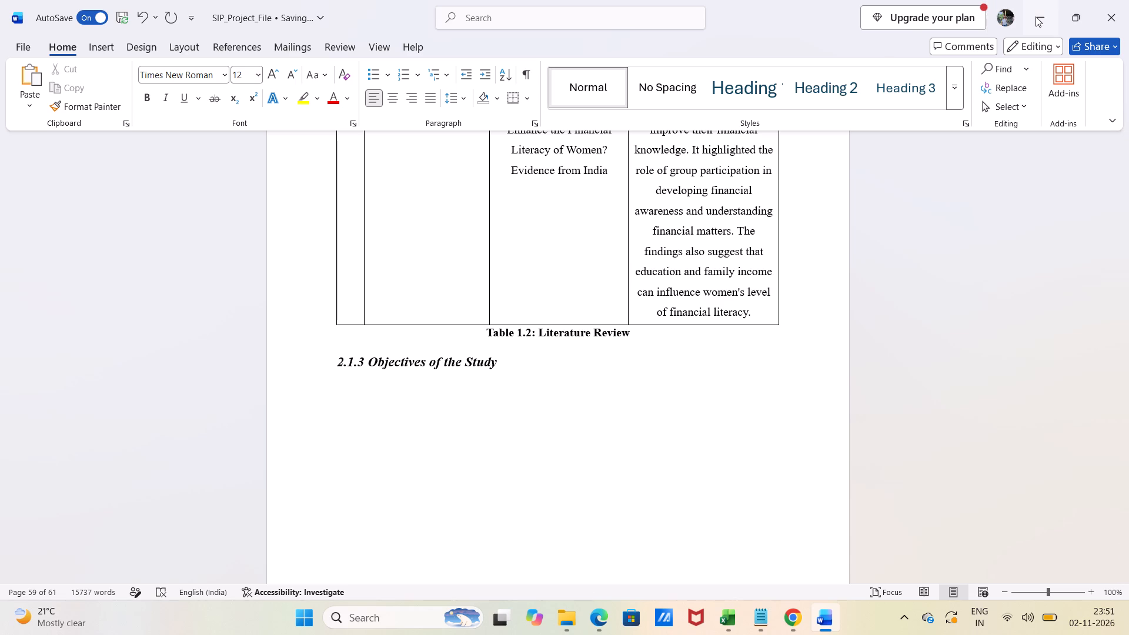
{"action": "left_click", "coordinate": [1036, 16]}
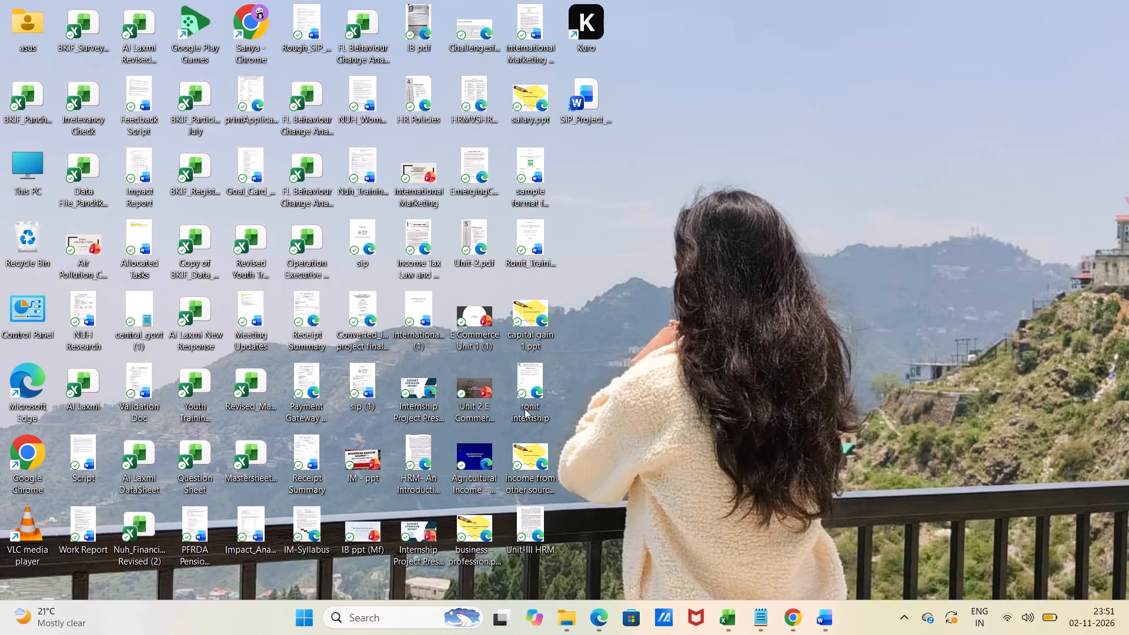
{"action": "double_click", "coordinate": [418, 547]}
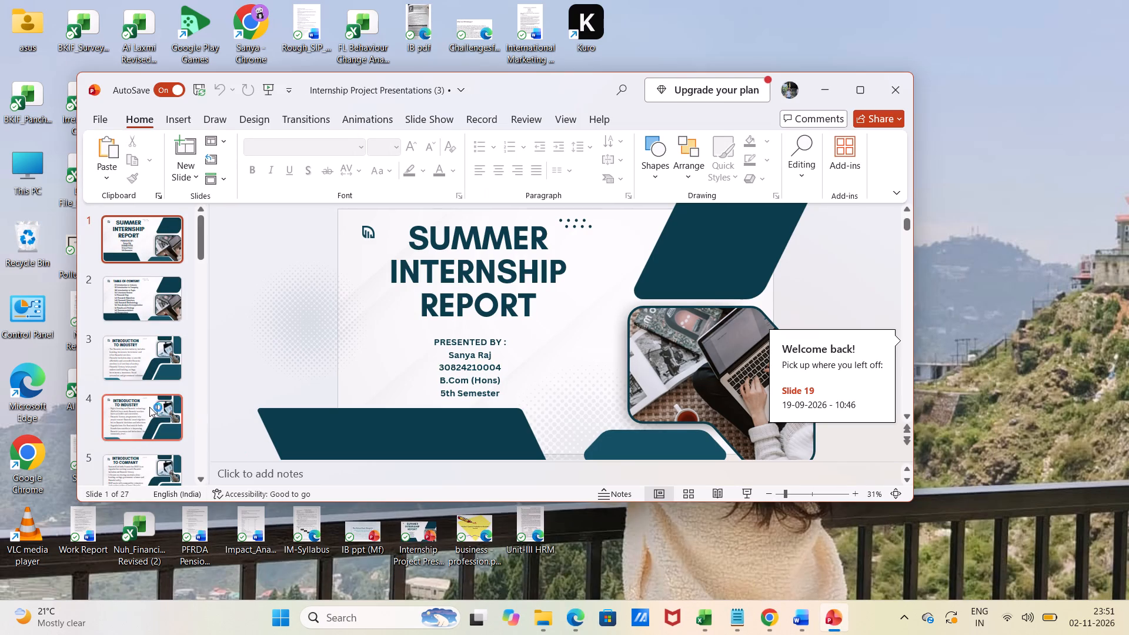
Examine the presentation's Research Gap and Research Objectives slides, ending on the enlarged Research Gap slide.
{"action": "scroll", "coordinate": [149, 407], "scroll_direction": "down", "scroll_amount": 2}
{"action": "left_click", "coordinate": [143, 386]}
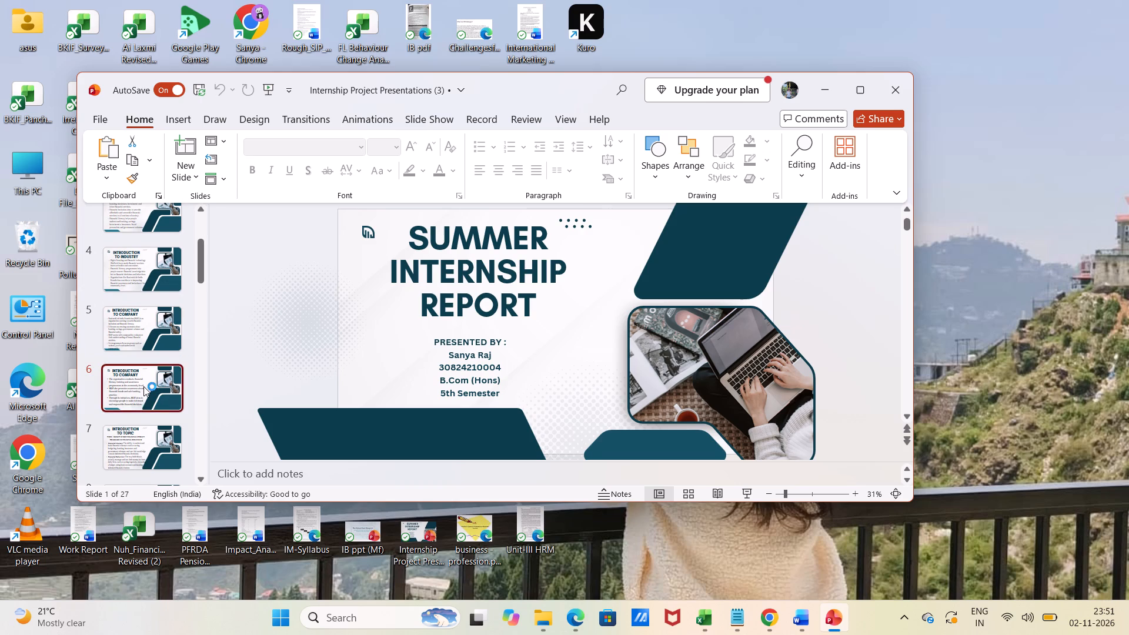
{"action": "left_click", "coordinate": [137, 427]}
{"action": "scroll", "coordinate": [137, 427], "scroll_direction": "down", "scroll_amount": 1}
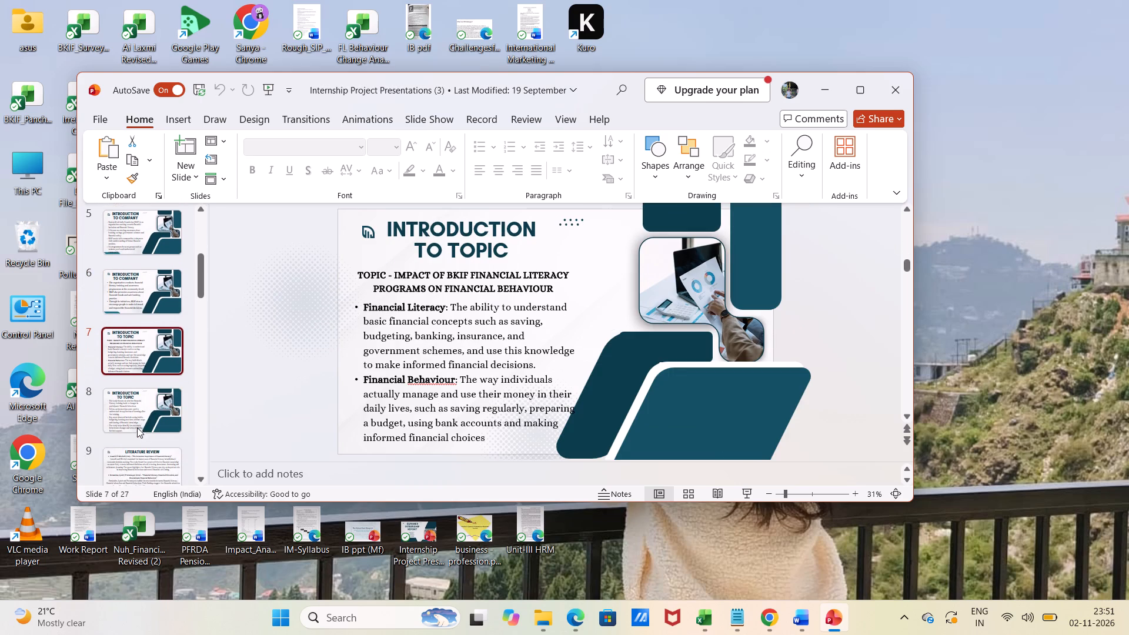
{"action": "scroll", "coordinate": [137, 427], "scroll_direction": "down", "scroll_amount": 4}
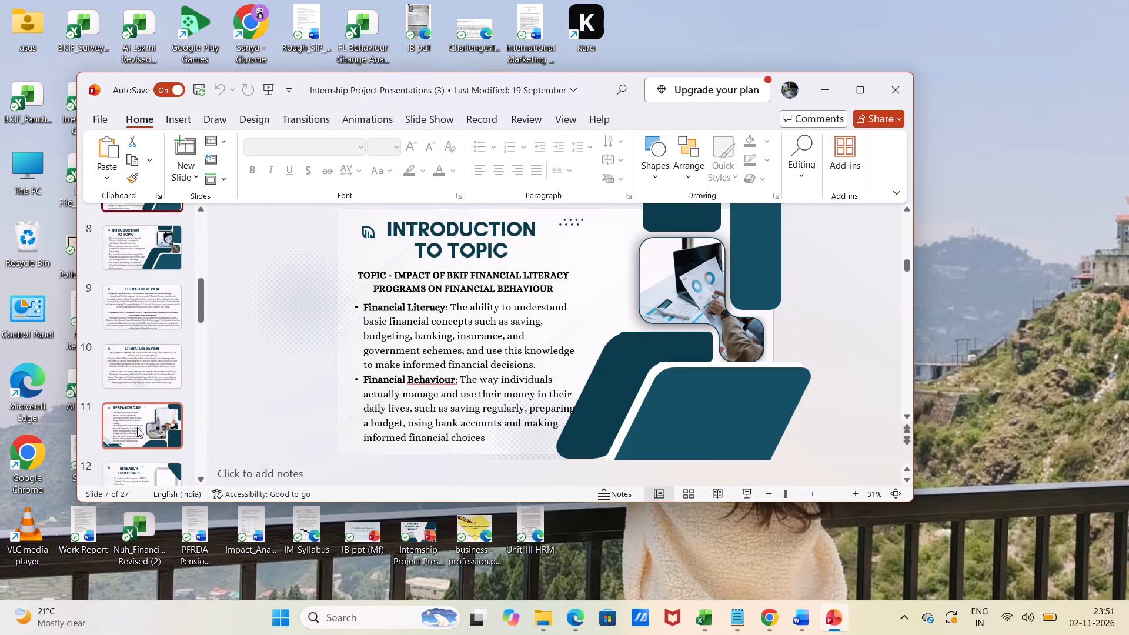
{"action": "scroll", "coordinate": [137, 427], "scroll_direction": "down", "scroll_amount": 1}
{"action": "left_click", "coordinate": [145, 406]}
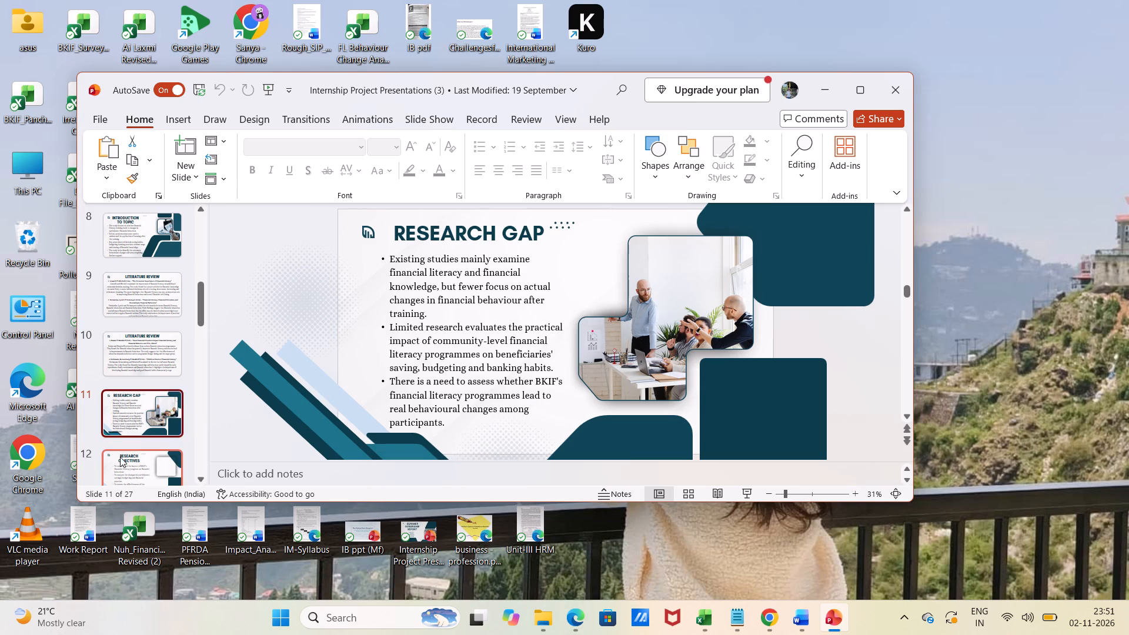
{"action": "scroll", "coordinate": [120, 457], "scroll_direction": "down", "scroll_amount": 1}
{"action": "left_click", "coordinate": [134, 377]}
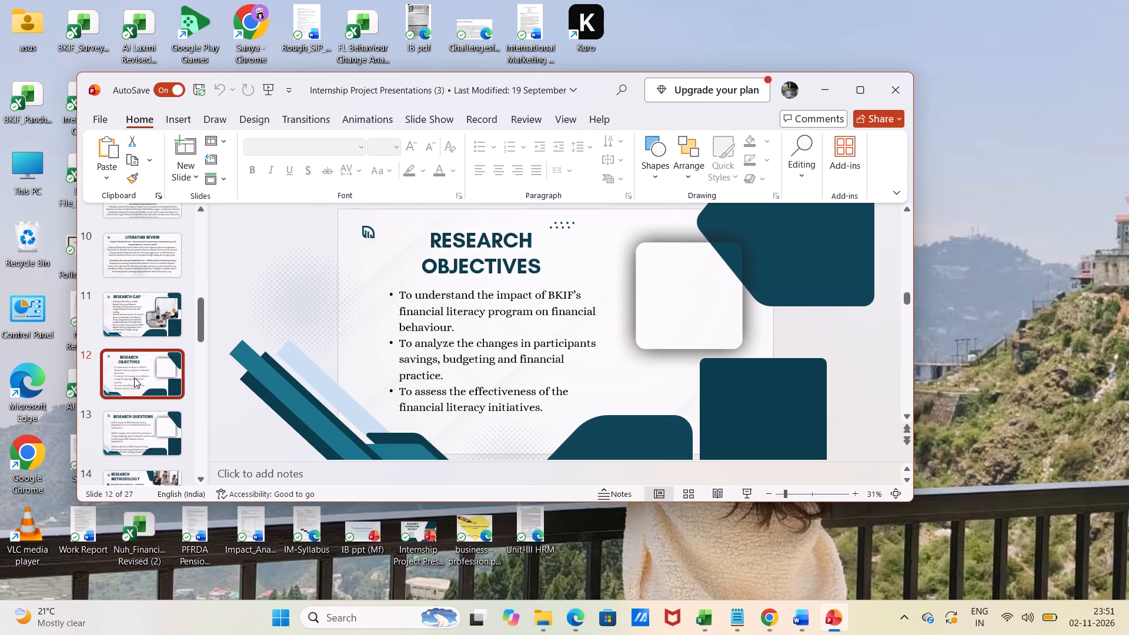
{"action": "left_click", "coordinate": [145, 305]}
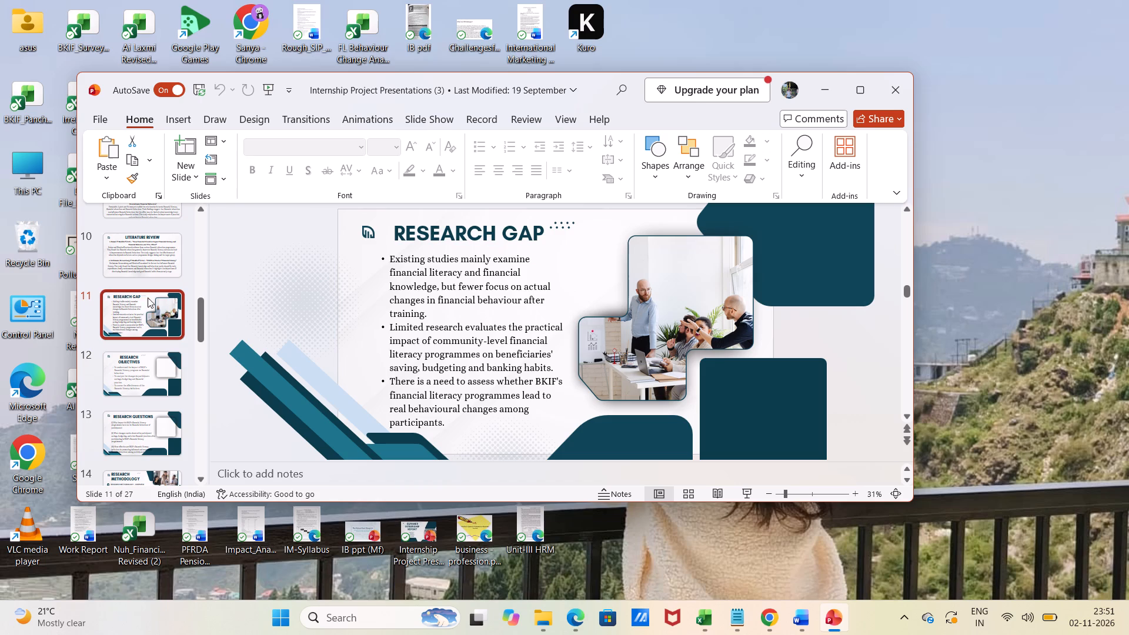
{"action": "left_click", "coordinate": [866, 86]}
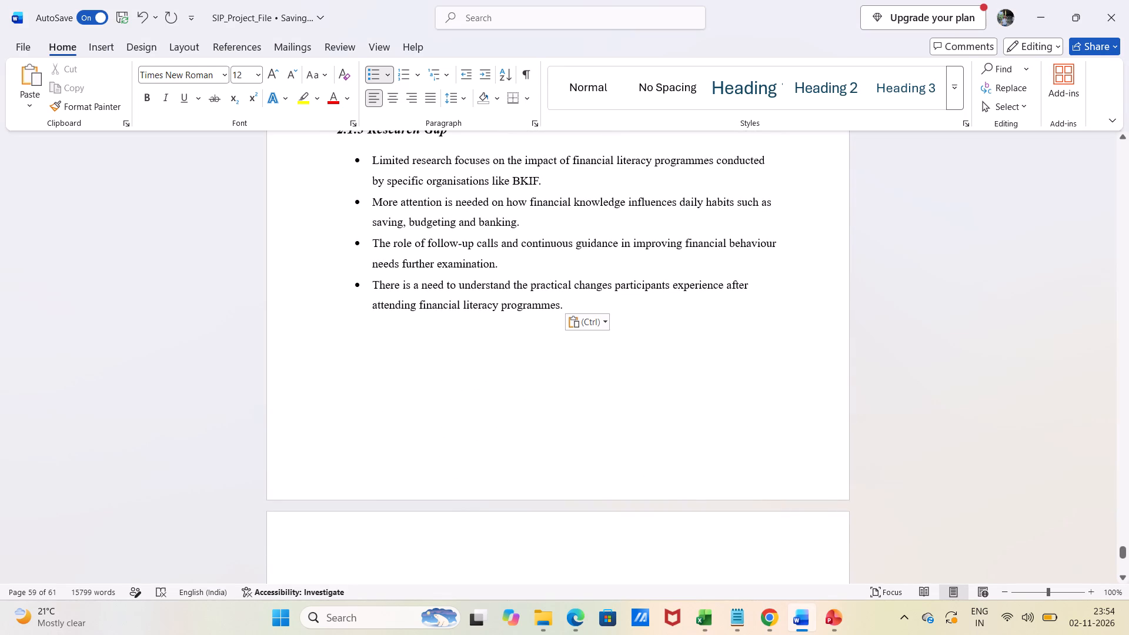
{"action": "key", "text": "Return"}
{"action": "key", "text": "BackSpace"}
{"action": "key", "text": "BackSpace"}
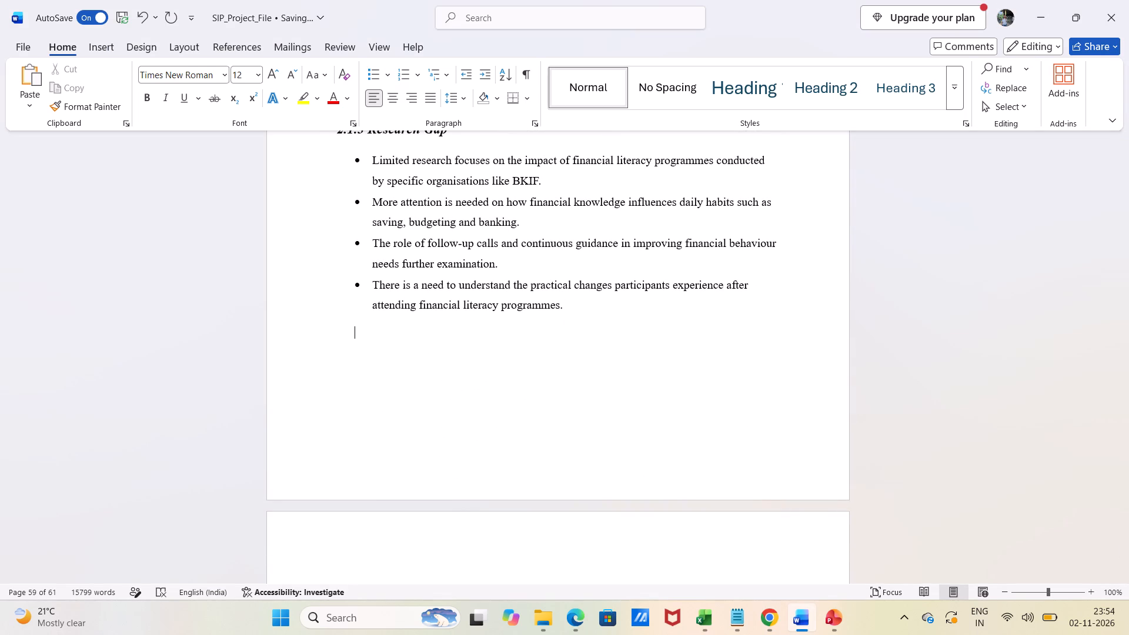
Add the heading "2.1.4 Objectives of the Study" below the Research Gap bullets in 14 pt bold italic, and start a new line.
{"action": "left_click", "coordinate": [243, 68]}
{"action": "left_click", "coordinate": [241, 71]}
{"action": "type", "text": "14"}
{"action": "key", "text": "Return"}
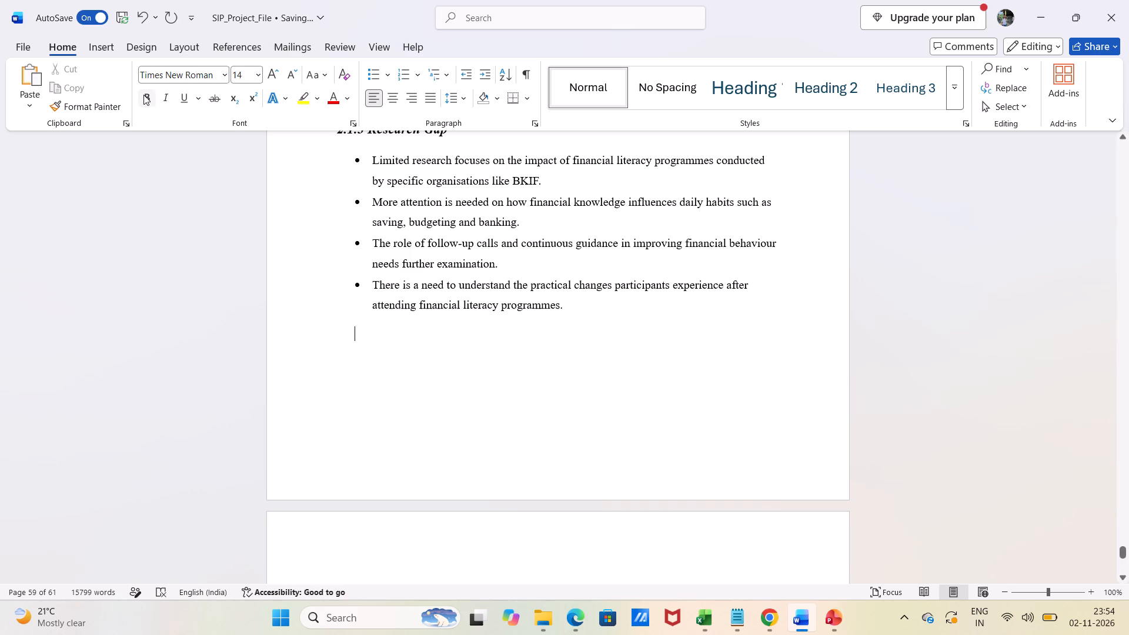
{"action": "left_click", "coordinate": [143, 95]}
{"action": "left_click", "coordinate": [166, 101]}
{"action": "scroll", "coordinate": [349, 270], "scroll_direction": "up", "scroll_amount": 1}
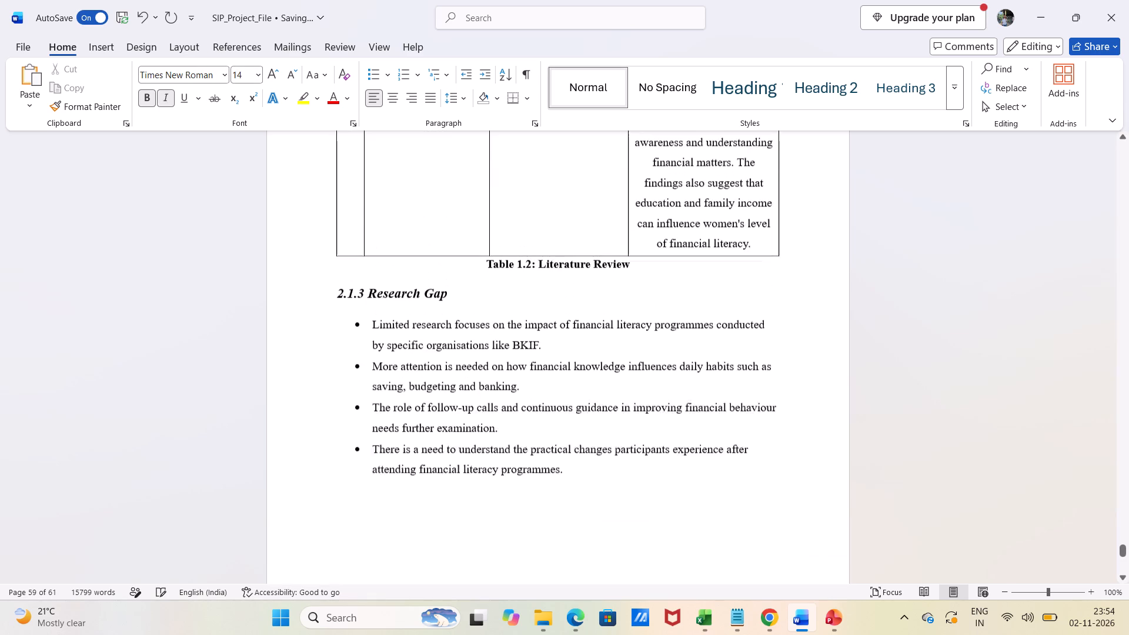
{"action": "scroll", "coordinate": [349, 270], "scroll_direction": "up", "scroll_amount": 1}
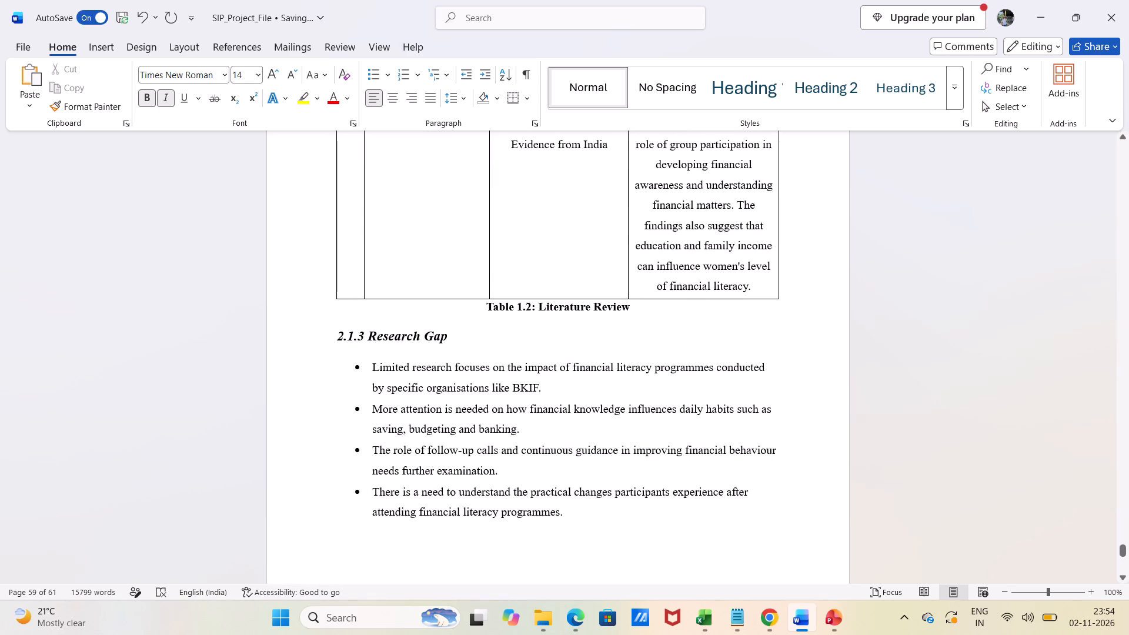
{"action": "key", "text": "2"}
{"action": "key", "text": "BackSpace"}
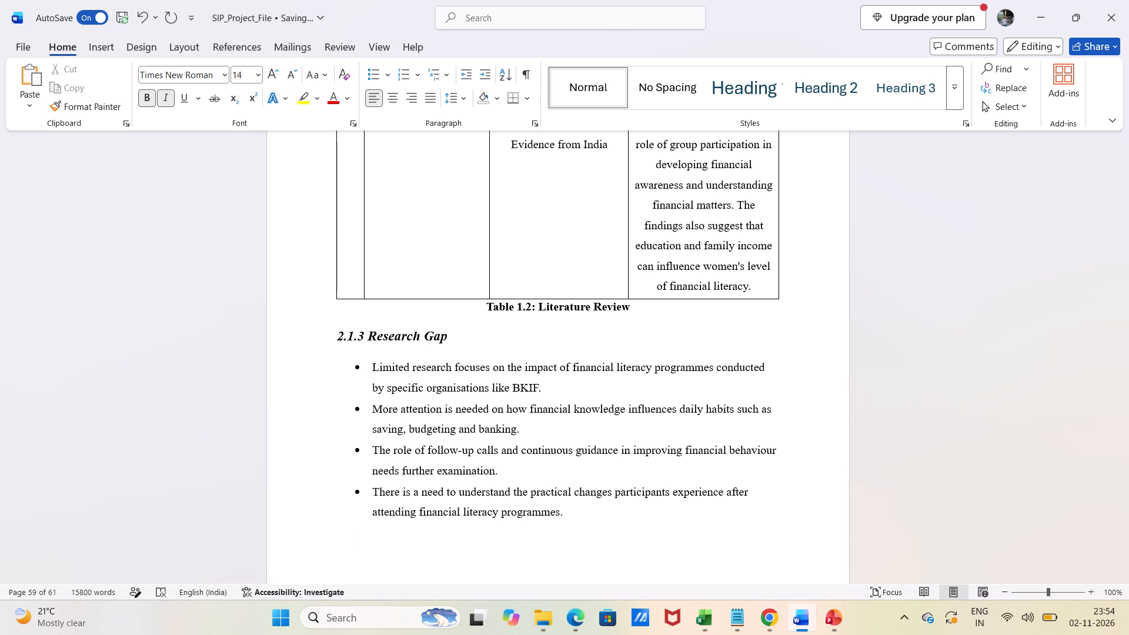
{"action": "key", "text": "BackSpace"}
{"action": "key", "text": "2"}
{"action": "type", "text": ".1."}
{"action": "type", "text": "4"}
{"action": "key", "text": "space"}
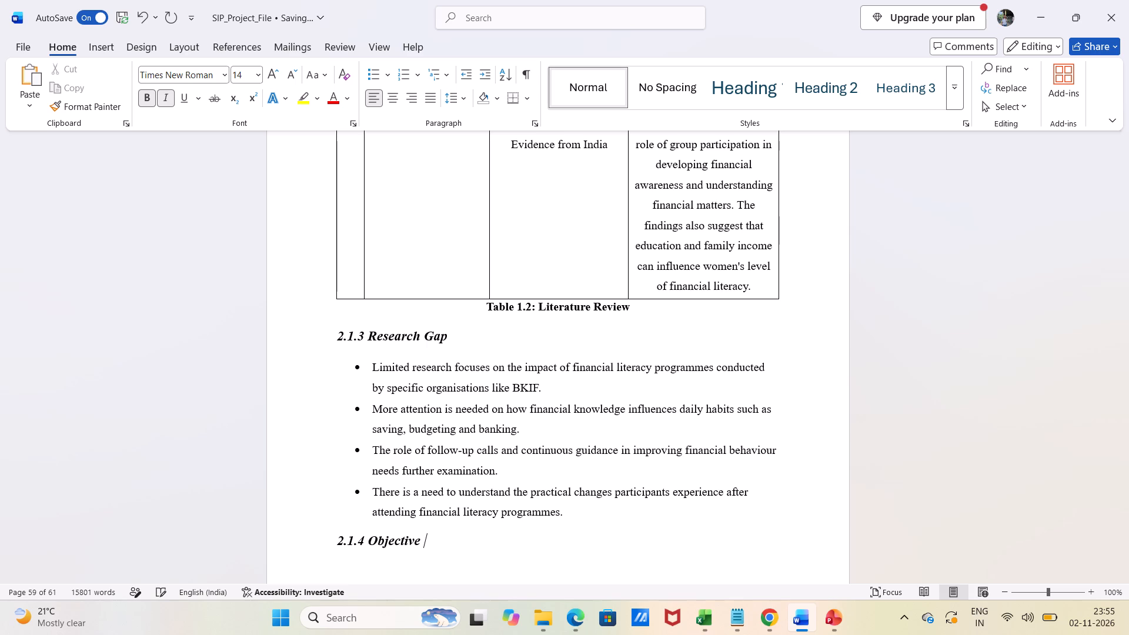
{"action": "key", "text": "BackSpace"}
{"action": "type", "text": "tudy"}
{"action": "key", "text": "Return"}
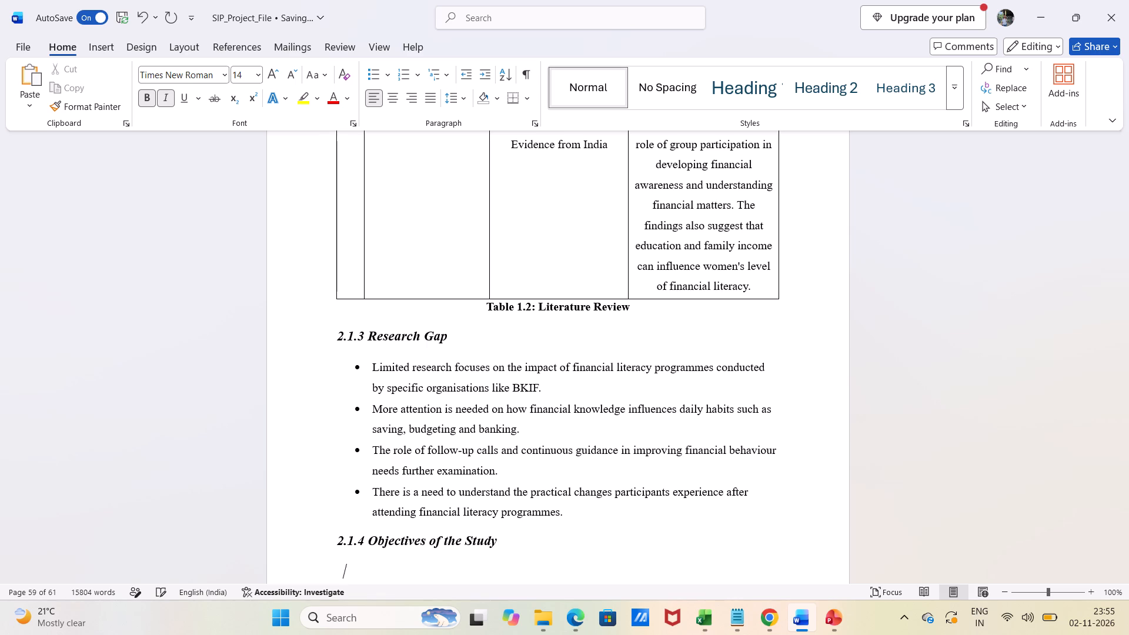
Below the 2.1.4 heading, set the text to 12 pt without bold or italic and start a multilevel list in the 1) a) i) style.
{"action": "left_click", "coordinate": [170, 98]}
{"action": "left_click", "coordinate": [146, 99]}
{"action": "left_click", "coordinate": [243, 76]}
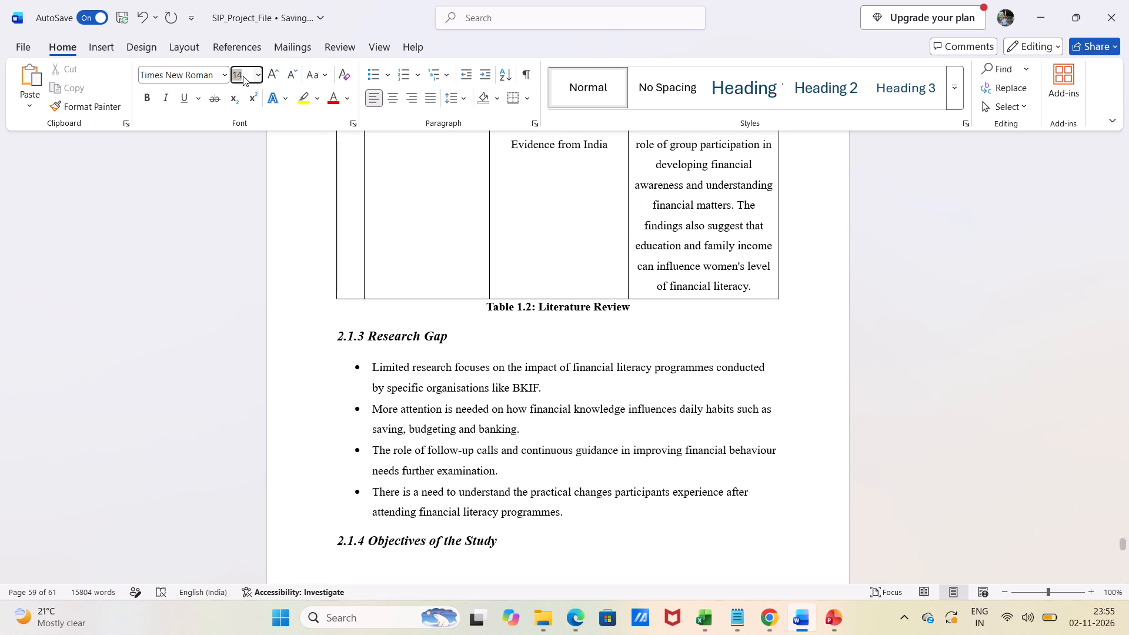
{"action": "type", "text": "12"}
{"action": "key", "text": "Return"}
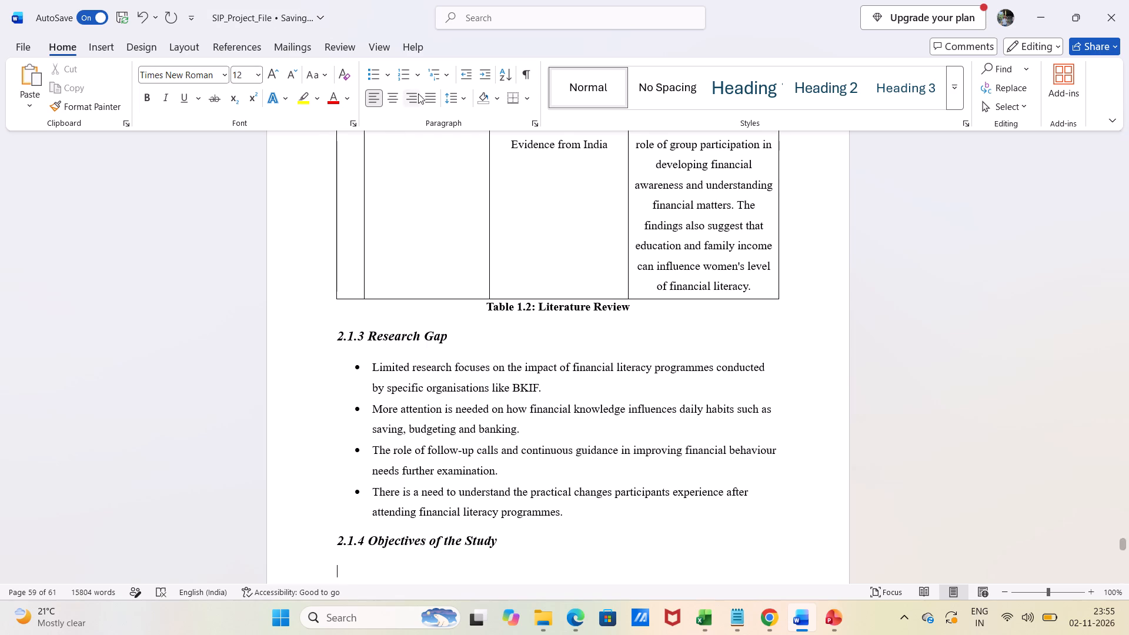
{"action": "left_click", "coordinate": [442, 75]}
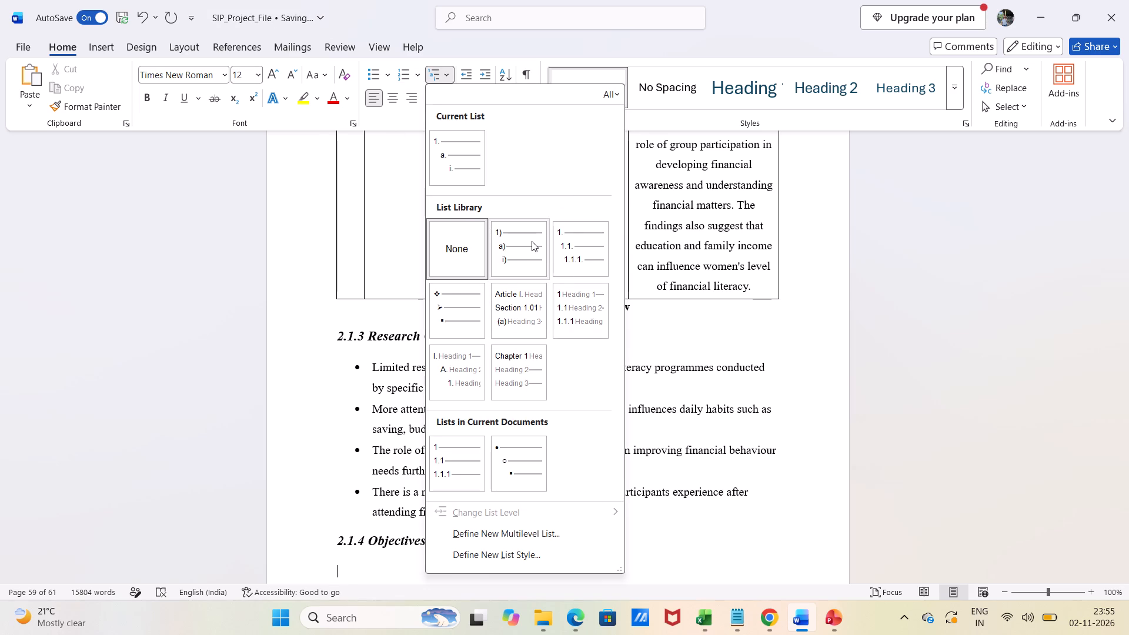
{"action": "left_click", "coordinate": [525, 237]}
Copy the first Research Objectives bullet, on the impact of BKIF's program, from the PowerPoint presentation into Word list item 1), leaving item 2) ready.
{"action": "scroll", "coordinate": [482, 337], "scroll_direction": "down", "scroll_amount": 1}
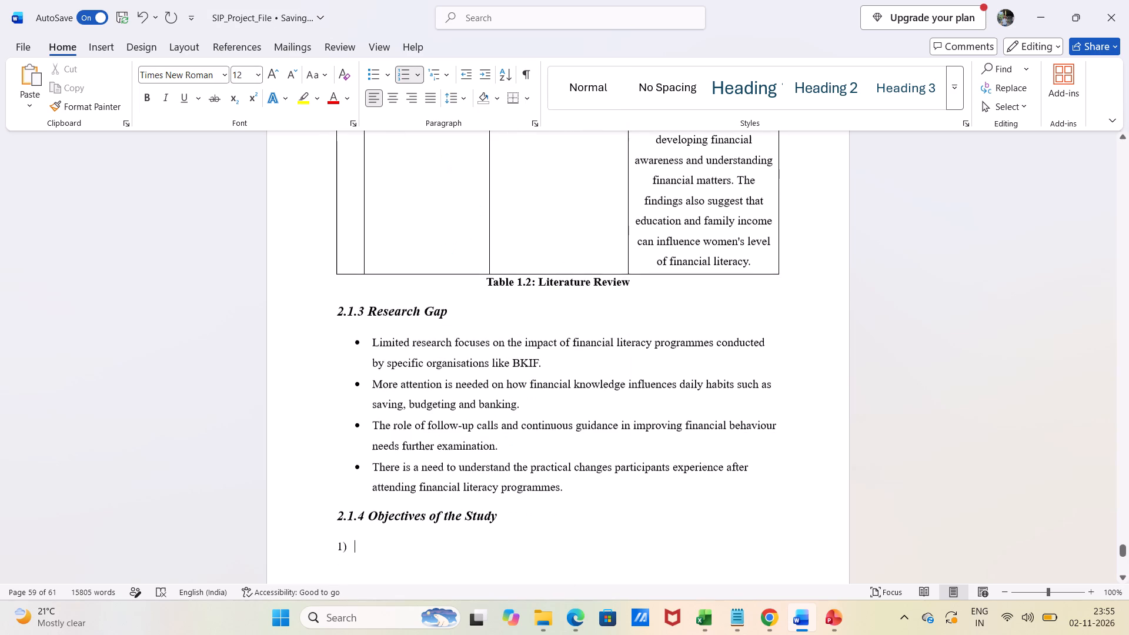
{"action": "scroll", "coordinate": [482, 337], "scroll_direction": "down", "scroll_amount": 1}
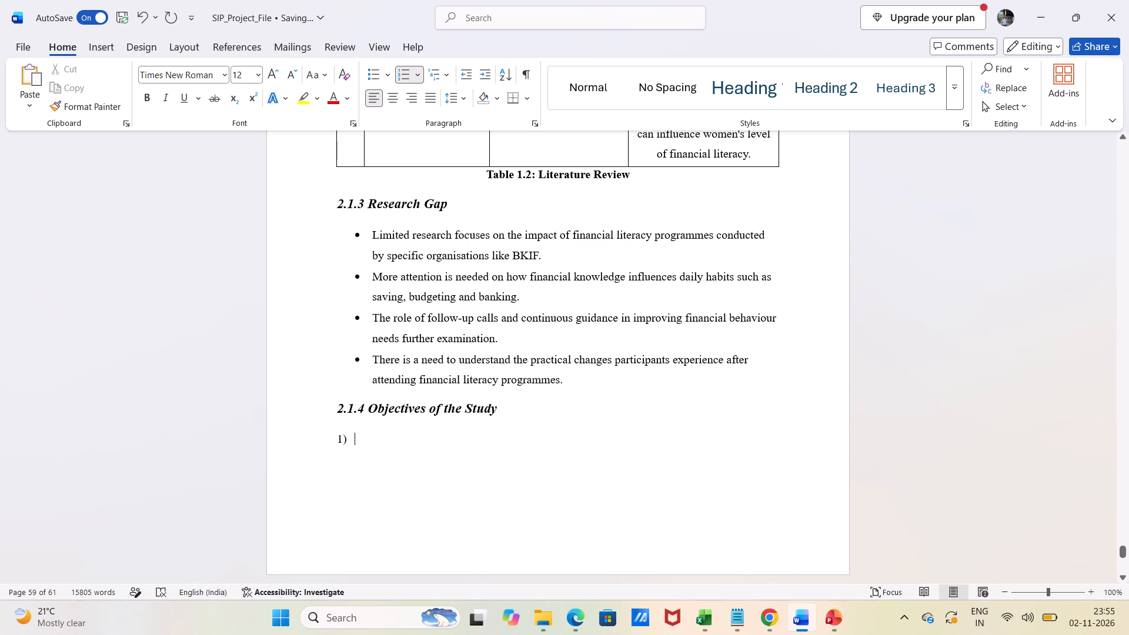
{"action": "left_click", "coordinate": [825, 619]}
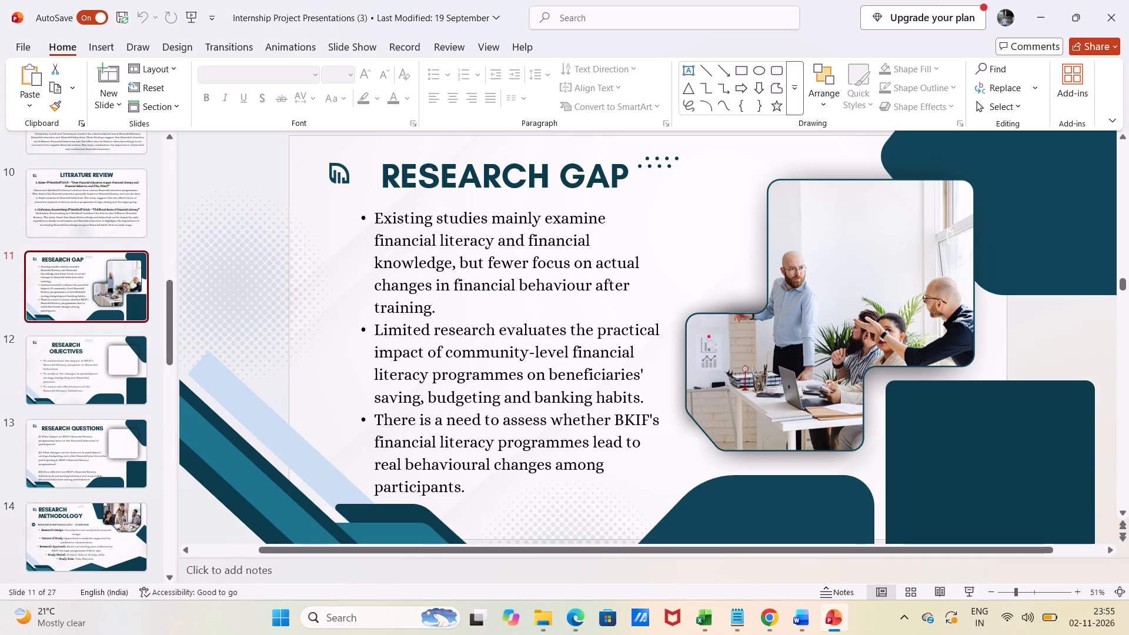
{"action": "scroll", "coordinate": [596, 437], "scroll_direction": "down", "scroll_amount": 1}
{"action": "left_click", "coordinate": [85, 378]}
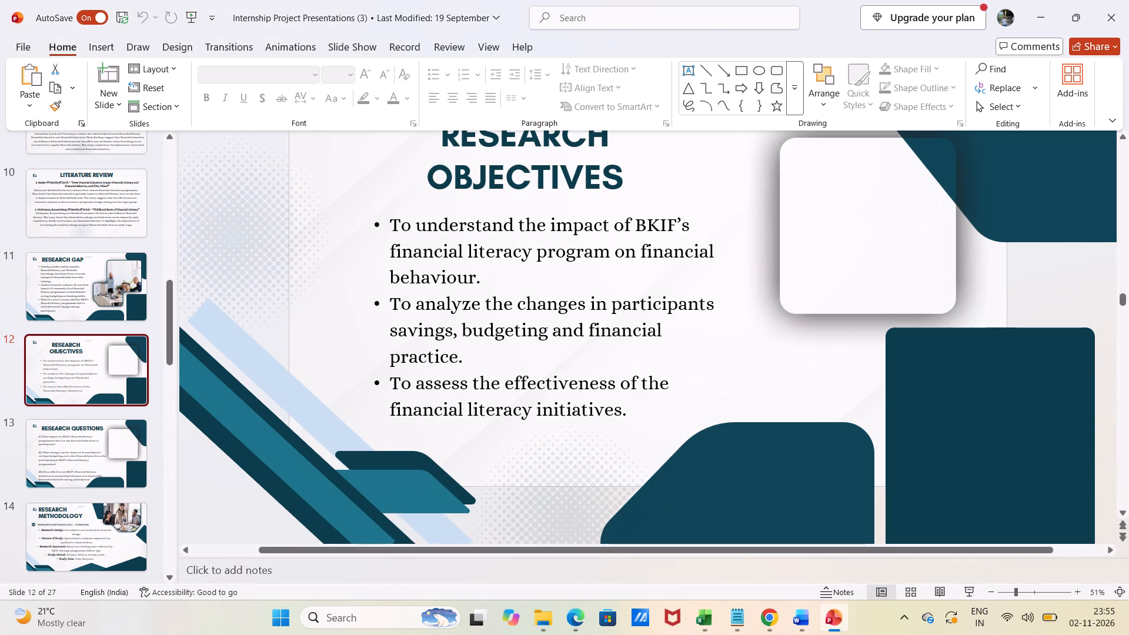
{"action": "left_click_drag", "start_coordinate": [393, 224], "coordinate": [481, 282]}
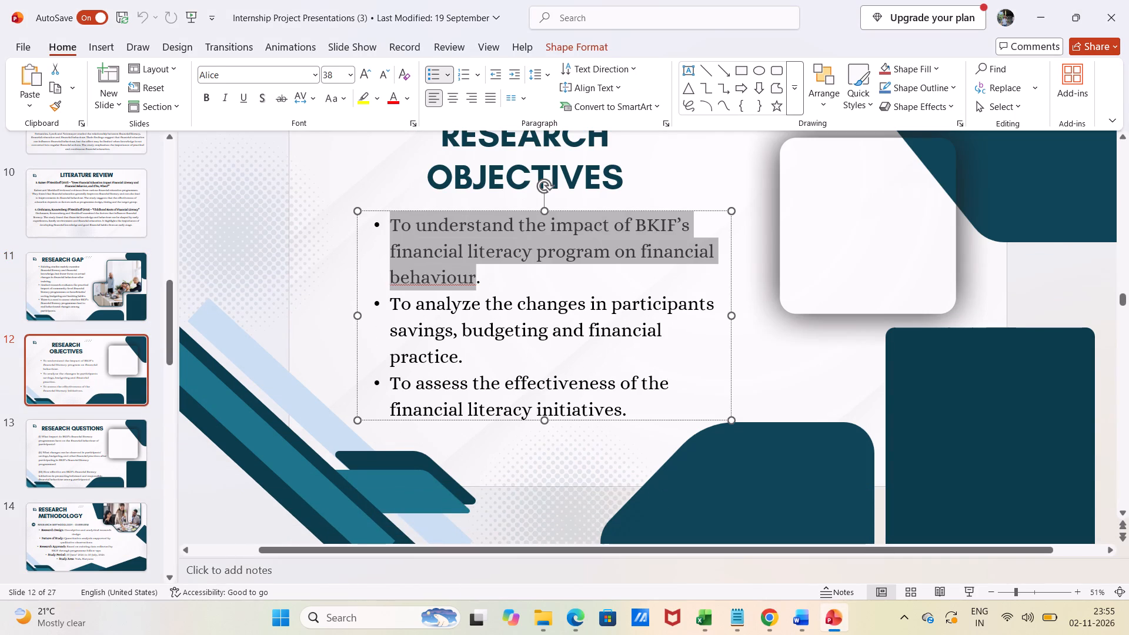
{"action": "left_click_drag", "start_coordinate": [481, 282], "coordinate": [486, 282]}
{"action": "key", "text": "ctrl+c"}
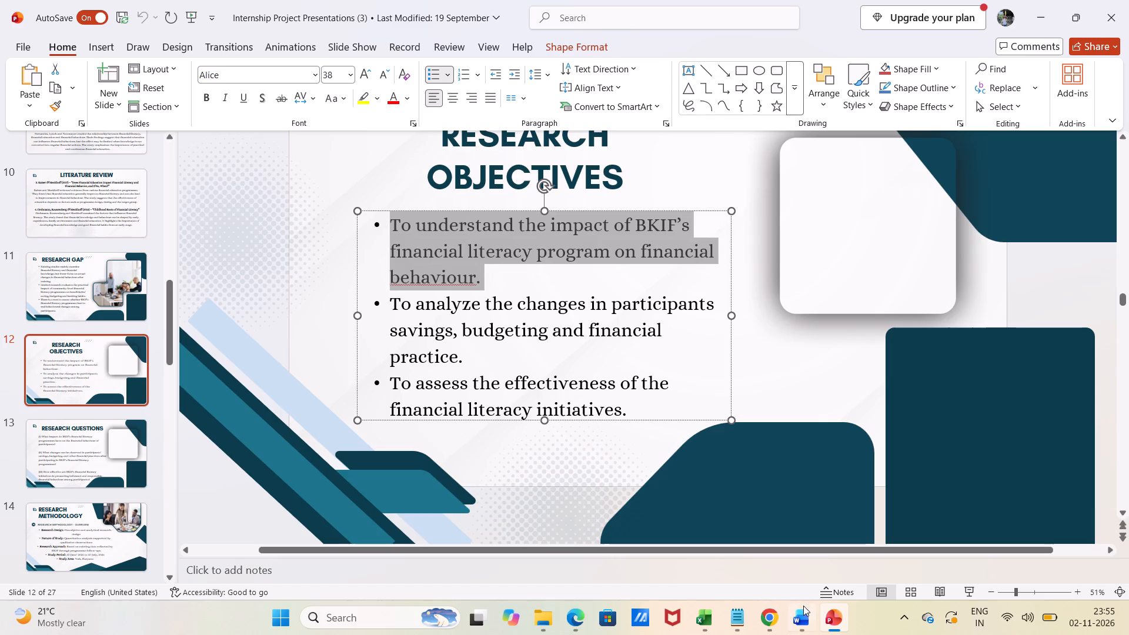
{"action": "left_click", "coordinate": [807, 609]}
{"action": "key", "text": "ctrl+v"}
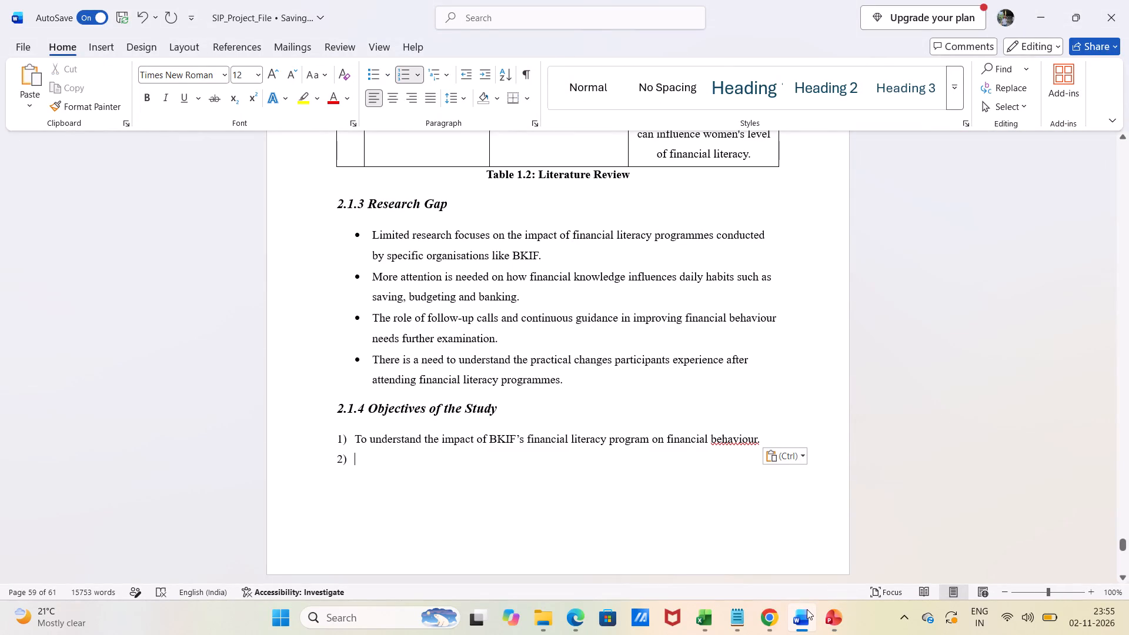
{"action": "left_click", "coordinate": [741, 436]}
{"action": "left_click", "coordinate": [779, 456]}
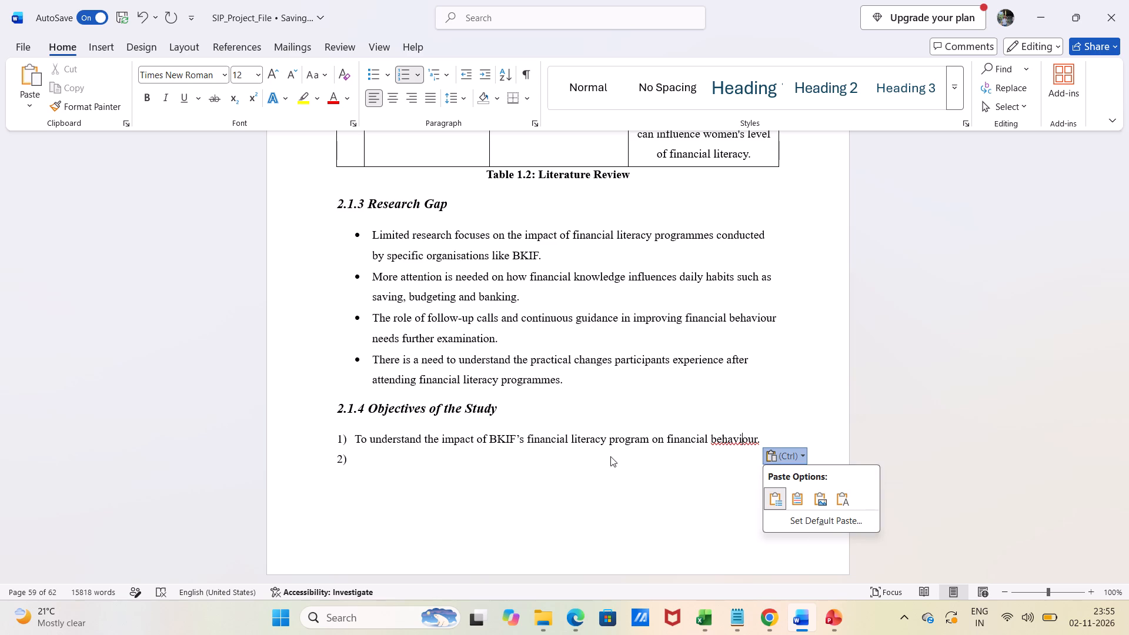
{"action": "left_click", "coordinate": [362, 462]}
{"action": "left_click", "coordinate": [362, 459]}
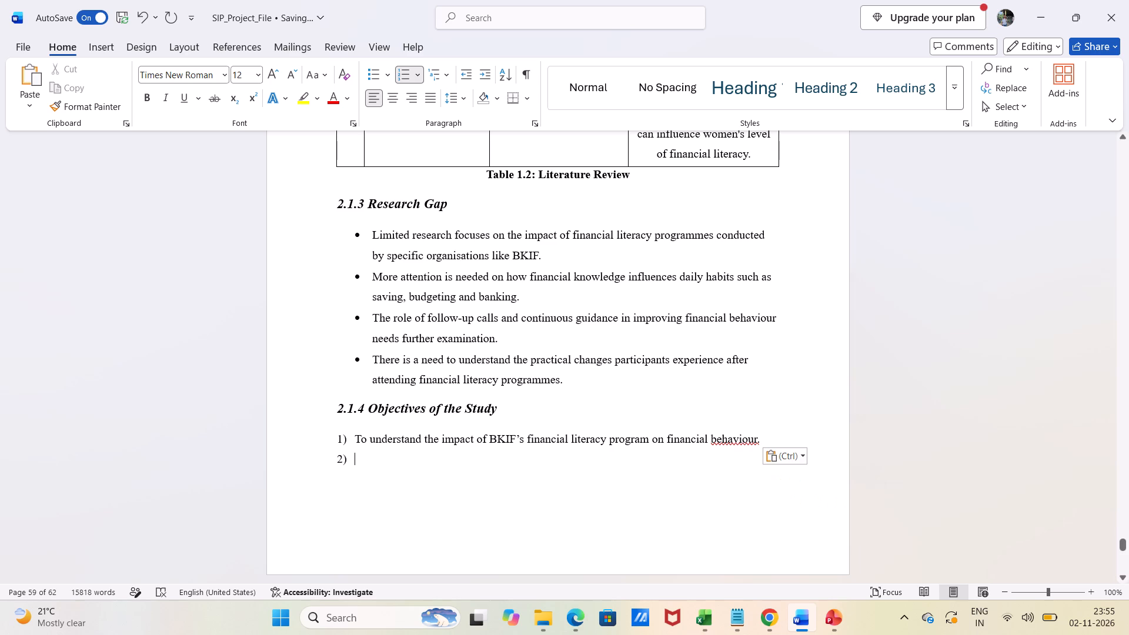
{"action": "left_click", "coordinate": [829, 617]}
{"action": "left_click_drag", "start_coordinate": [390, 304], "coordinate": [480, 362]}
{"action": "key", "text": "ctrl+c"}
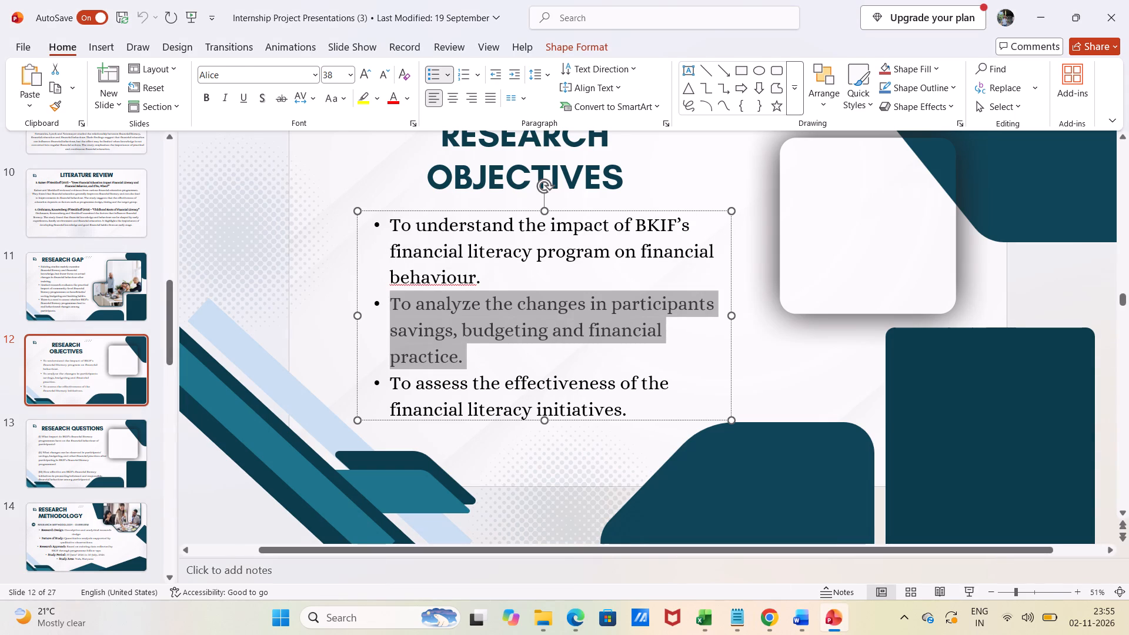
{"action": "left_click", "coordinate": [769, 617]}
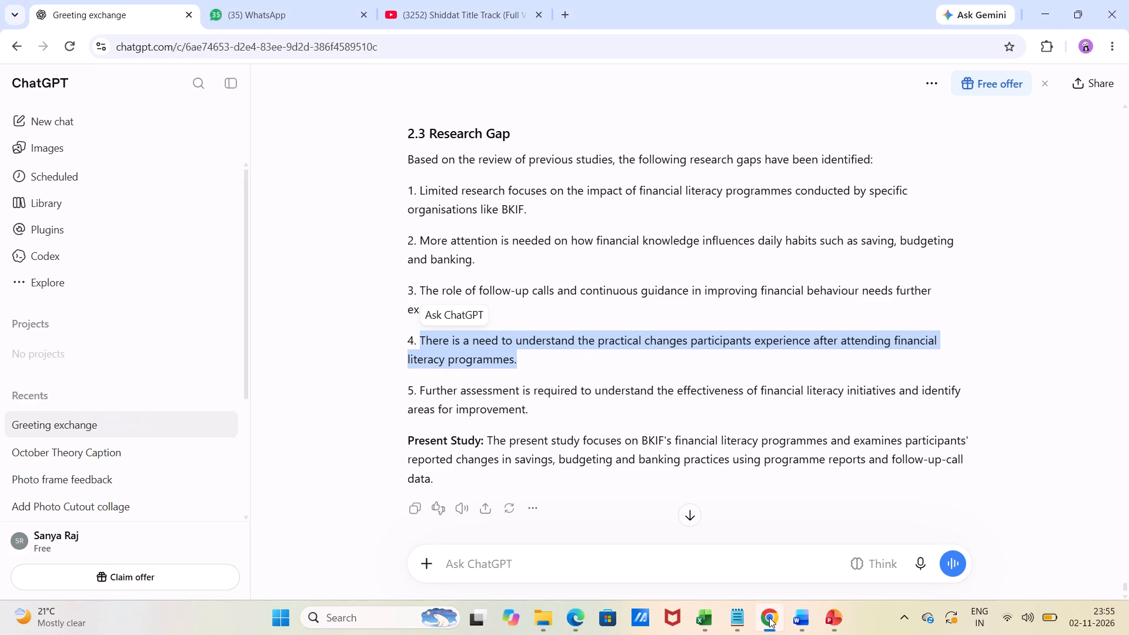
{"action": "left_click", "coordinate": [804, 622]}
{"action": "key", "text": "ctrl+v"}
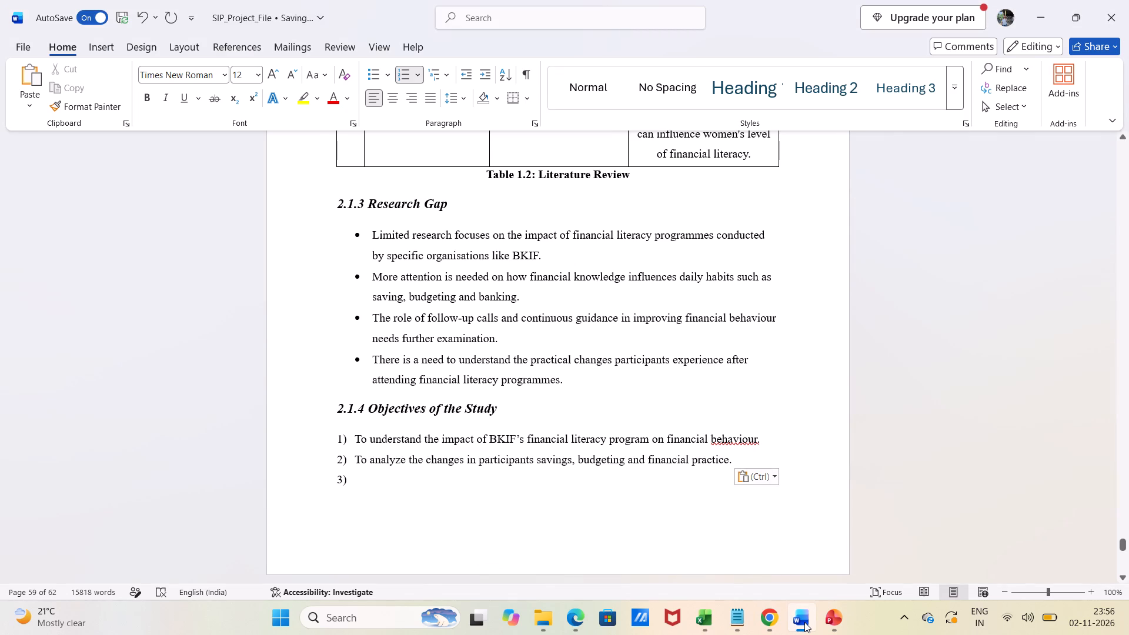
Copy the third Research Objectives bullet, on assessing the effectiveness of the initiatives, from the PowerPoint presentation into Word list item 3).
{"action": "left_click", "coordinate": [826, 621]}
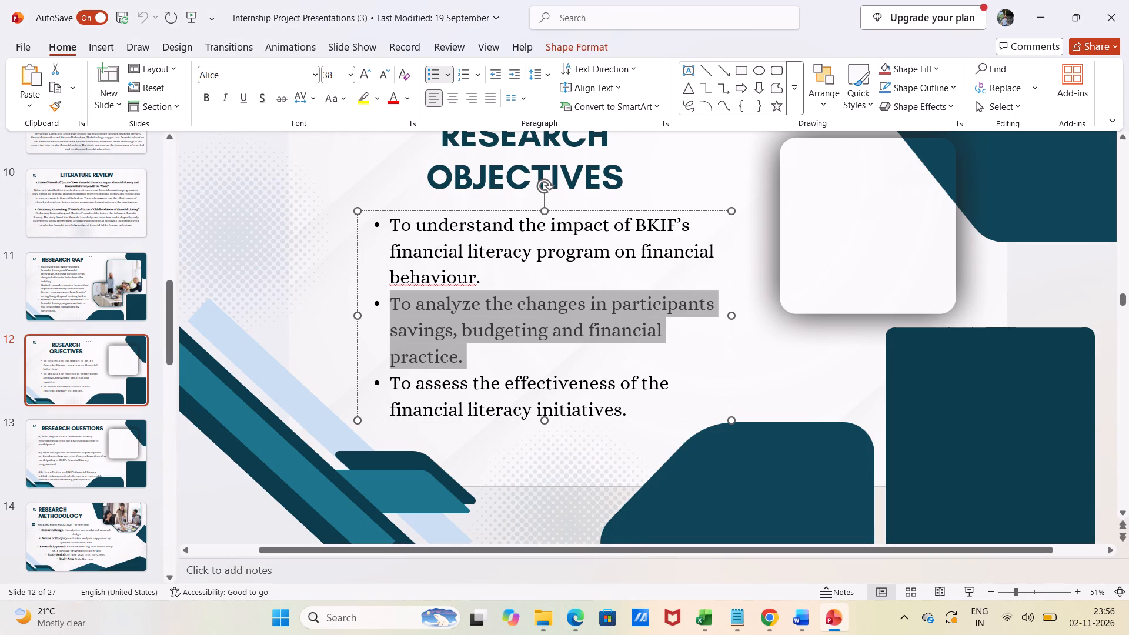
{"action": "left_click_drag", "start_coordinate": [390, 379], "coordinate": [609, 400]}
{"action": "left_click", "coordinate": [609, 400]}
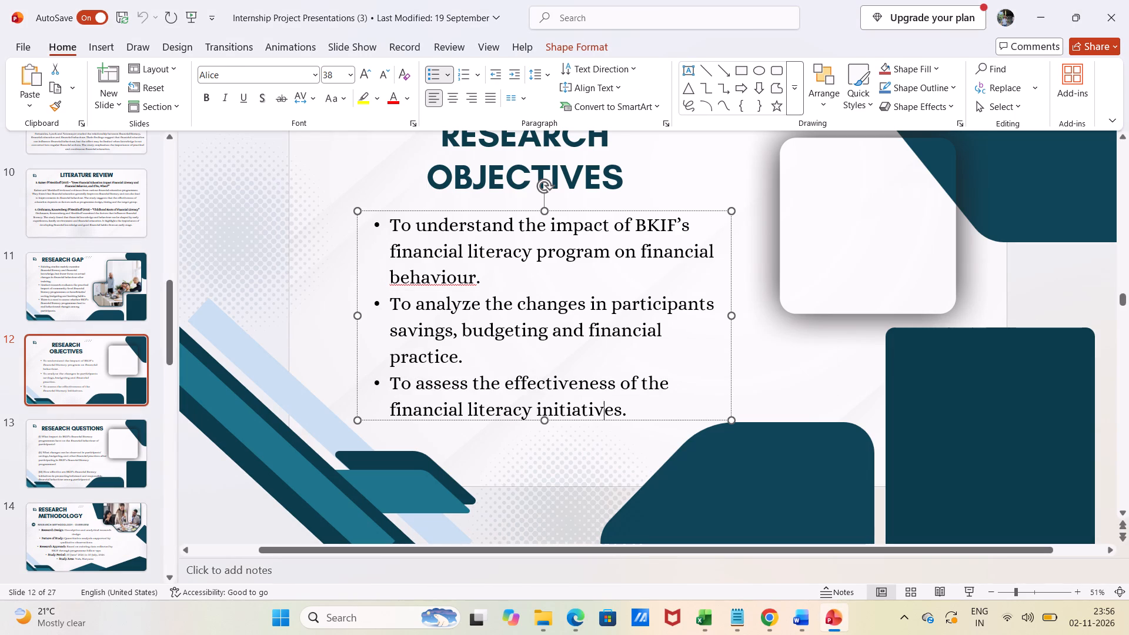
{"action": "left_click_drag", "start_coordinate": [392, 380], "coordinate": [428, 386]}
{"action": "left_click_drag", "start_coordinate": [428, 386], "coordinate": [646, 410]}
{"action": "key", "text": "ctrl+c"}
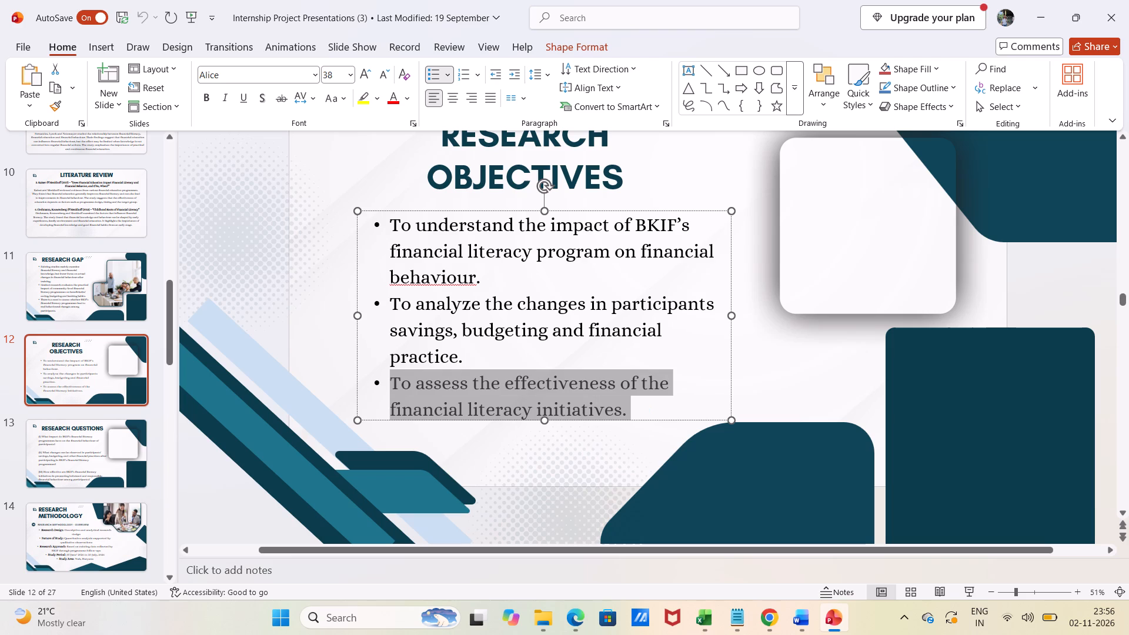
{"action": "left_click", "coordinate": [806, 629]}
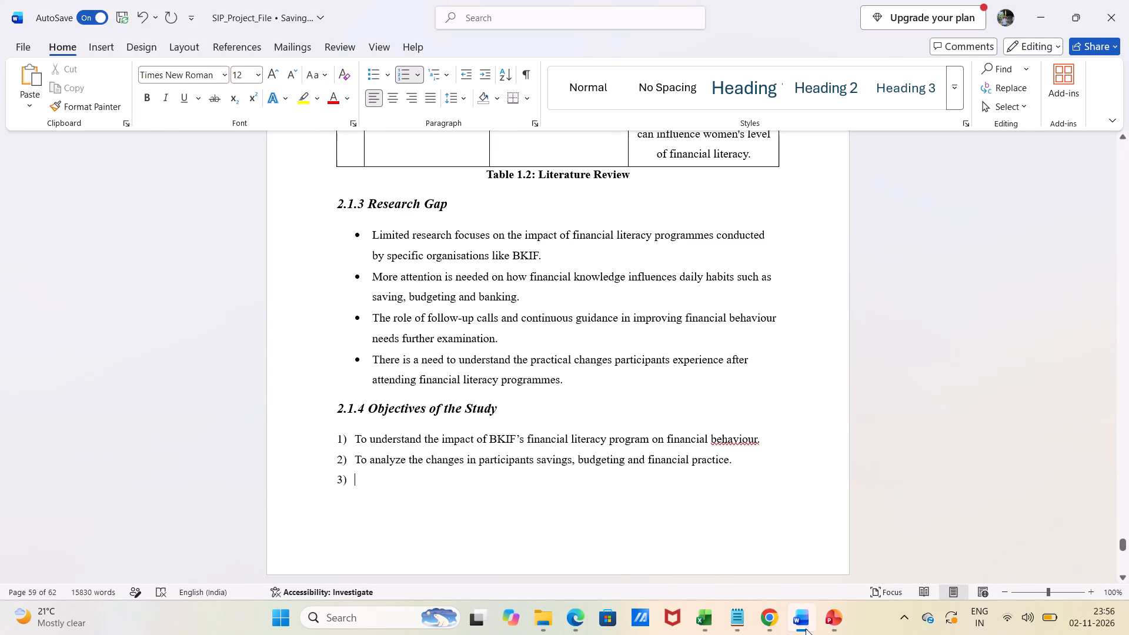
{"action": "key", "text": "ctrl+v"}
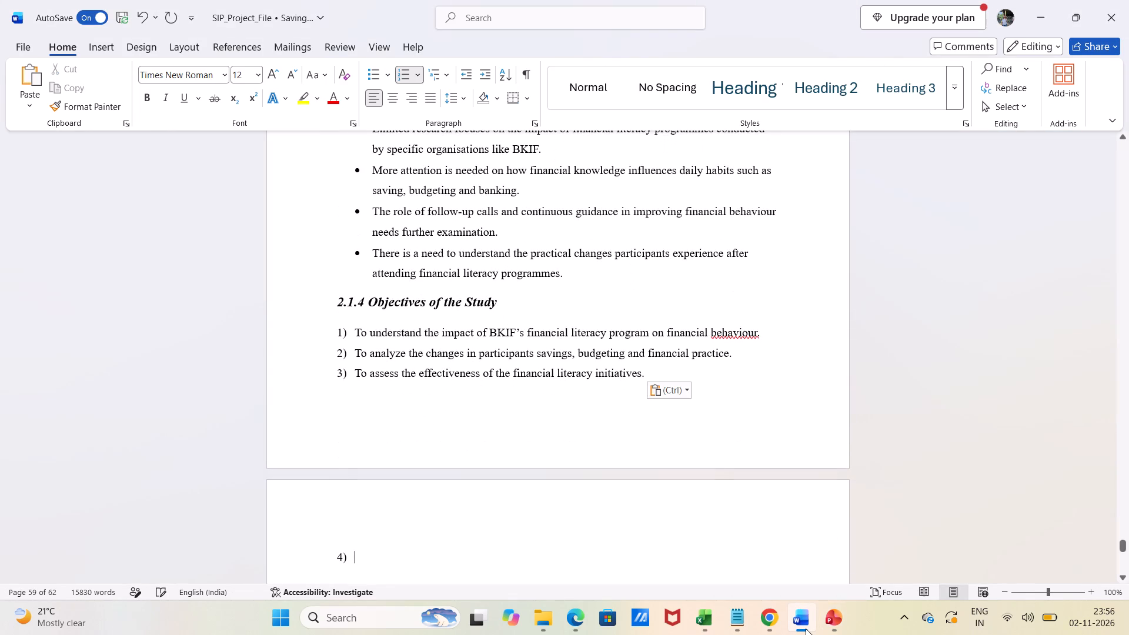
Remove the empty item 4) from the objectives list and undo the last deletion, leaving a plain unnumbered line below.
{"action": "key", "text": "BackSpace"}
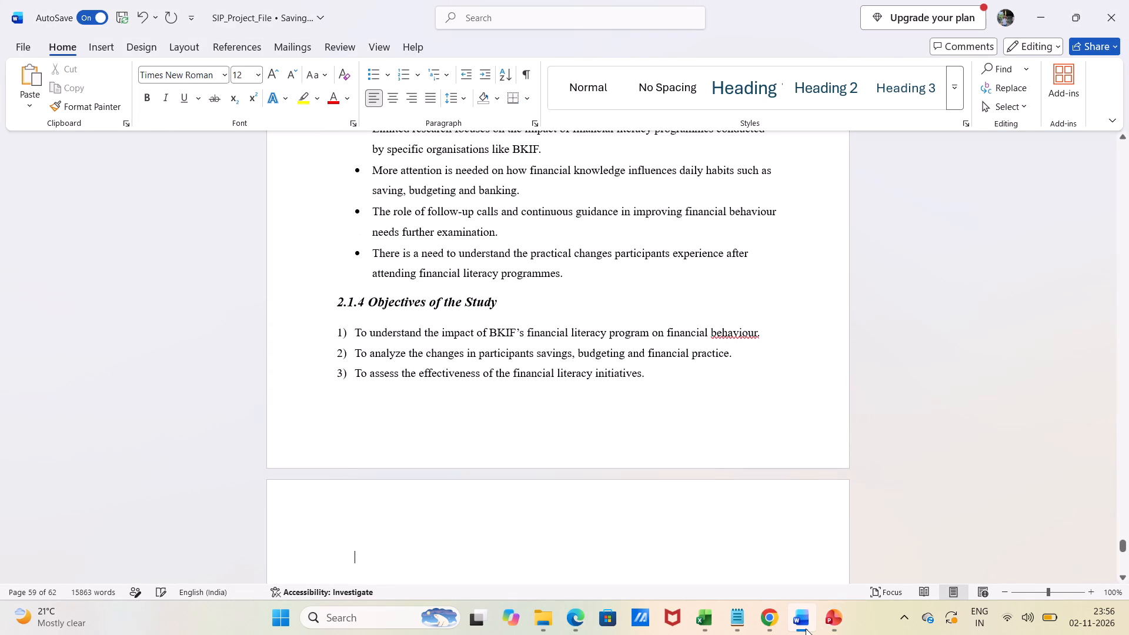
{"action": "key", "text": "BackSpace"}
{"action": "key", "text": "BackSpace"}
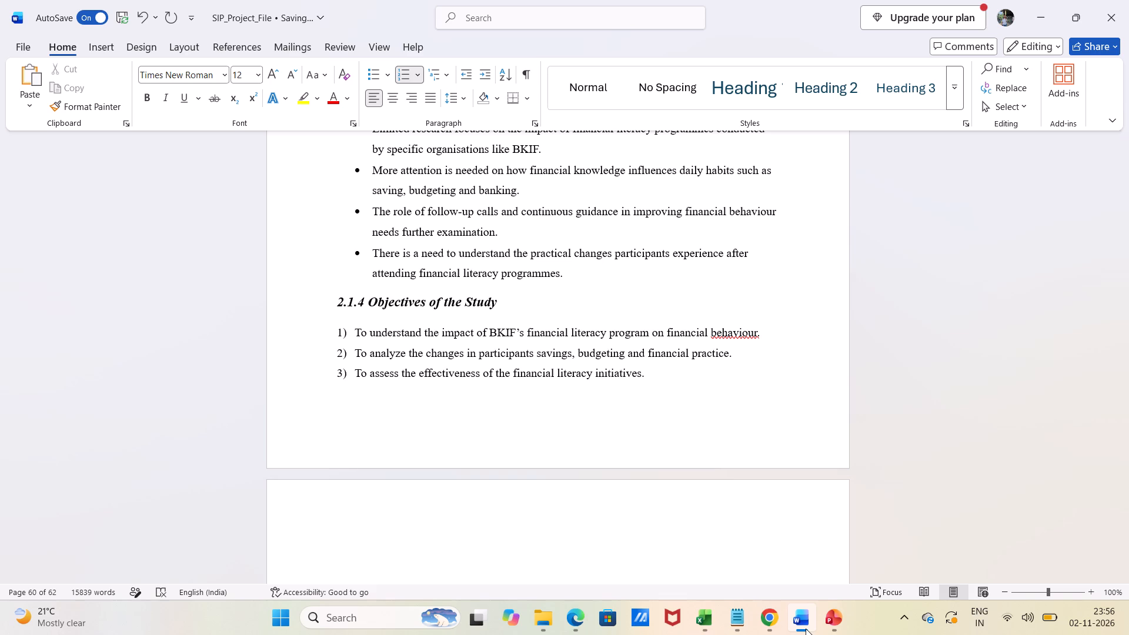
{"action": "scroll", "coordinate": [655, 486], "scroll_direction": "down", "scroll_amount": 5}
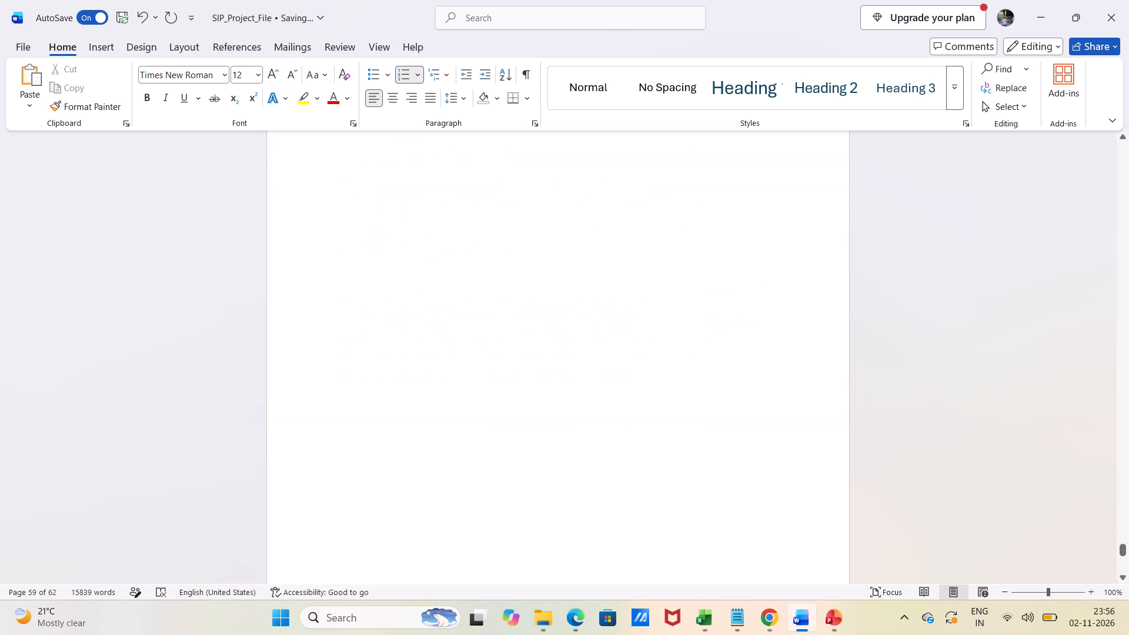
{"action": "scroll", "coordinate": [655, 486], "scroll_direction": "down", "scroll_amount": 3}
{"action": "scroll", "coordinate": [655, 486], "scroll_direction": "up", "scroll_amount": 2}
{"action": "scroll", "coordinate": [543, 454], "scroll_direction": "up", "scroll_amount": 3}
{"action": "key", "text": "ctrl+z"}
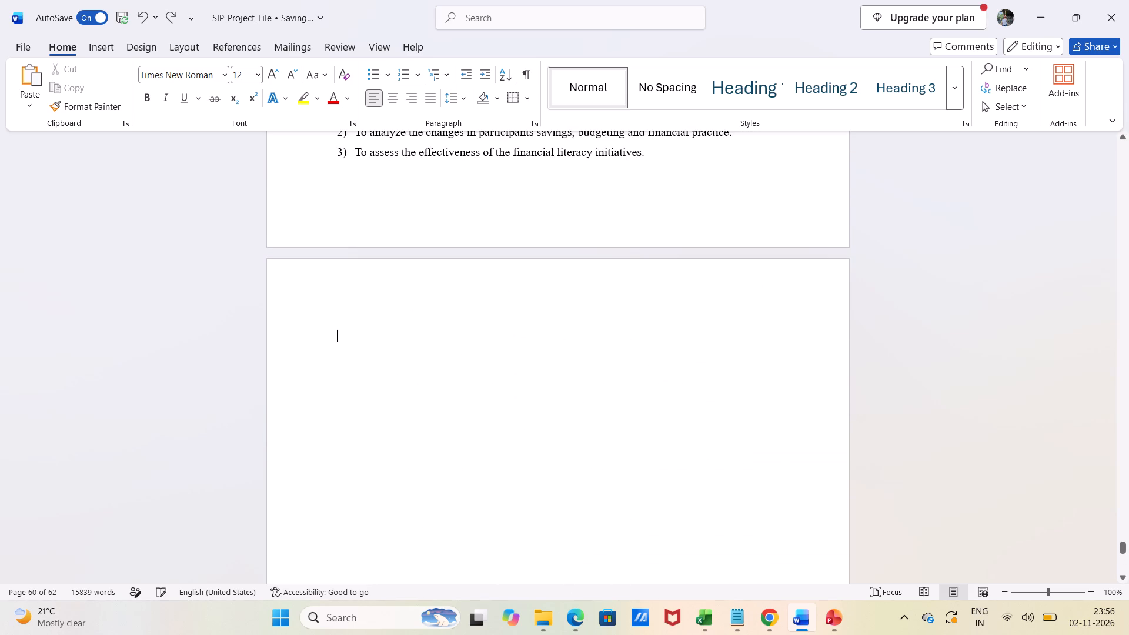
Copy the "CHAPTER – 3 RESEARCH METHODOLODY" title text and paste it on the blank page before the existing title page.
{"action": "scroll", "coordinate": [480, 371], "scroll_direction": "down", "scroll_amount": 4}
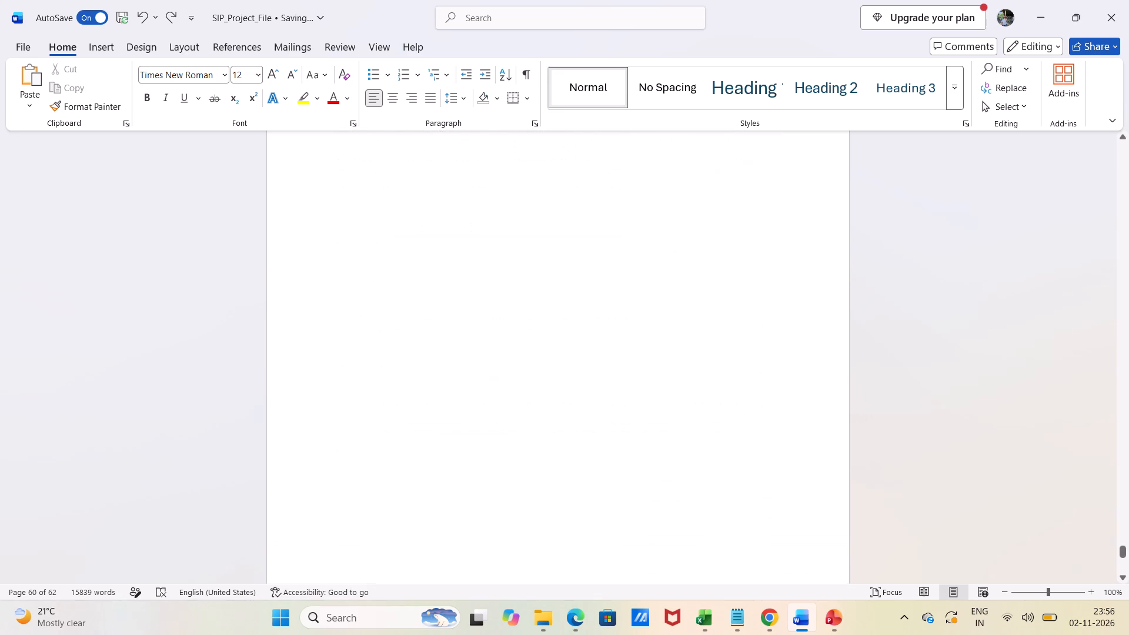
{"action": "scroll", "coordinate": [480, 371], "scroll_direction": "down", "scroll_amount": 3}
{"action": "scroll", "coordinate": [480, 371], "scroll_direction": "up", "scroll_amount": 1}
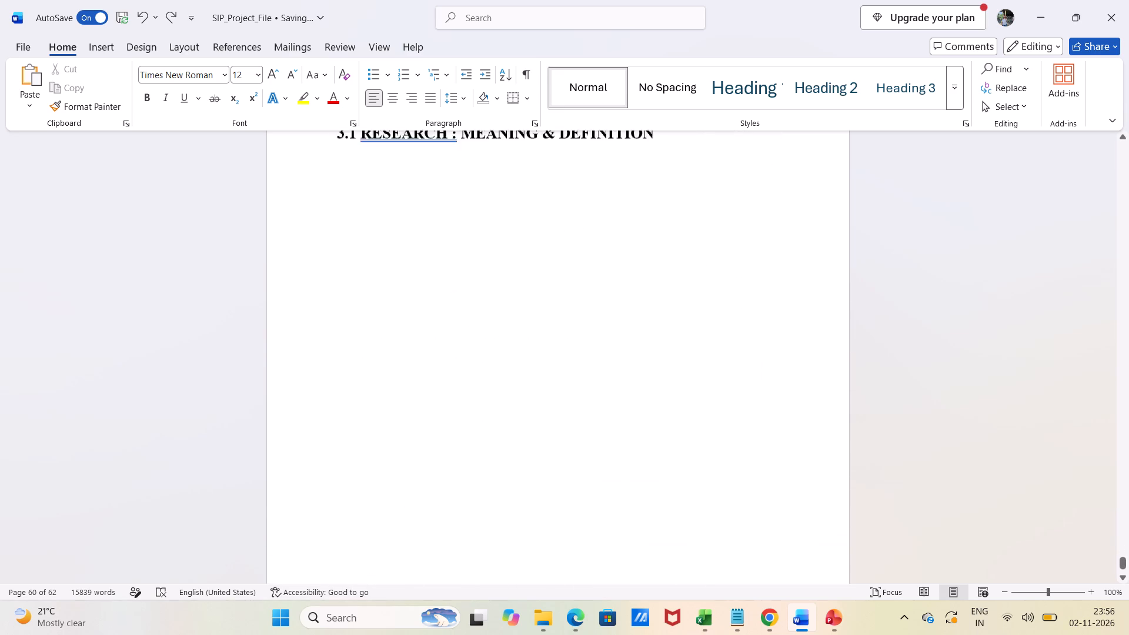
{"action": "scroll", "coordinate": [480, 371], "scroll_direction": "up", "scroll_amount": 1}
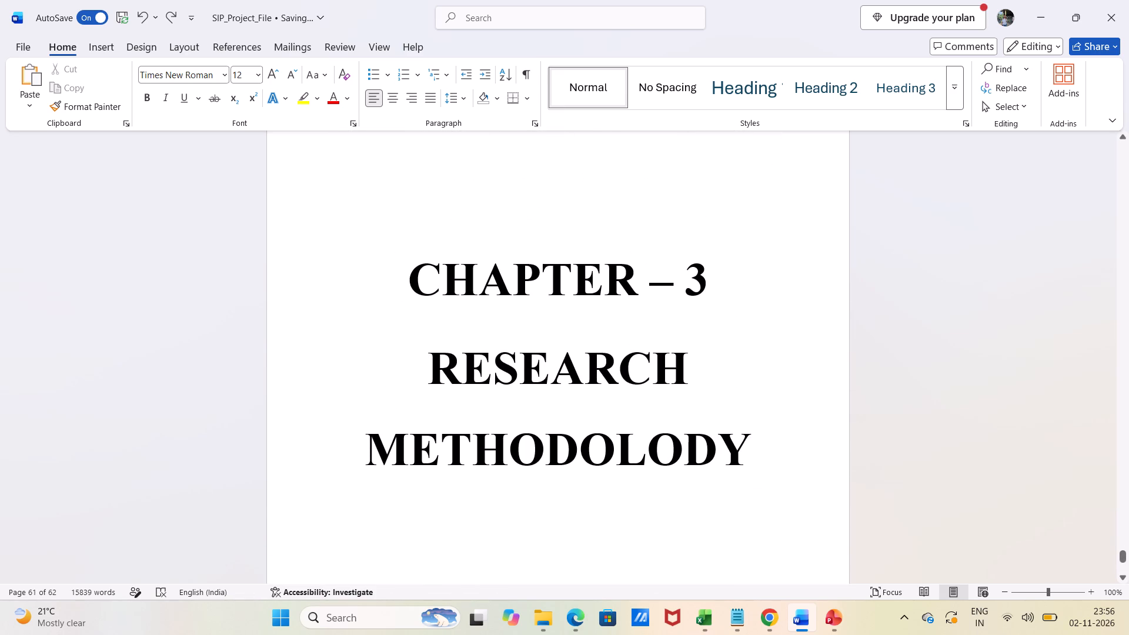
{"action": "left_click_drag", "start_coordinate": [410, 275], "coordinate": [761, 448]}
{"action": "key", "text": "ctrl+c"}
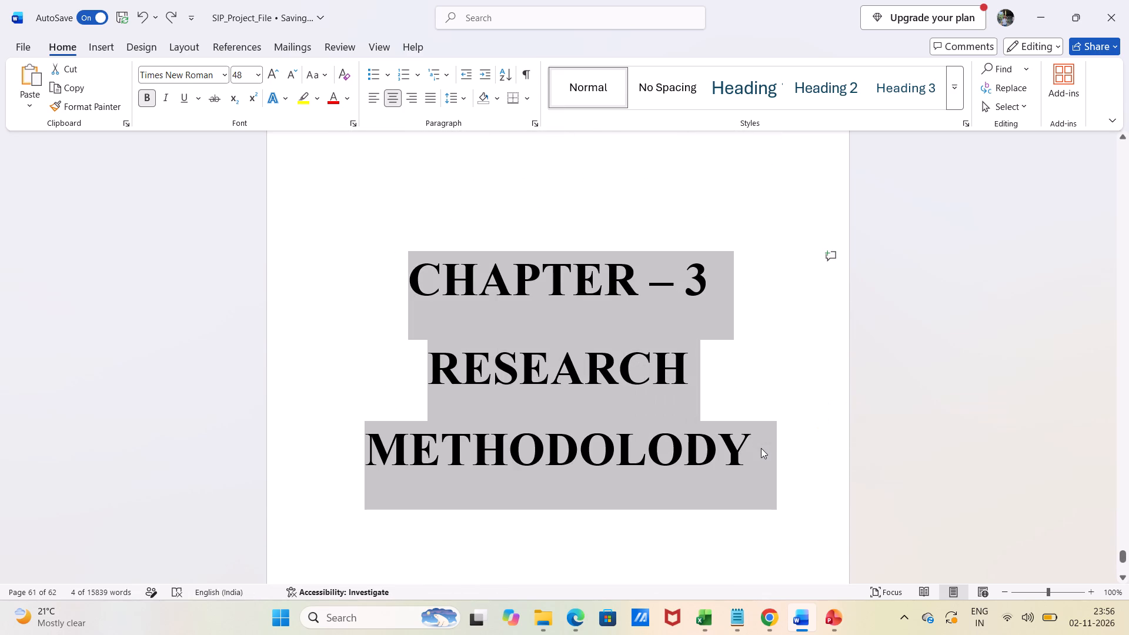
{"action": "scroll", "coordinate": [592, 357], "scroll_direction": "up", "scroll_amount": 3}
{"action": "left_click", "coordinate": [505, 308]}
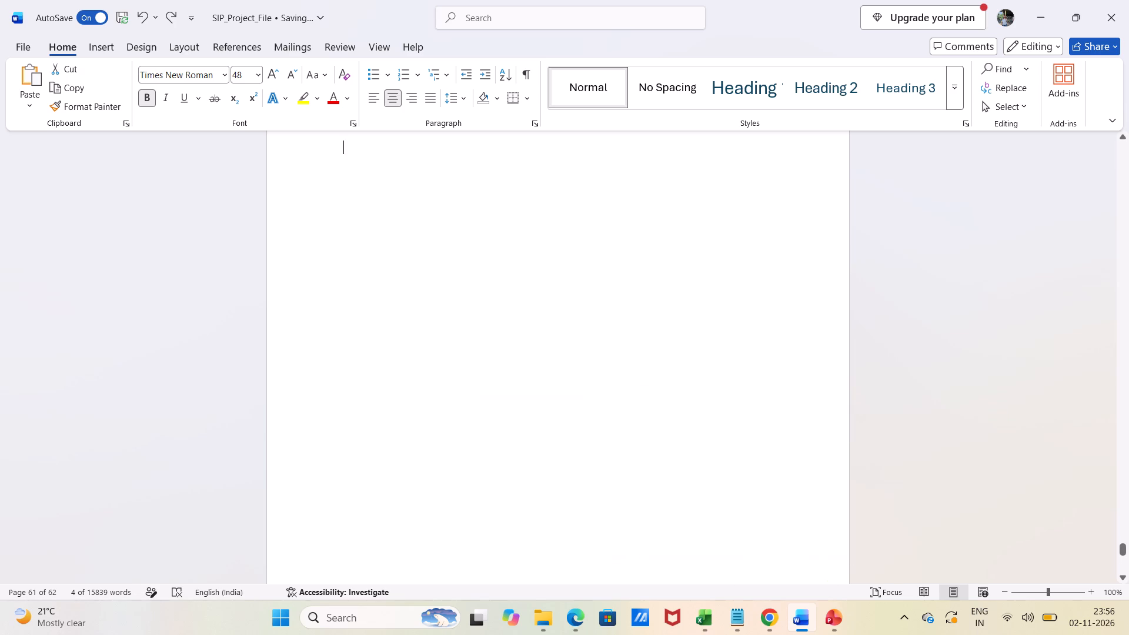
{"action": "key", "text": "ctrl+v"}
Examine the page layout around the pasted Chapter 3 title and the blank page preceding it.
{"action": "scroll", "coordinate": [505, 308], "scroll_direction": "up", "scroll_amount": 2}
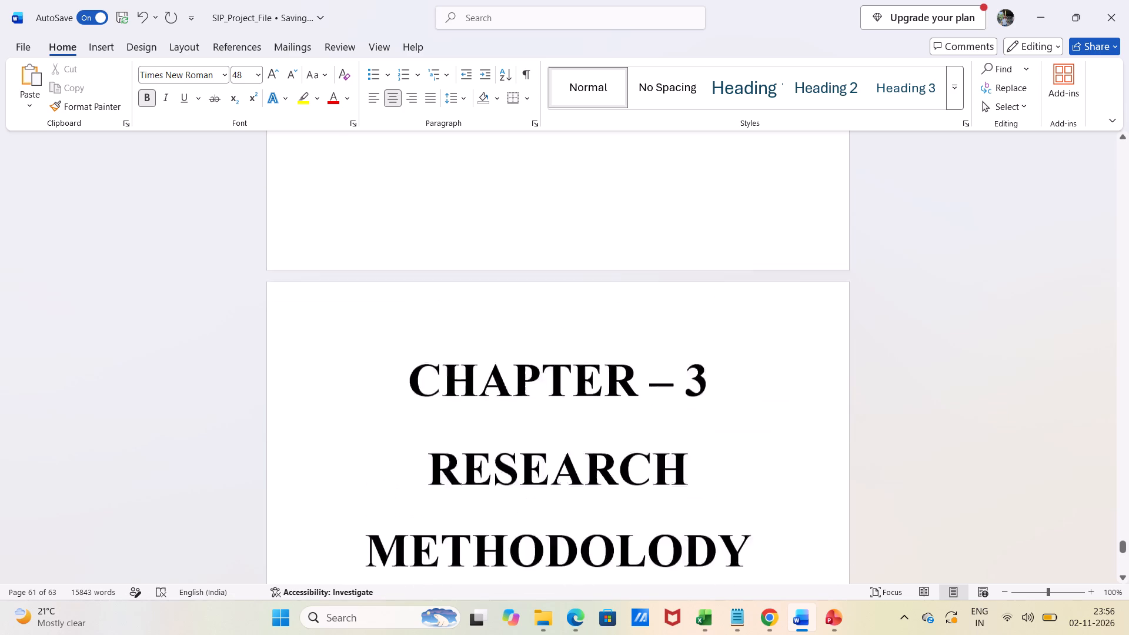
{"action": "scroll", "coordinate": [505, 308], "scroll_direction": "up", "scroll_amount": 3}
{"action": "scroll", "coordinate": [505, 308], "scroll_direction": "down", "scroll_amount": 4}
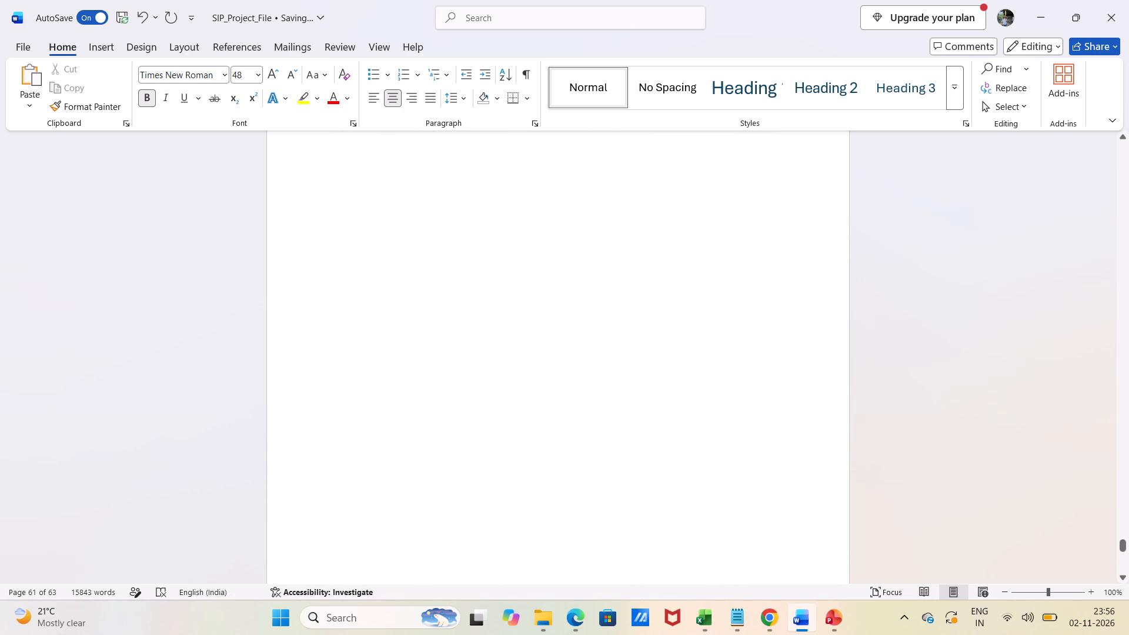
{"action": "scroll", "coordinate": [505, 308], "scroll_direction": "down", "scroll_amount": 4}
{"action": "scroll", "coordinate": [505, 308], "scroll_direction": "up", "scroll_amount": 1}
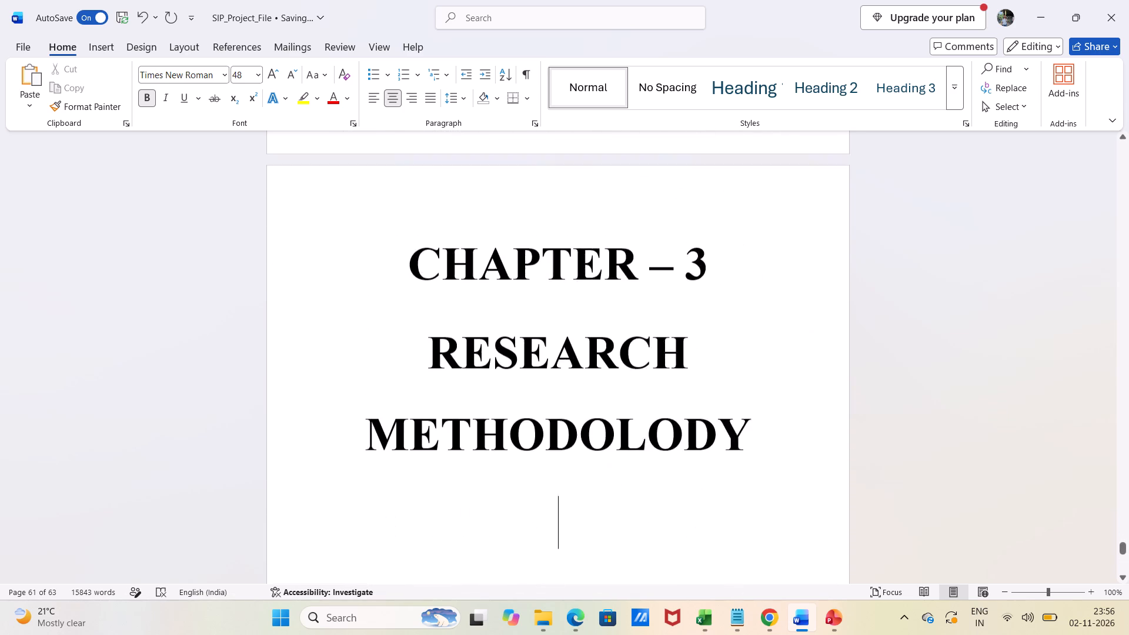
{"action": "scroll", "coordinate": [505, 308], "scroll_direction": "up", "scroll_amount": 1}
{"action": "right_click", "coordinate": [507, 446]}
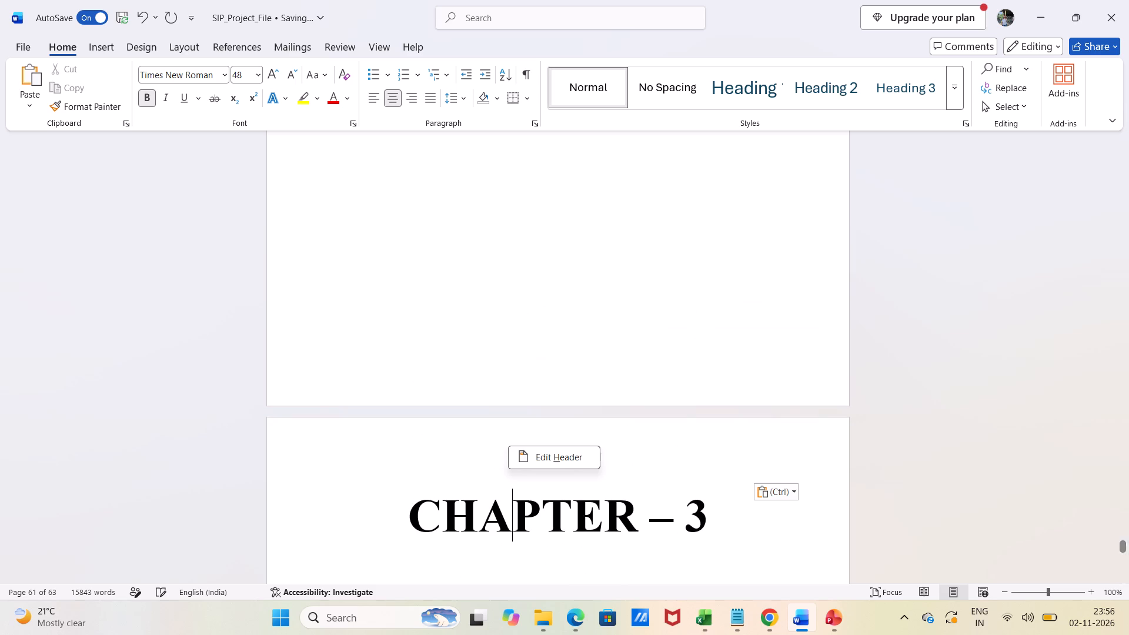
{"action": "left_click", "coordinate": [666, 458]}
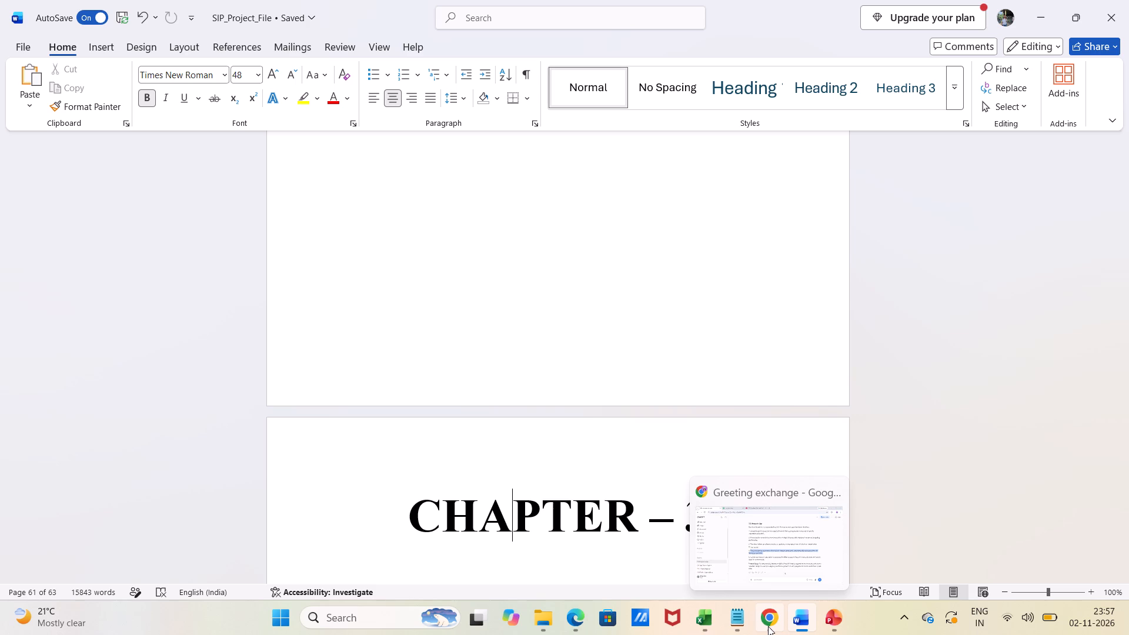
{"action": "scroll", "coordinate": [584, 325], "scroll_direction": "up", "scroll_amount": 4}
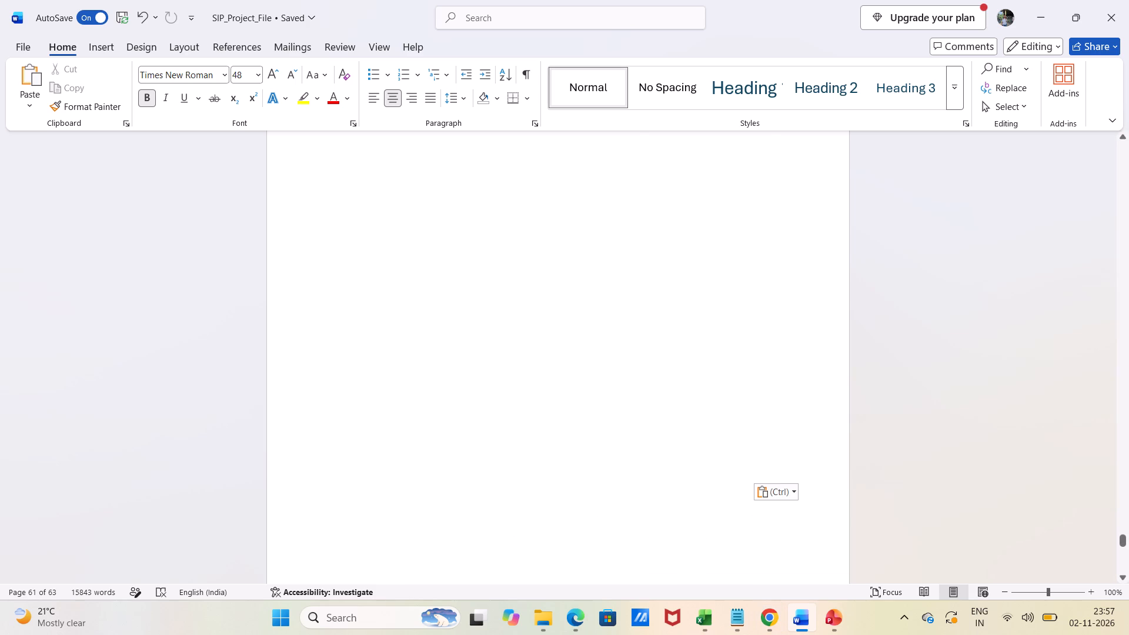
{"action": "scroll", "coordinate": [584, 325], "scroll_direction": "up", "scroll_amount": 1}
{"action": "scroll", "coordinate": [584, 325], "scroll_direction": "down", "scroll_amount": 2}
{"action": "scroll", "coordinate": [584, 325], "scroll_direction": "up", "scroll_amount": 1}
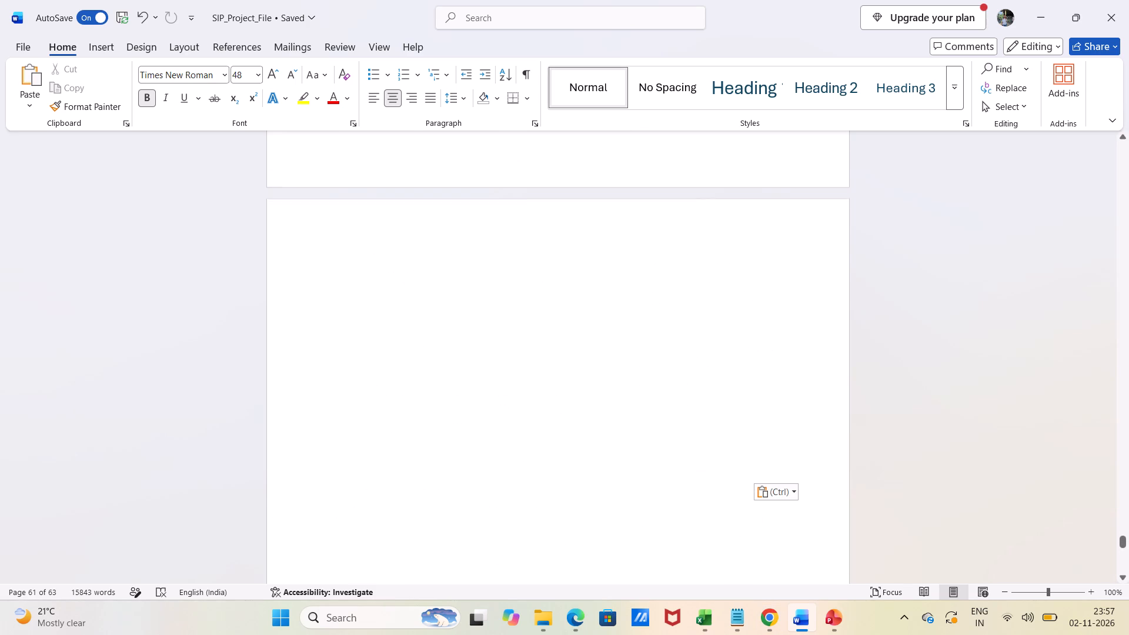
{"action": "scroll", "coordinate": [584, 325], "scroll_direction": "up", "scroll_amount": 1}
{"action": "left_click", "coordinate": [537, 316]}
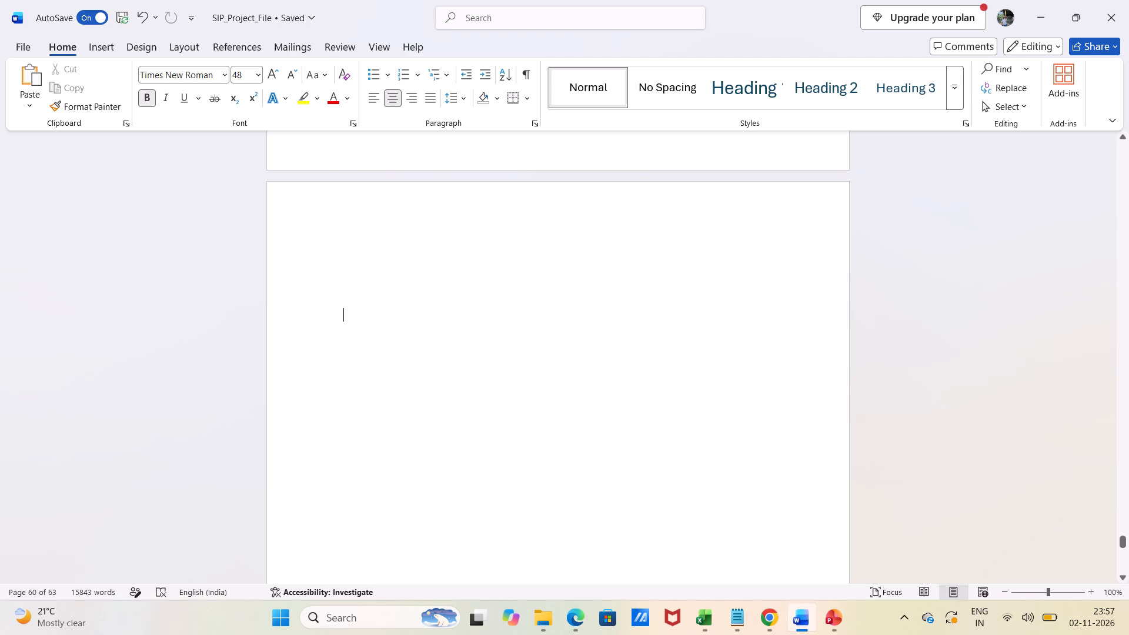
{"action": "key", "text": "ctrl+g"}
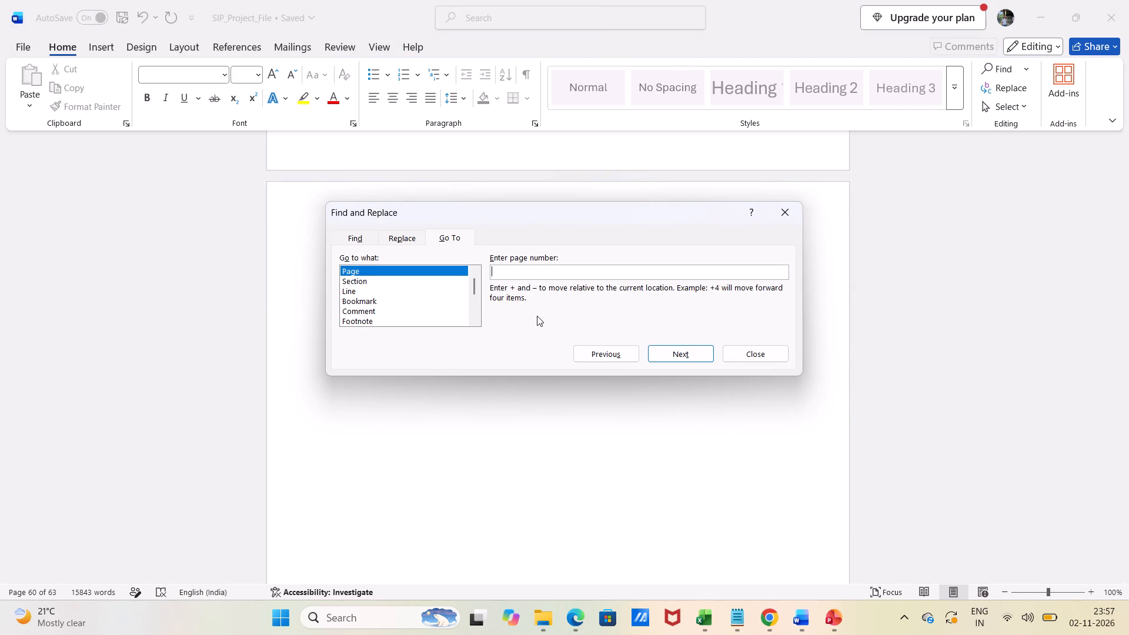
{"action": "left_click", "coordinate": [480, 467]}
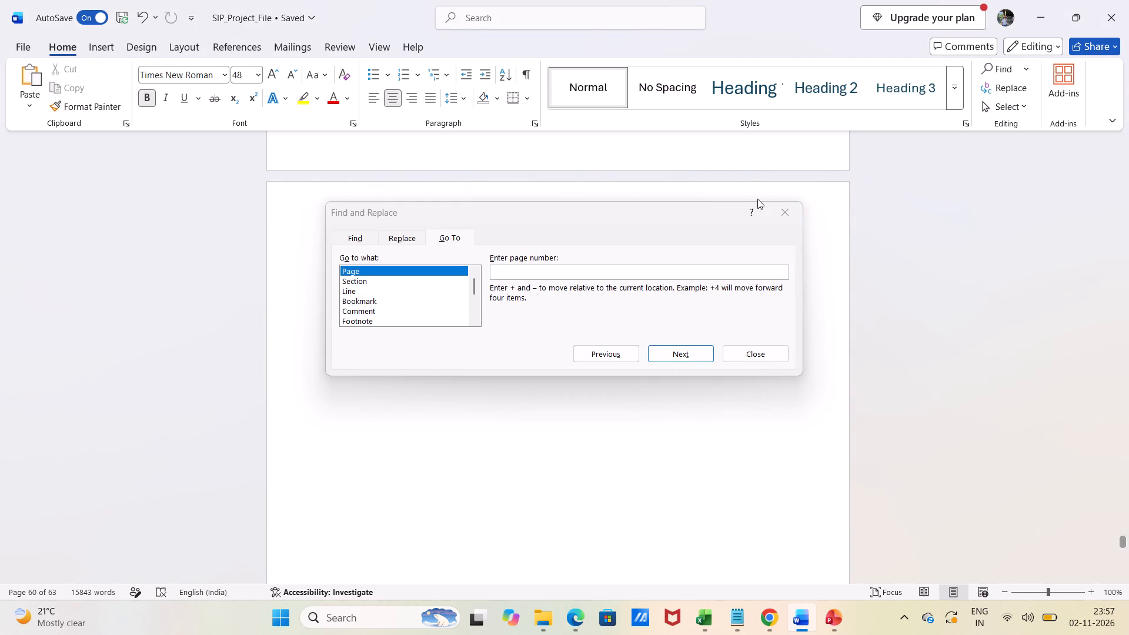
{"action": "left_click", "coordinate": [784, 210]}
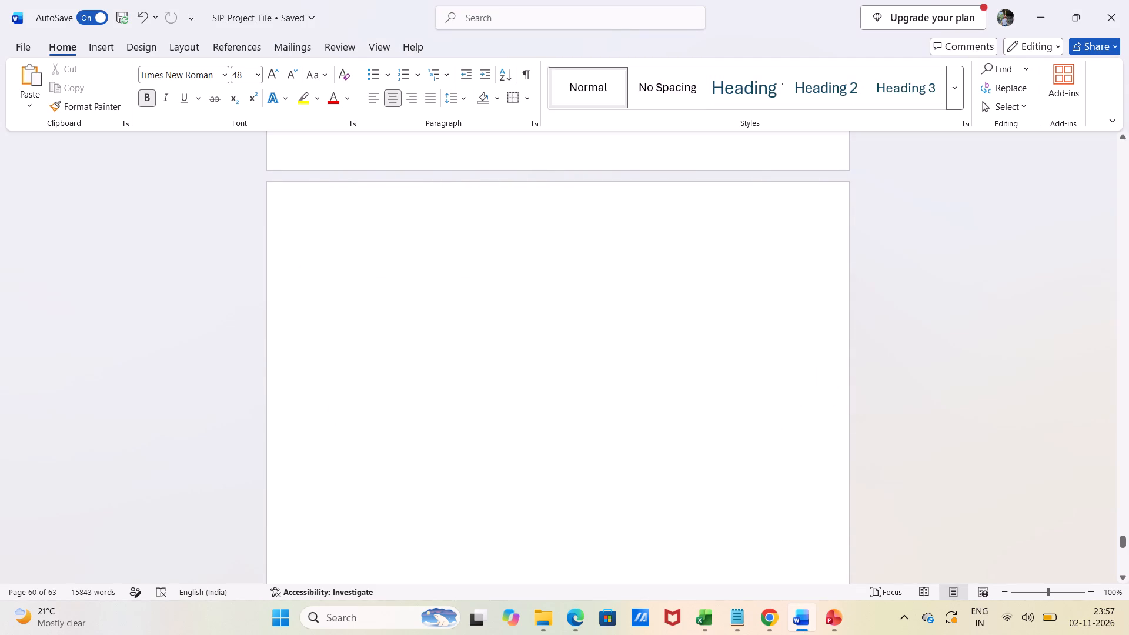
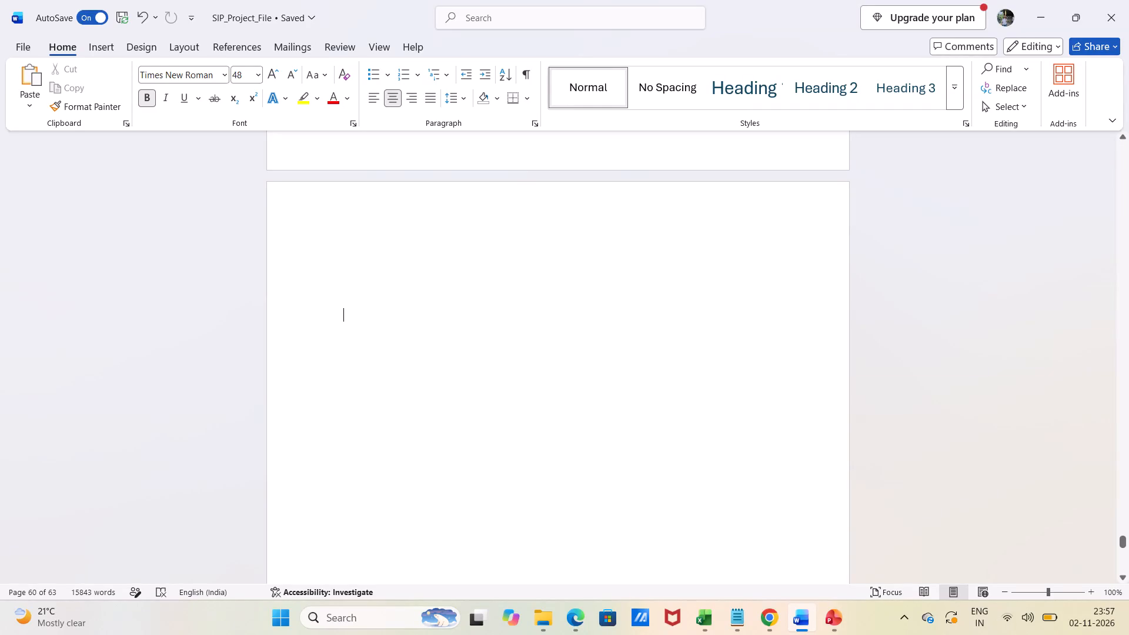
Remove the blank lines before the pasted Chapter 3 title and undo the last deletions that merged it into objective 3).
{"action": "key", "text": "BackSpace"}
{"action": "key", "text": "BackSpace"}
{"action": "key", "text": "BackSpace"}
{"action": "key", "text": "BackSpace"}
{"action": "key", "text": "BackSpace"}
{"action": "key", "text": "BackSpace"}
{"action": "key", "text": "BackSpace"}
{"action": "key", "text": "BackSpace"}
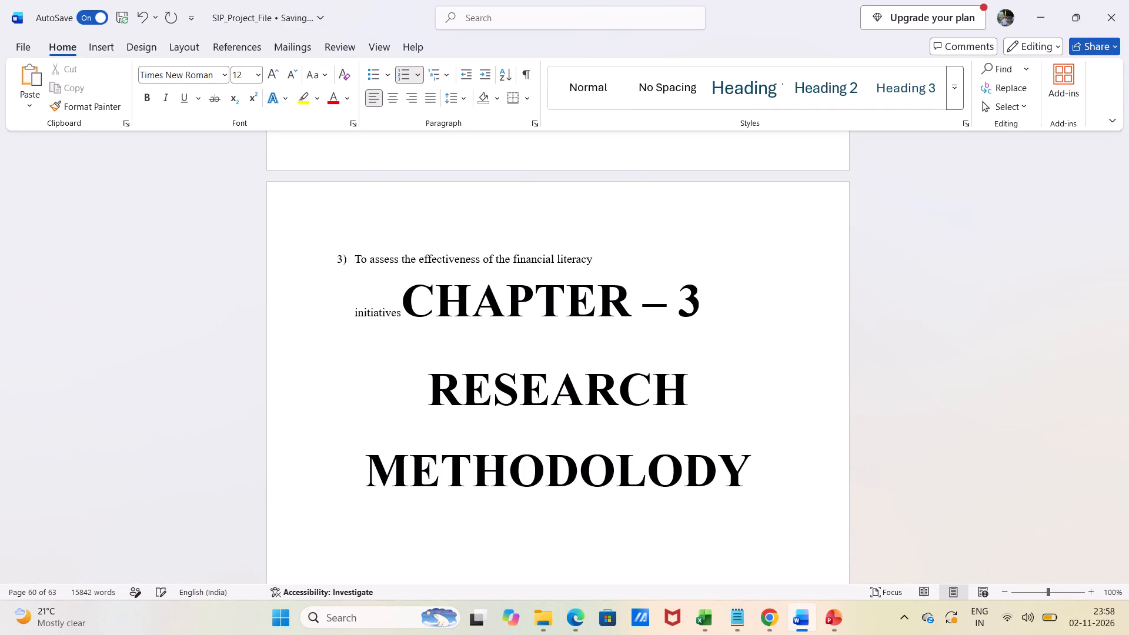
{"action": "key", "text": "ctrl+z"}
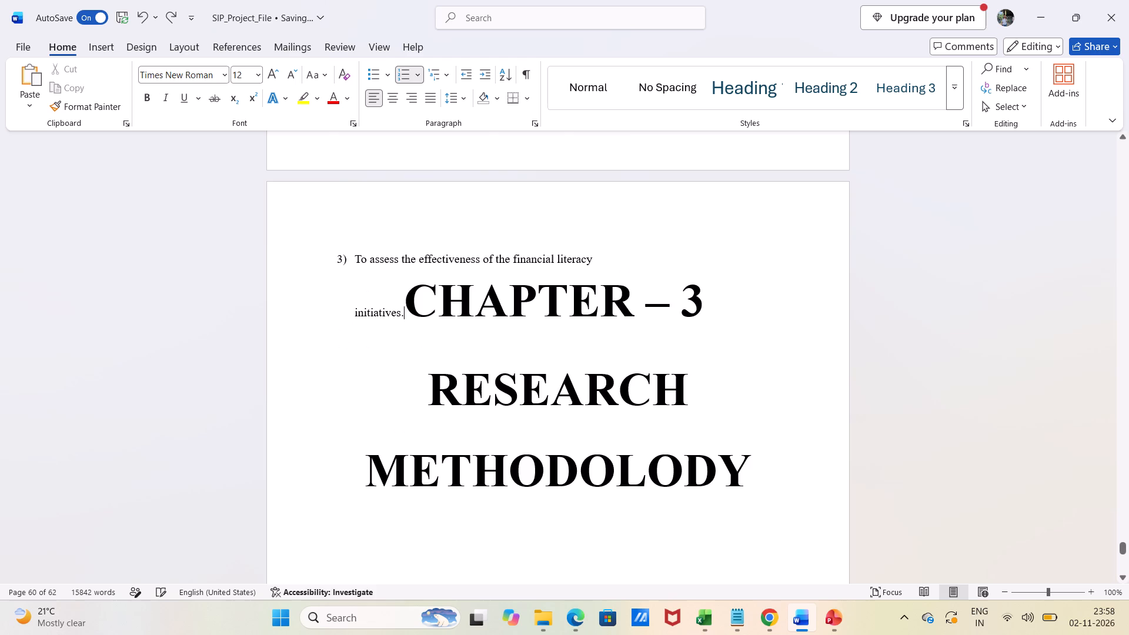
{"action": "key", "text": "ctrl+z"}
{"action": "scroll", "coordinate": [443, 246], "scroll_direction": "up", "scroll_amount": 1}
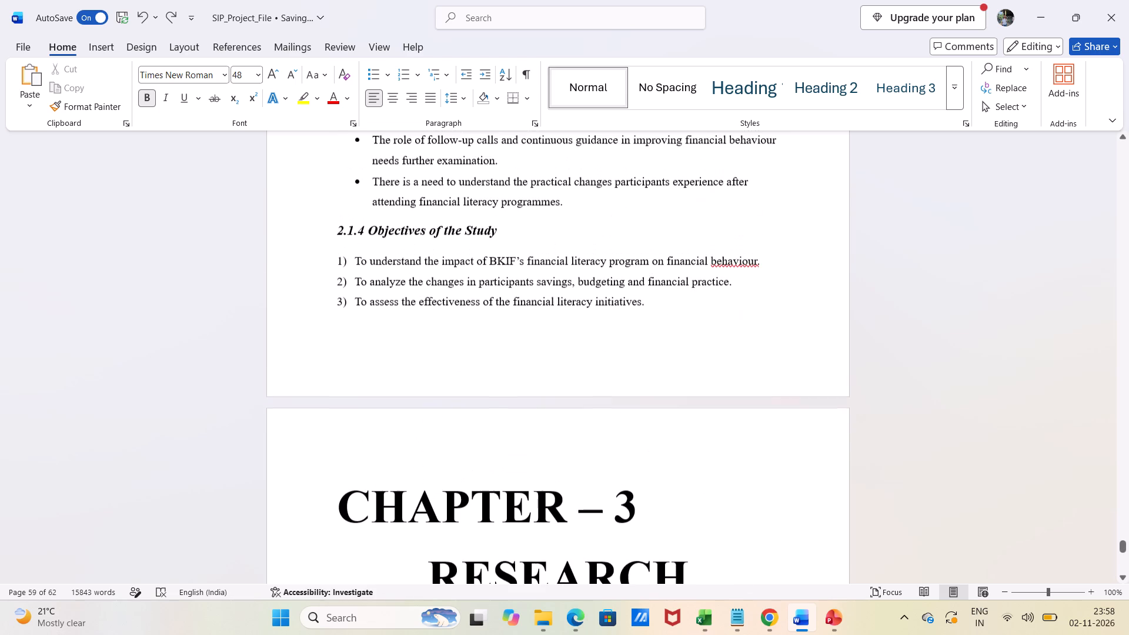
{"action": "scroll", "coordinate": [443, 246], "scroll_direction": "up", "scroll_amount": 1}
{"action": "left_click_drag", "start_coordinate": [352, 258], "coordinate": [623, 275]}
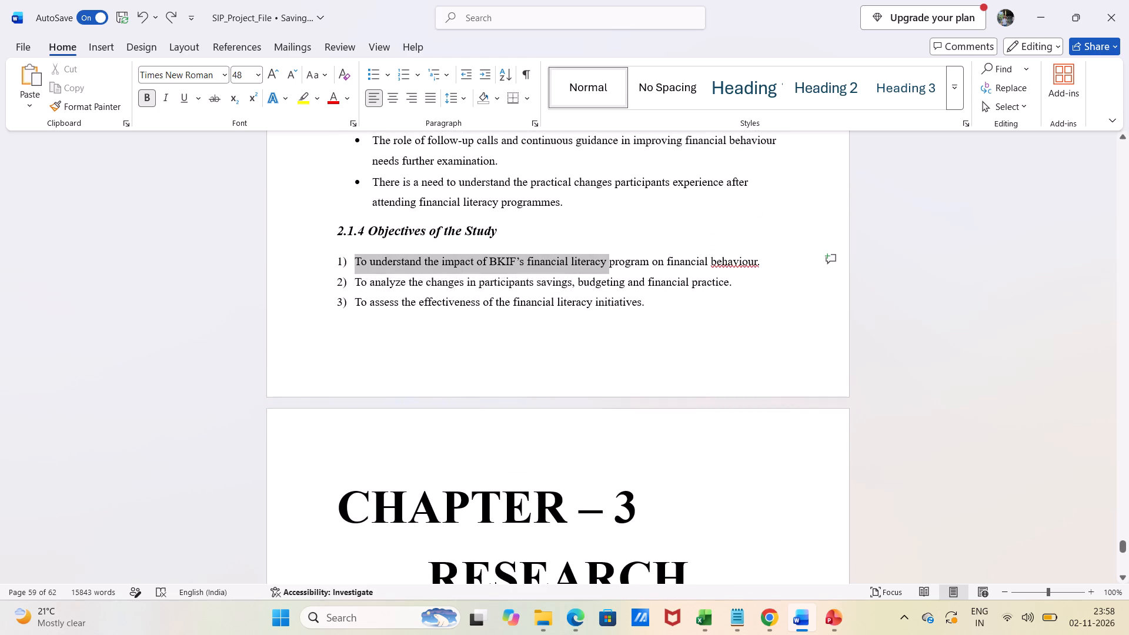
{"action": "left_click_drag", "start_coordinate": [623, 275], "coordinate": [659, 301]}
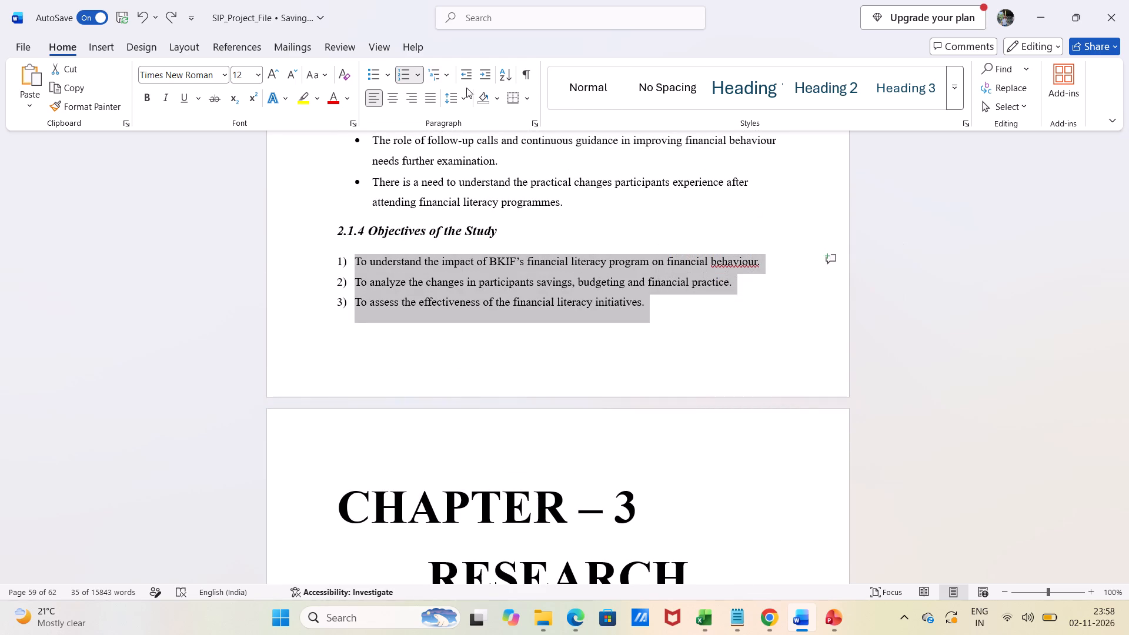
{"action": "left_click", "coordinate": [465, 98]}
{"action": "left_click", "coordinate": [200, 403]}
Delete the duplicate "CHAPTER – 3 RESEARCH METHODOLODY" title directly after objective 3), keeping the original centred title.
{"action": "scroll", "coordinate": [558, 501], "scroll_direction": "down", "scroll_amount": 5}
{"action": "scroll", "coordinate": [558, 501], "scroll_direction": "up", "scroll_amount": 1}
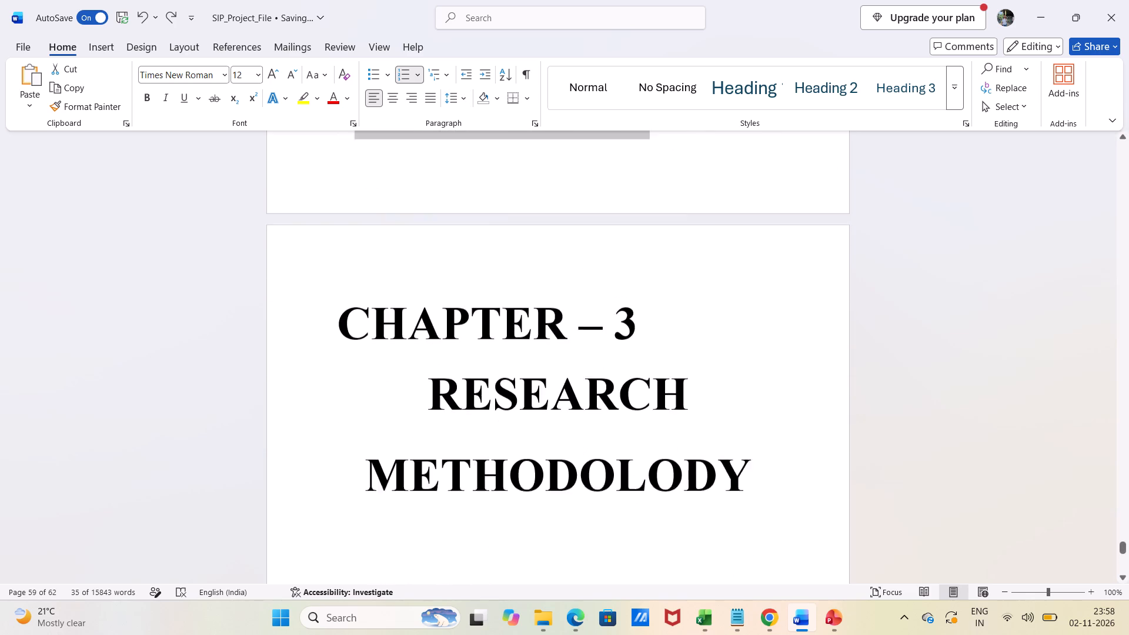
{"action": "scroll", "coordinate": [558, 501], "scroll_direction": "up", "scroll_amount": 1}
{"action": "scroll", "coordinate": [558, 501], "scroll_direction": "down", "scroll_amount": 2}
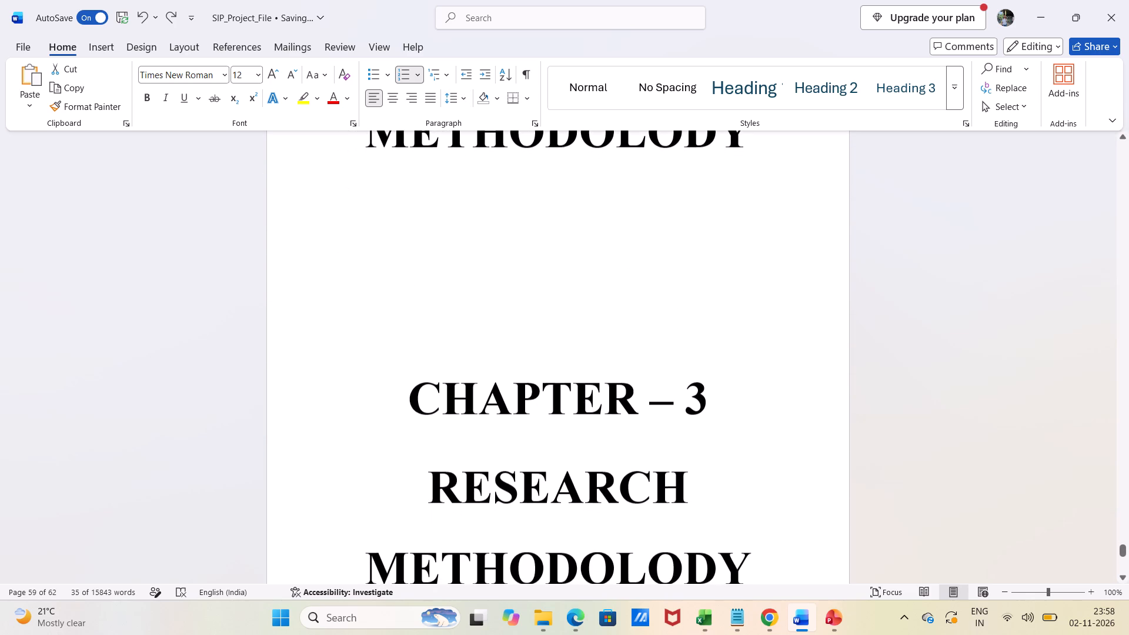
{"action": "scroll", "coordinate": [447, 230], "scroll_direction": "up", "scroll_amount": 1}
{"action": "left_click", "coordinate": [751, 346]}
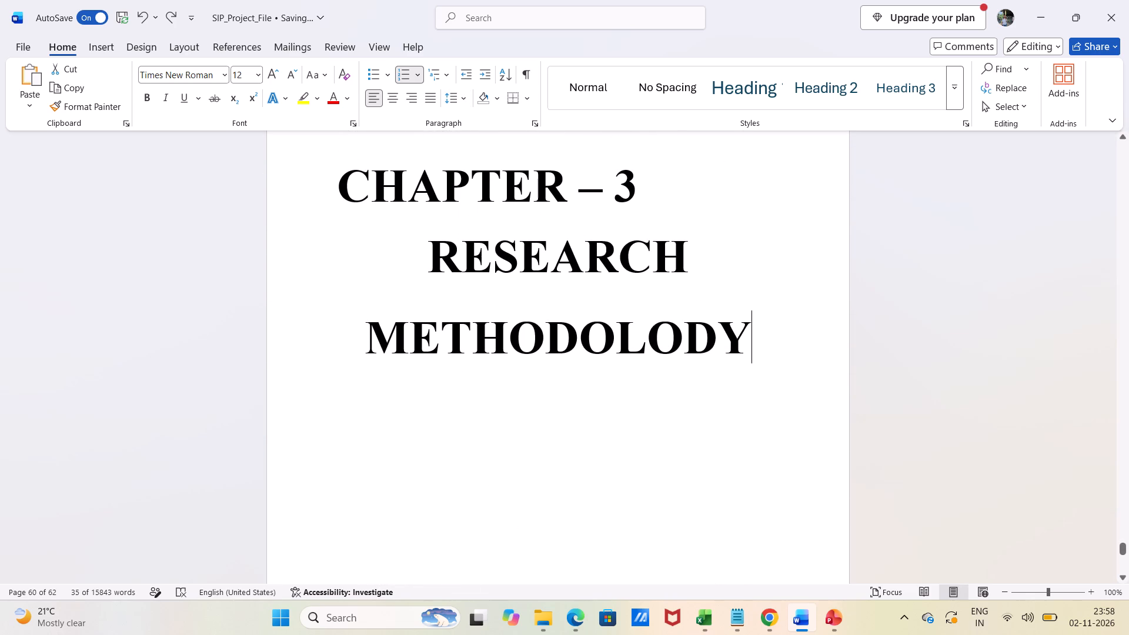
{"action": "key", "text": "BackSpace"}
{"action": "key", "text": "BackSpace"}
{"action": "key", "text": "BackSpace"}
{"action": "key", "text": "BackSpace"}
{"action": "key", "text": "BackSpace"}
{"action": "key", "text": "BackSpace"}
{"action": "key", "text": "BackSpace"}
{"action": "key", "text": "BackSpace"}
{"action": "key", "text": "BackSpace"}
{"action": "key", "text": "BackSpace"}
{"action": "key", "text": "BackSpace"}
{"action": "key", "text": "BackSpace"}
{"action": "key", "text": "BackSpace"}
{"action": "key", "text": "BackSpace"}
{"action": "key", "text": "BackSpace"}
{"action": "key", "text": "BackSpace"}
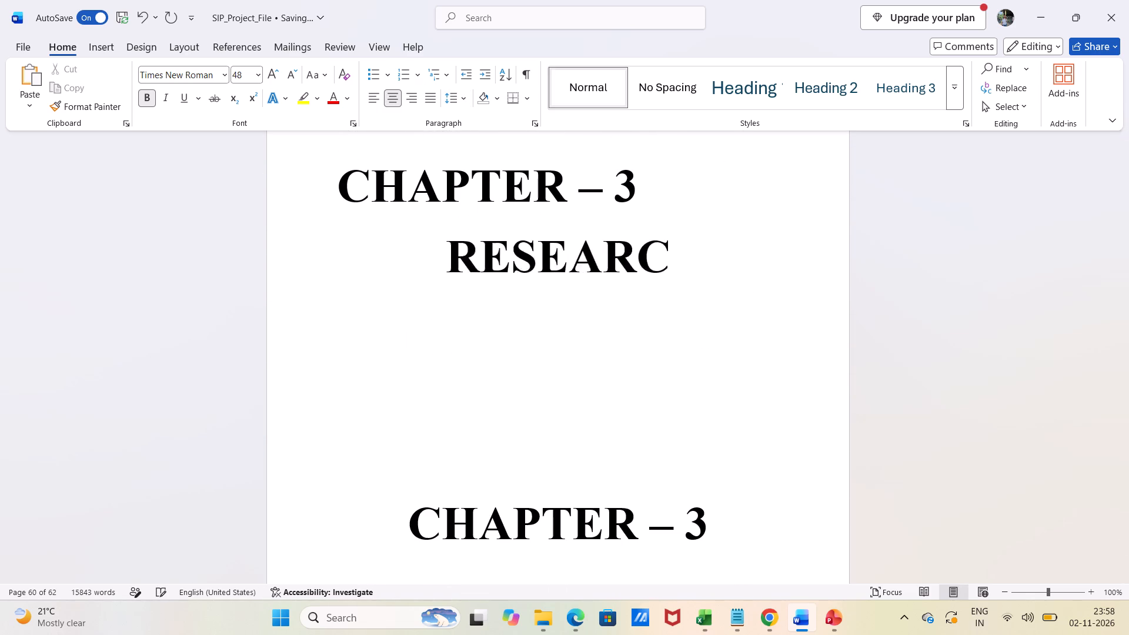
{"action": "key", "text": "BackSpace"}
{"action": "key", "text": "BackSpace"}
{"action": "key", "text": "BackSpace"}
{"action": "key", "text": "BackSpace"}
{"action": "key", "text": "BackSpace"}
{"action": "key", "text": "BackSpace"}
{"action": "key", "text": "BackSpace"}
{"action": "key", "text": "BackSpace"}
{"action": "key", "text": "BackSpace"}
{"action": "key", "text": "BackSpace"}
{"action": "key", "text": "BackSpace"}
{"action": "key", "text": "BackSpace"}
{"action": "key", "text": "BackSpace"}
{"action": "key", "text": "BackSpace"}
{"action": "key", "text": "BackSpace"}
{"action": "key", "text": "BackSpace"}
{"action": "key", "text": "BackSpace"}
{"action": "key", "text": "BackSpace"}
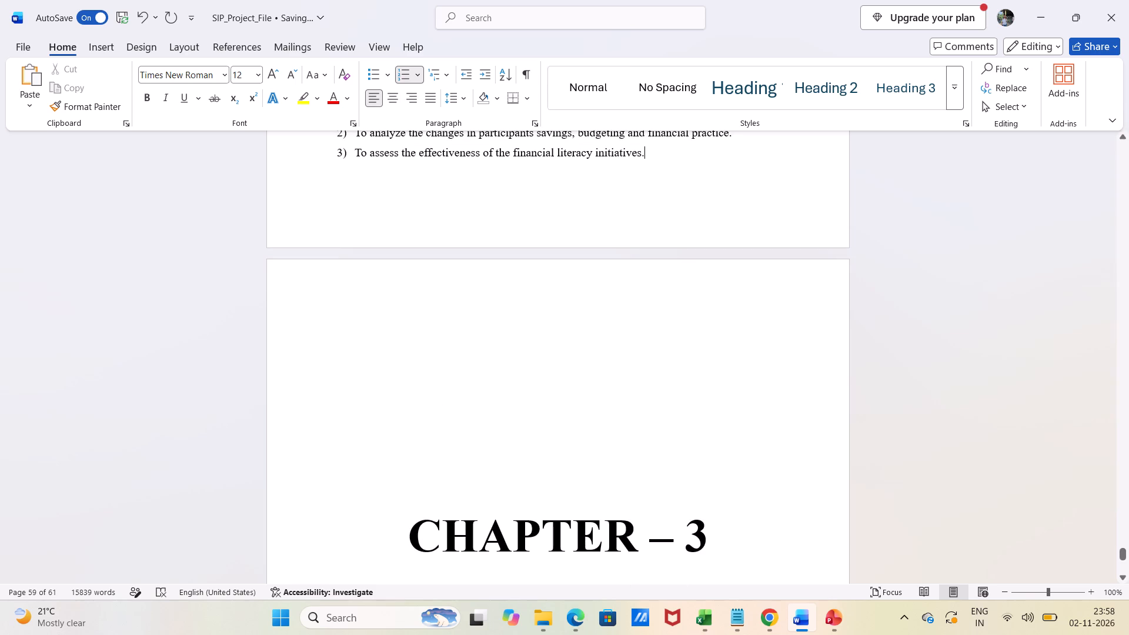
Examine the page layout from the Chapter 2 objectives through the Chapter 3 title page.
{"action": "scroll", "coordinate": [716, 295], "scroll_direction": "down", "scroll_amount": 4}
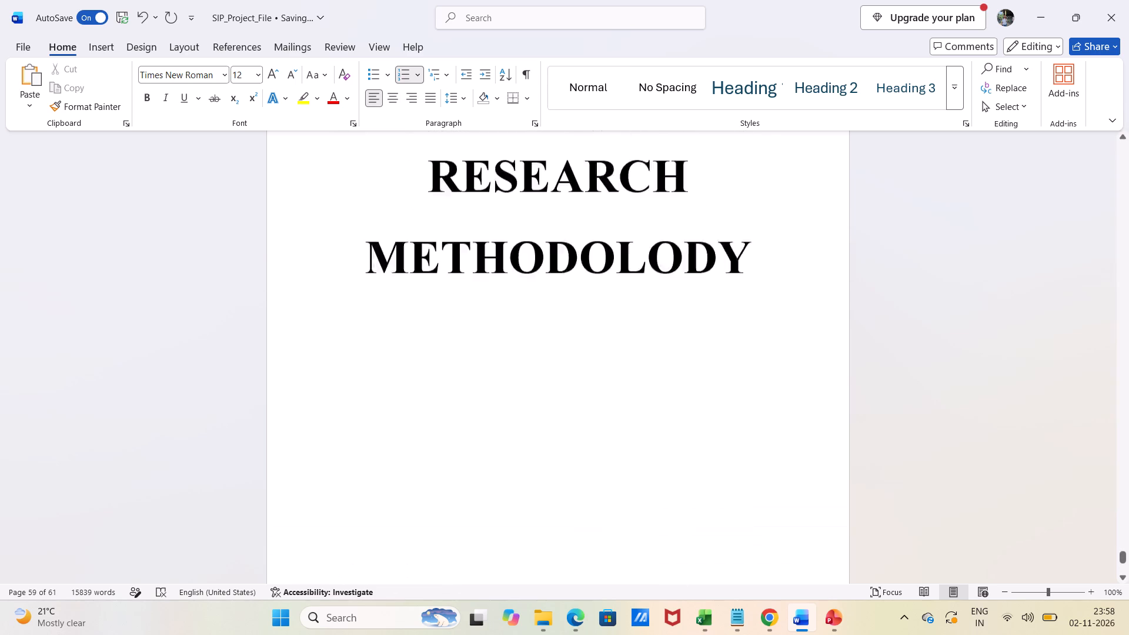
{"action": "scroll", "coordinate": [716, 295], "scroll_direction": "up", "scroll_amount": 3}
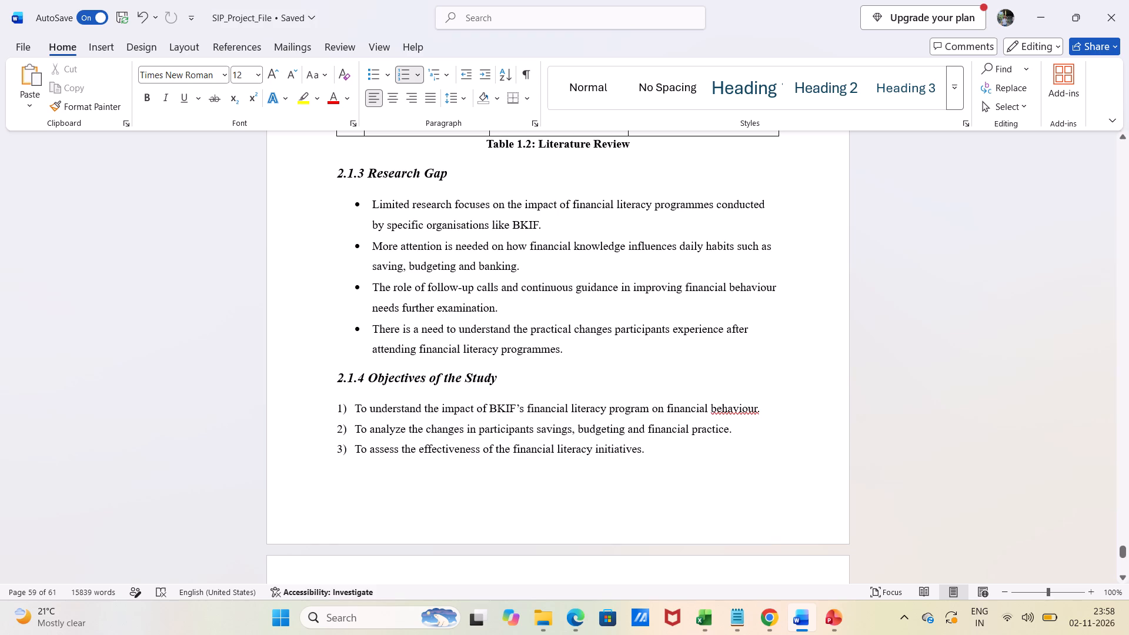
{"action": "scroll", "coordinate": [636, 337], "scroll_direction": "down", "scroll_amount": 4}
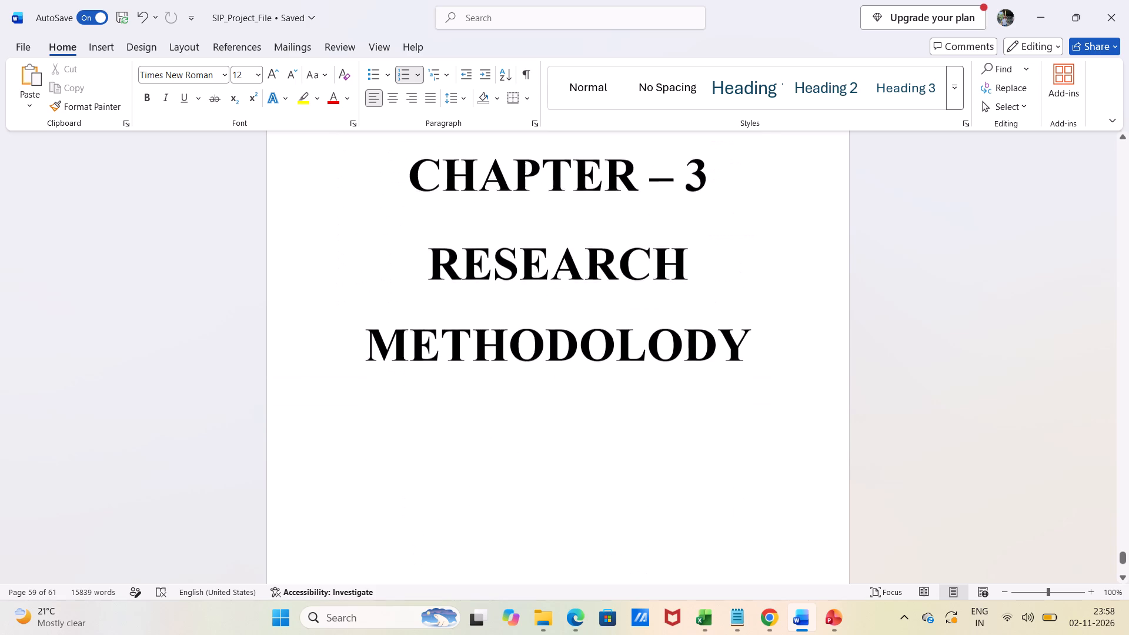
{"action": "scroll", "coordinate": [636, 337], "scroll_direction": "down", "scroll_amount": 2}
{"action": "scroll", "coordinate": [636, 337], "scroll_direction": "up", "scroll_amount": 3}
{"action": "scroll", "coordinate": [636, 337], "scroll_direction": "down", "scroll_amount": 1}
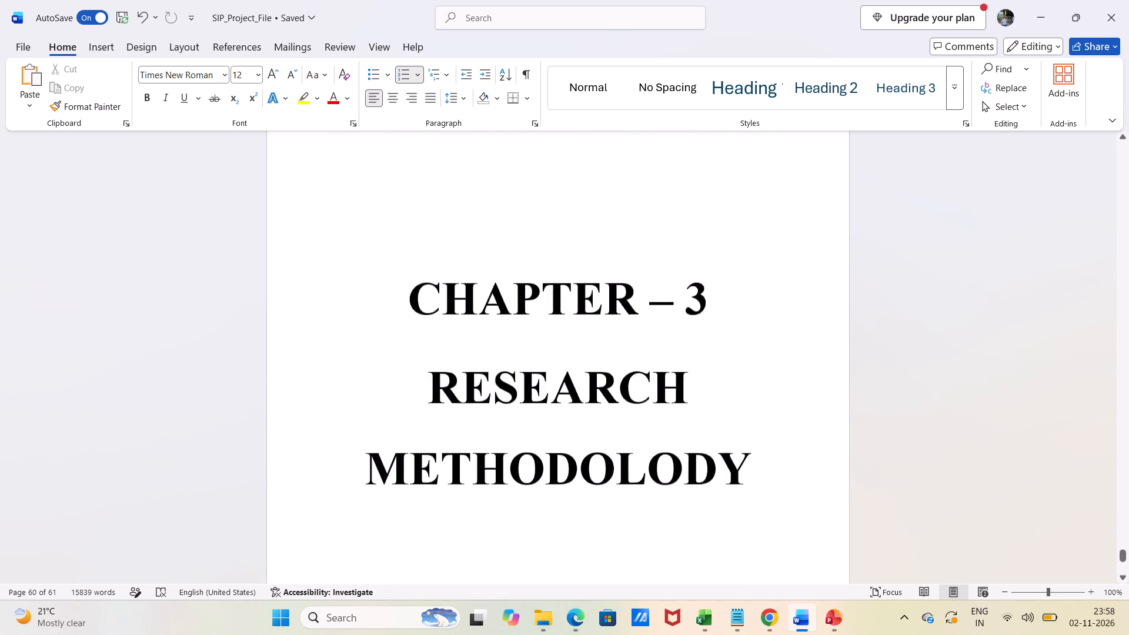
{"action": "scroll", "coordinate": [636, 337], "scroll_direction": "down", "scroll_amount": 2}
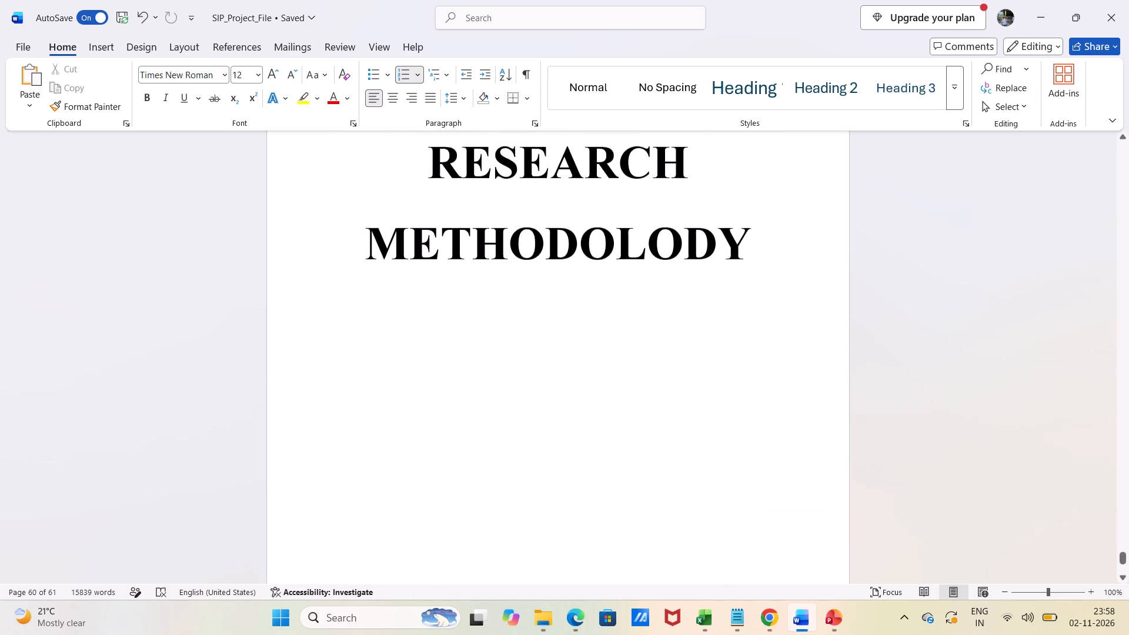
{"action": "scroll", "coordinate": [636, 337], "scroll_direction": "down", "scroll_amount": 2}
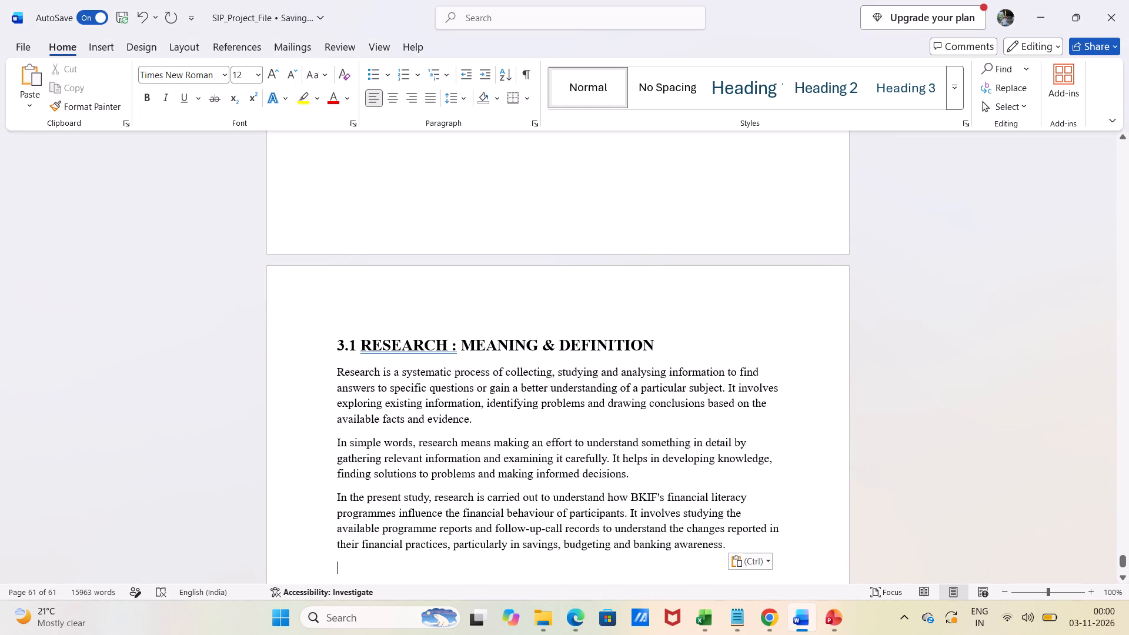
Set the line spacing of the three body paragraphs under heading 3.1 to 1.5, leaving the text deselected.
{"action": "scroll", "coordinate": [409, 413], "scroll_direction": "down", "scroll_amount": 1}
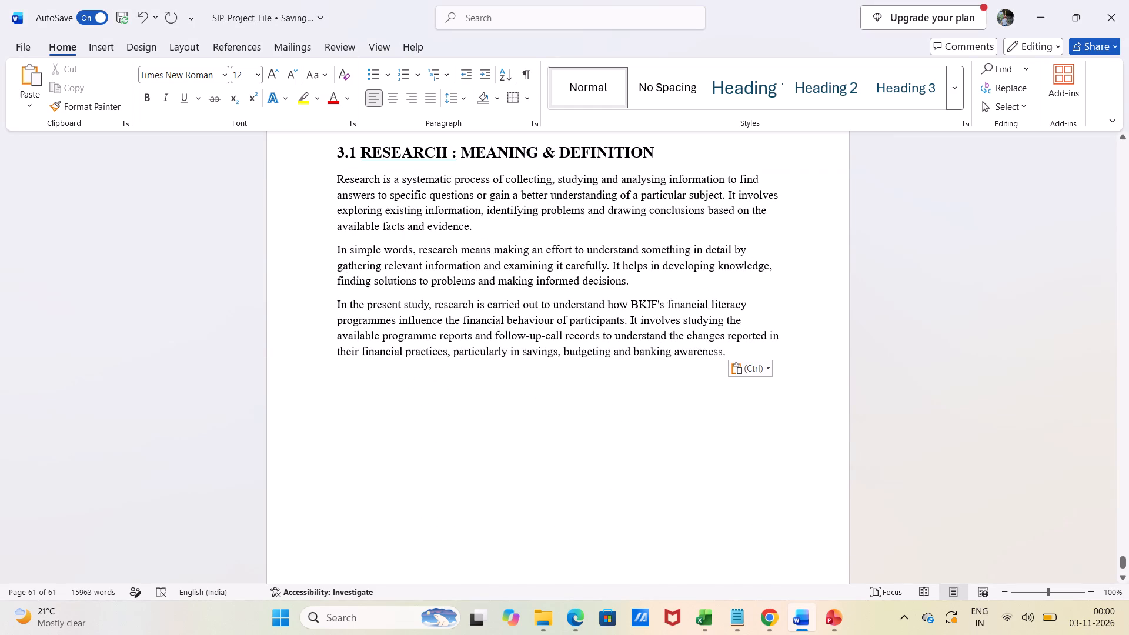
{"action": "left_click_drag", "start_coordinate": [335, 181], "coordinate": [713, 355]}
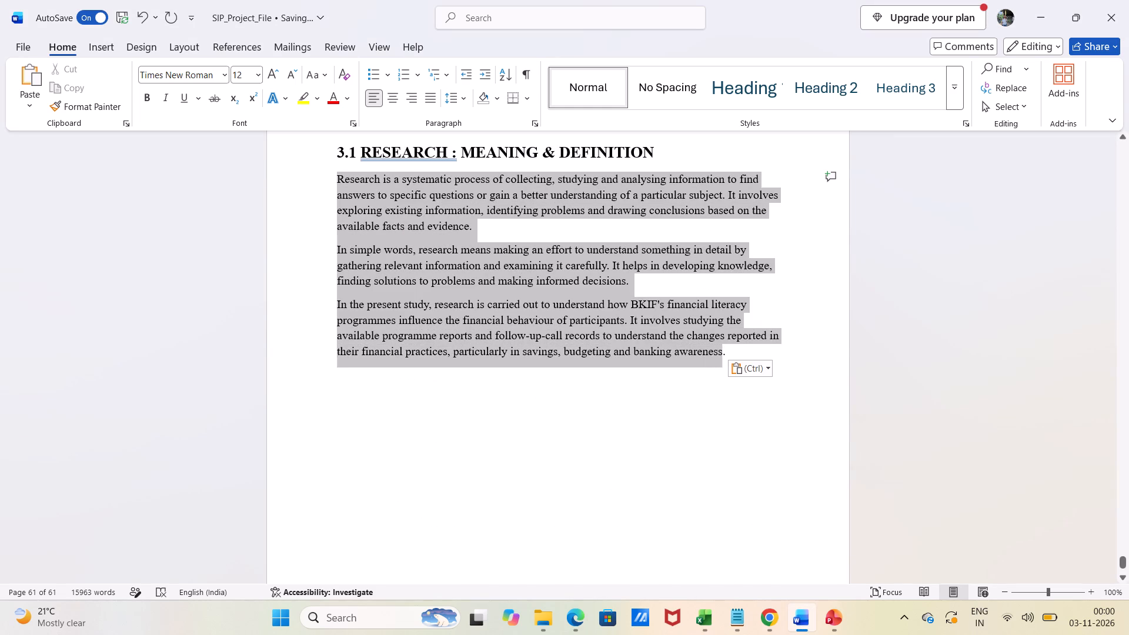
{"action": "left_click_drag", "start_coordinate": [713, 355], "coordinate": [720, 355]}
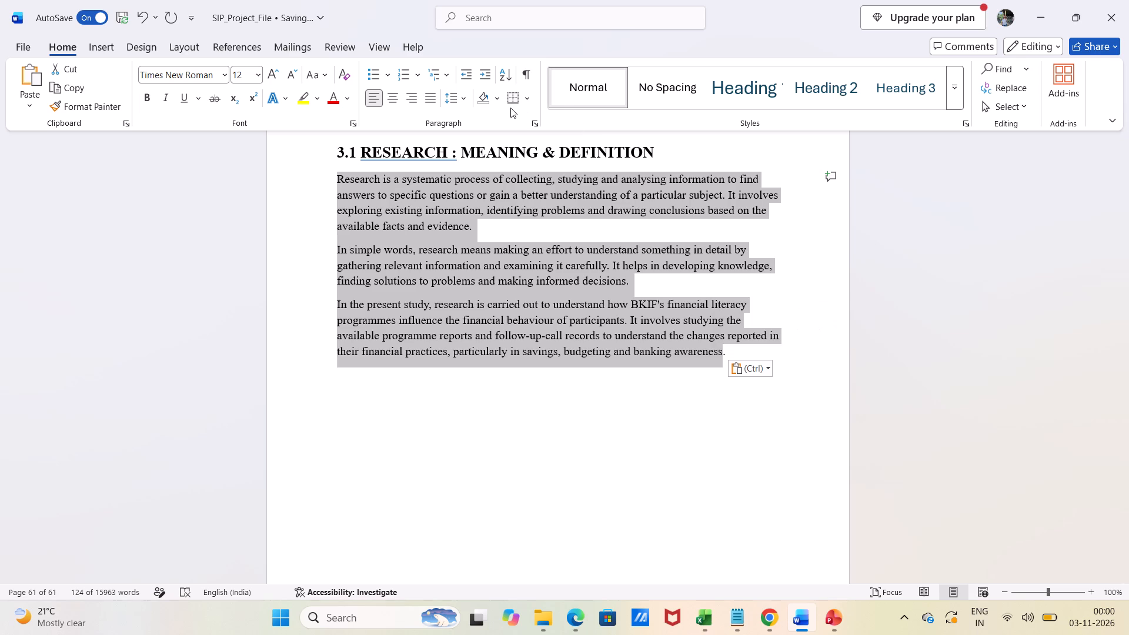
{"action": "left_click", "coordinate": [460, 102]}
{"action": "left_click", "coordinate": [470, 154]}
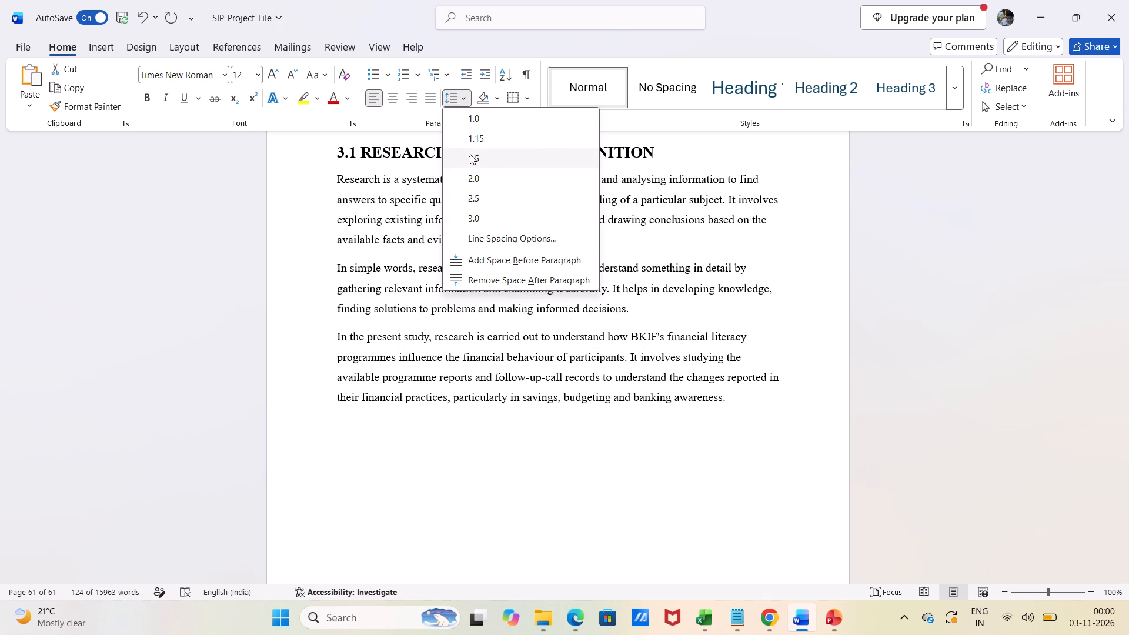
{"action": "left_click", "coordinate": [232, 387]}
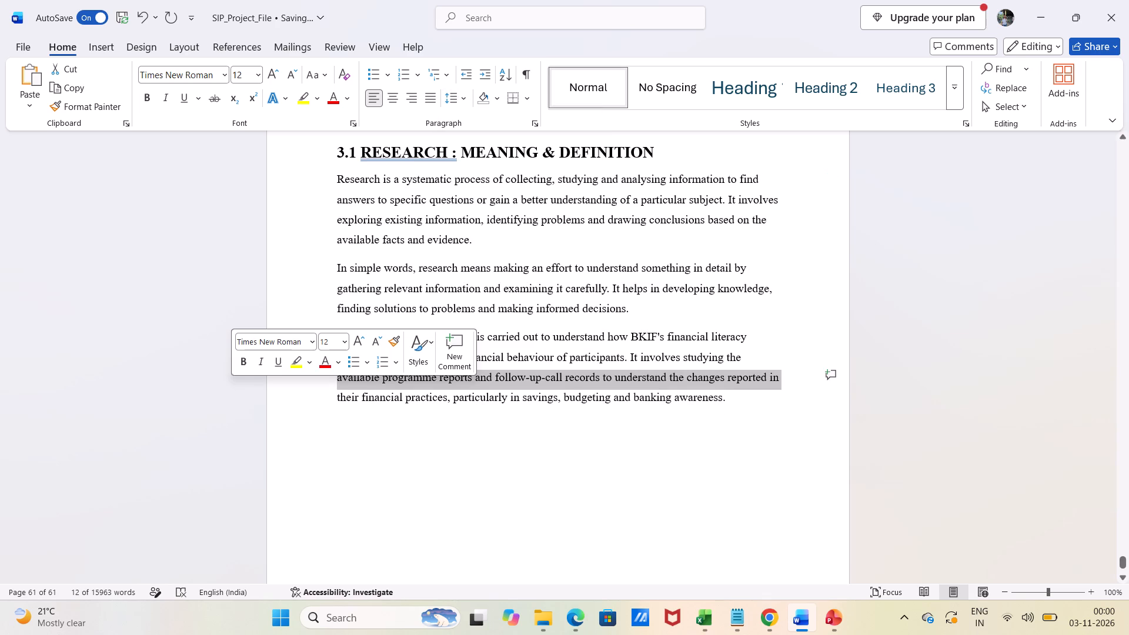
{"action": "left_click", "coordinate": [427, 437]}
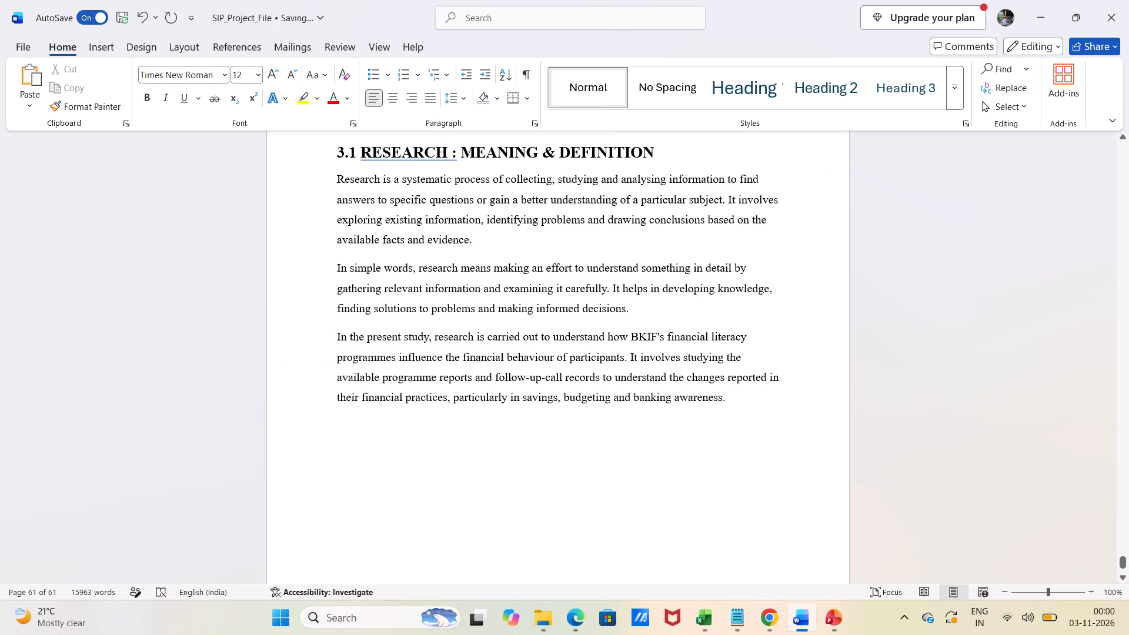
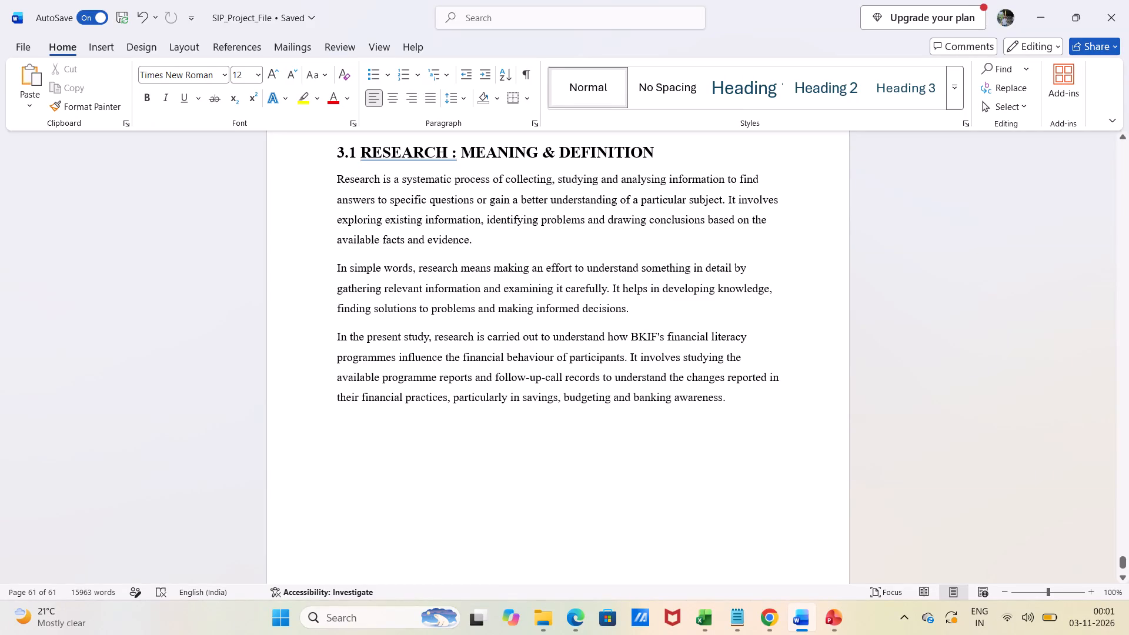
Duplicate the 3.1 RESEARCH : MEANING & DEFINITION heading, with the start of its body text, directly below the section's last paragraph.
{"action": "left_click_drag", "start_coordinate": [336, 151], "coordinate": [551, 175]}
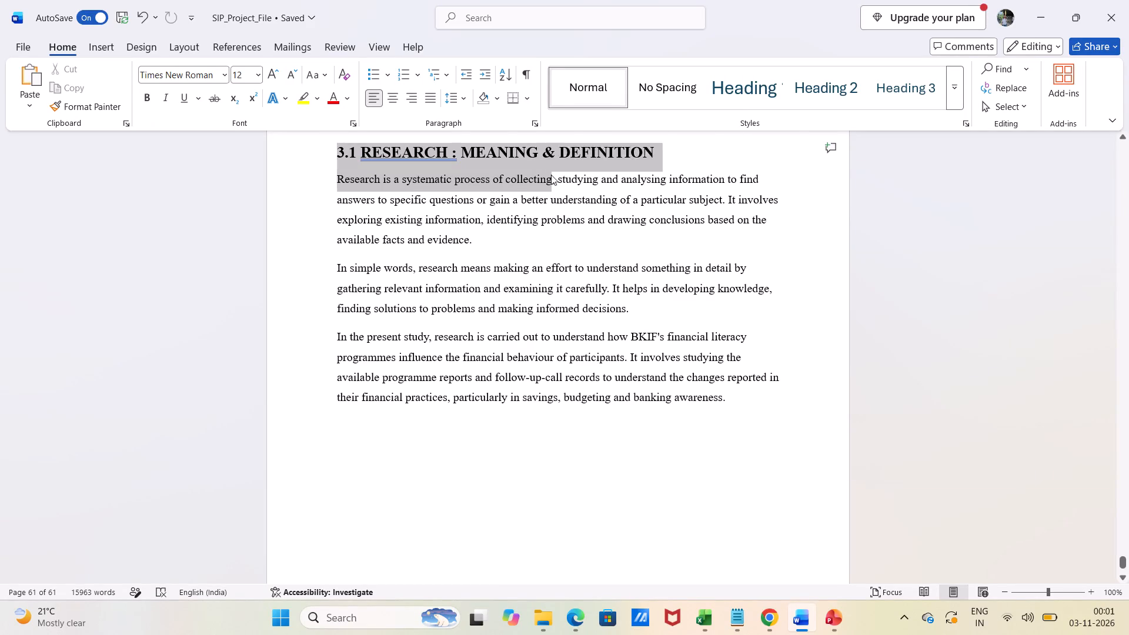
{"action": "key", "text": "ctrl+c"}
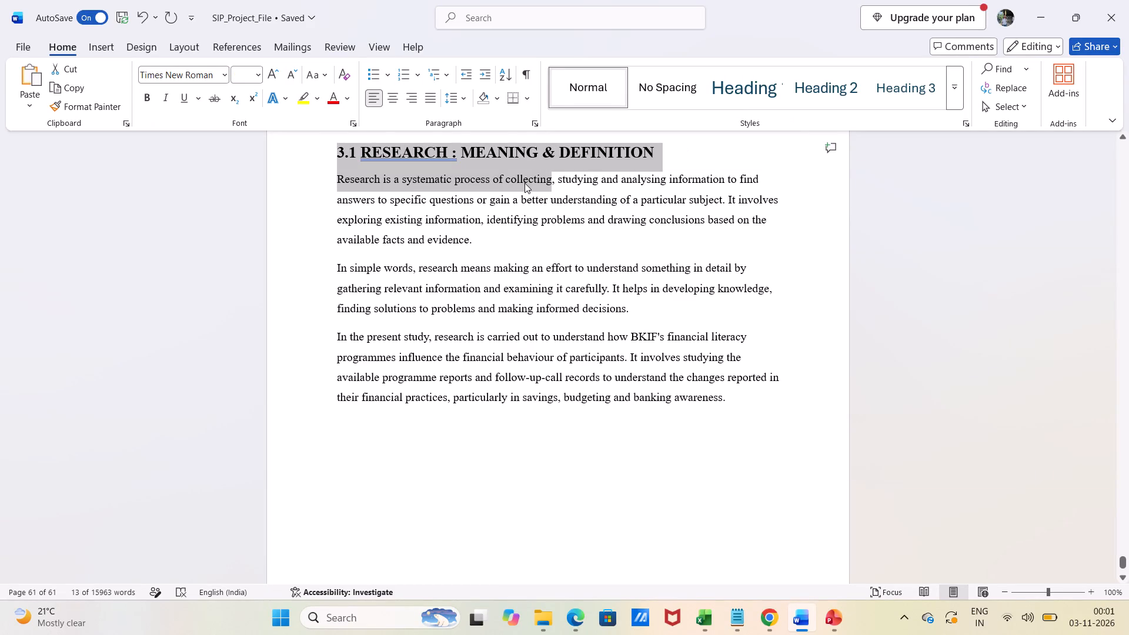
{"action": "left_click", "coordinate": [340, 455]}
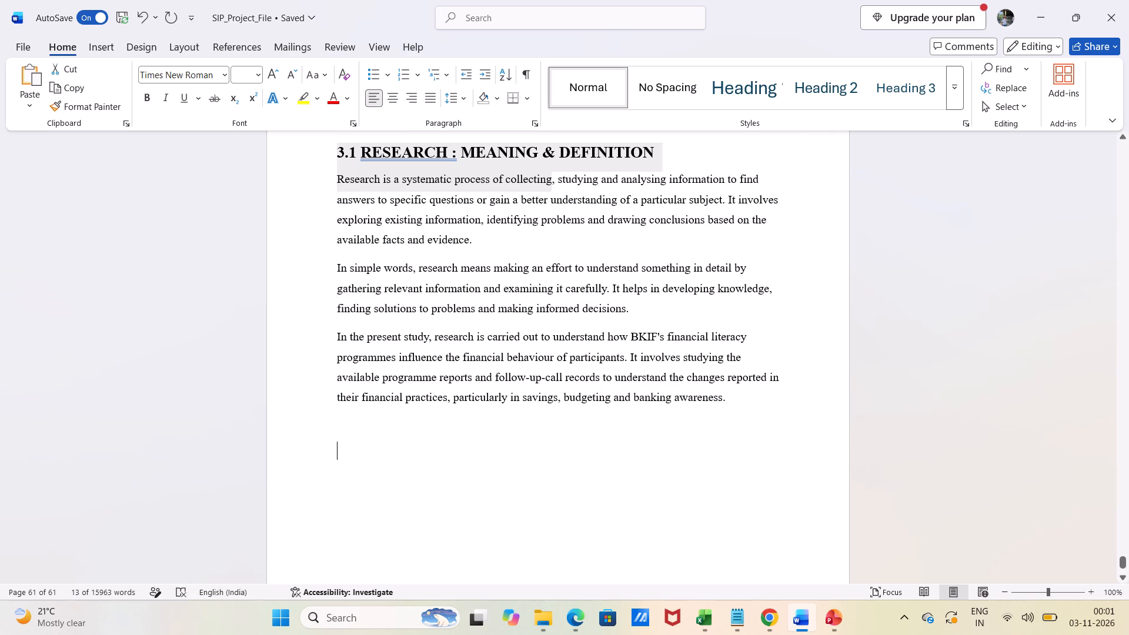
{"action": "key", "text": "BackSpace"}
{"action": "key", "text": "ctrl+v"}
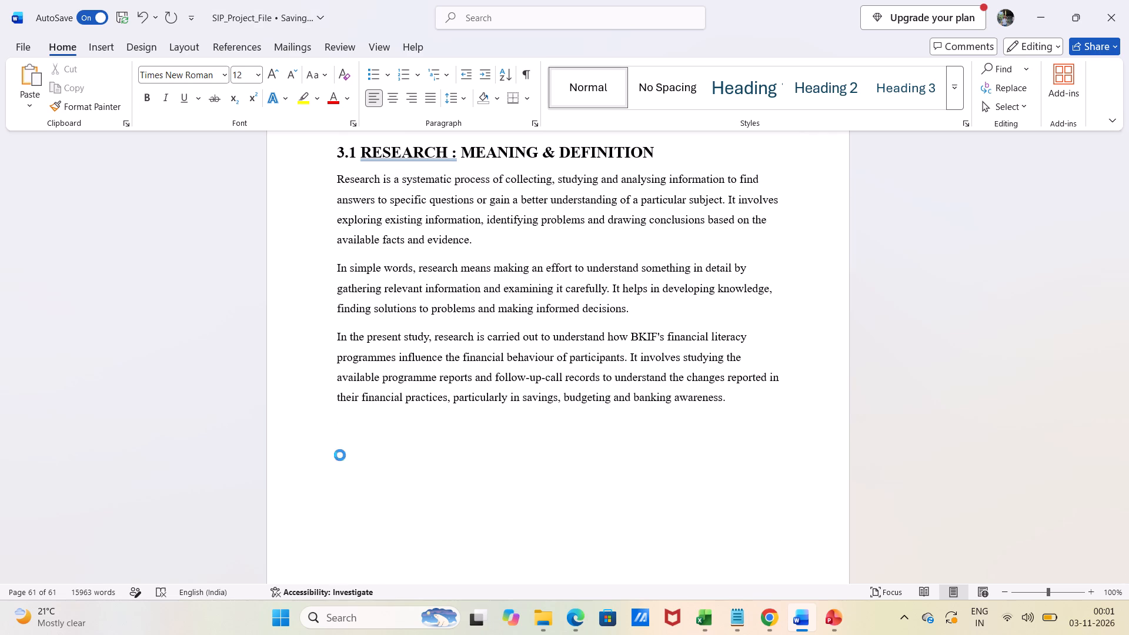
Delete the leftover body text under the duplicated heading so only the heading line remains.
{"action": "key", "text": "BackSpace"}
{"action": "key", "text": "BackSpace"}
{"action": "key", "text": "BackSpace"}
{"action": "key", "text": "BackSpace"}
{"action": "key", "text": "BackSpace"}
{"action": "key", "text": "BackSpace"}
{"action": "key", "text": "BackSpace"}
{"action": "key", "text": "BackSpace"}
{"action": "key", "text": "BackSpace"}
{"action": "key", "text": "BackSpace"}
{"action": "key", "text": "BackSpace"}
{"action": "key", "text": "BackSpace"}
{"action": "key", "text": "BackSpace"}
{"action": "key", "text": "BackSpace"}
{"action": "key", "text": "BackSpace"}
{"action": "key", "text": "BackSpace"}
{"action": "key", "text": "BackSpace"}
{"action": "key", "text": "BackSpace"}
{"action": "key", "text": "BackSpace"}
{"action": "key", "text": "BackSpace"}
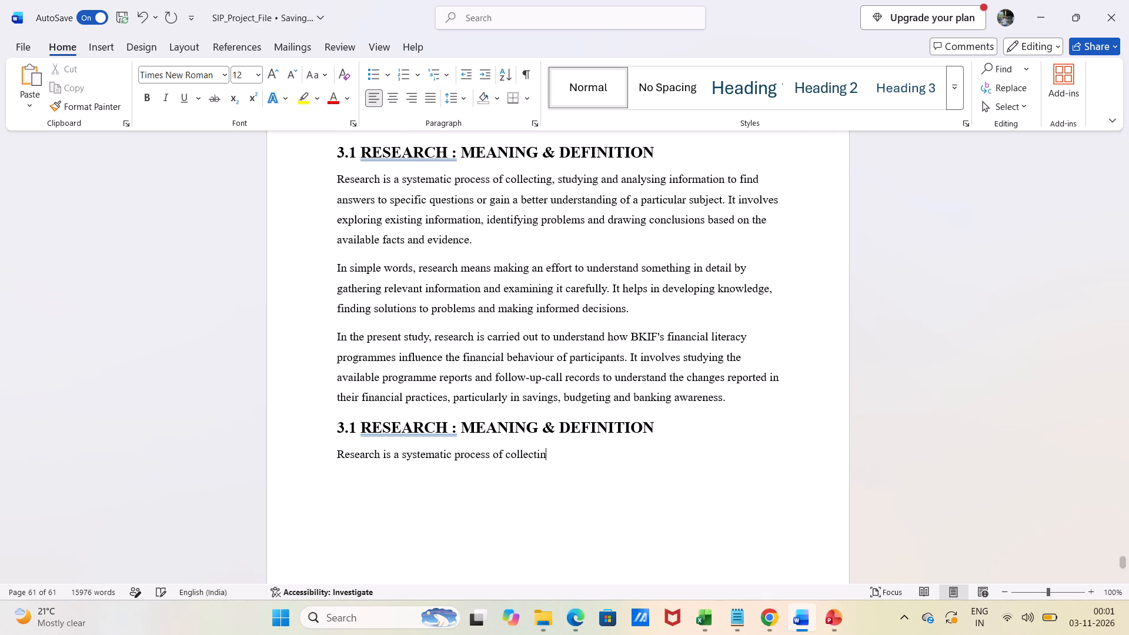
{"action": "key", "text": "BackSpace"}
{"action": "key", "text": "BackSpace"}
{"action": "key", "text": "BackSpace"}
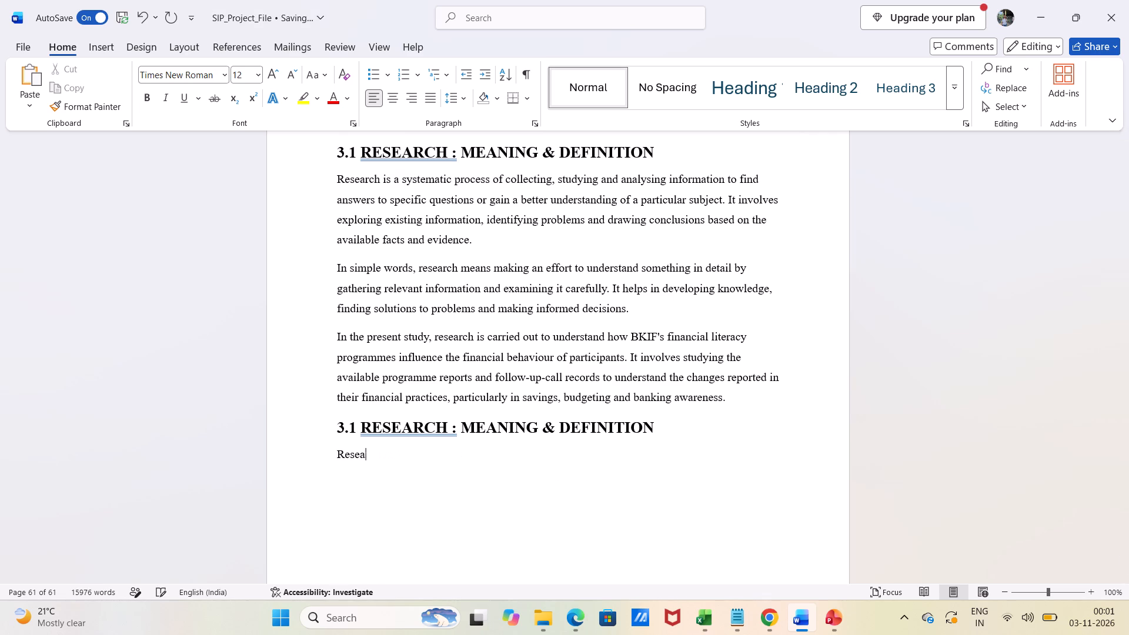
{"action": "key", "text": "BackSpace"}
{"action": "key", "text": "BackSpace"}
{"action": "key", "text": "BackSpace"}
{"action": "key", "text": "BackSpace"}
{"action": "key", "text": "BackSpace"}
{"action": "key", "text": "BackSpace"}
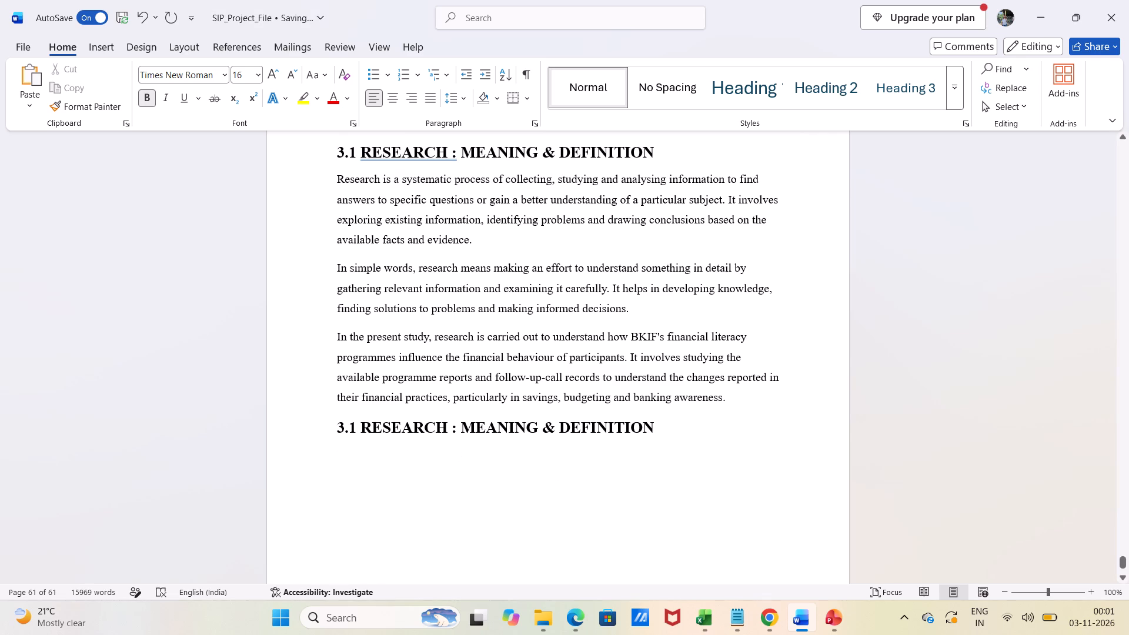
Change the duplicated heading to read "3.2 RESEARCH METHODOLODY : MEANING & DEFINITION".
{"action": "left_click", "coordinate": [353, 426]}
{"action": "key", "text": "BackSpace"}
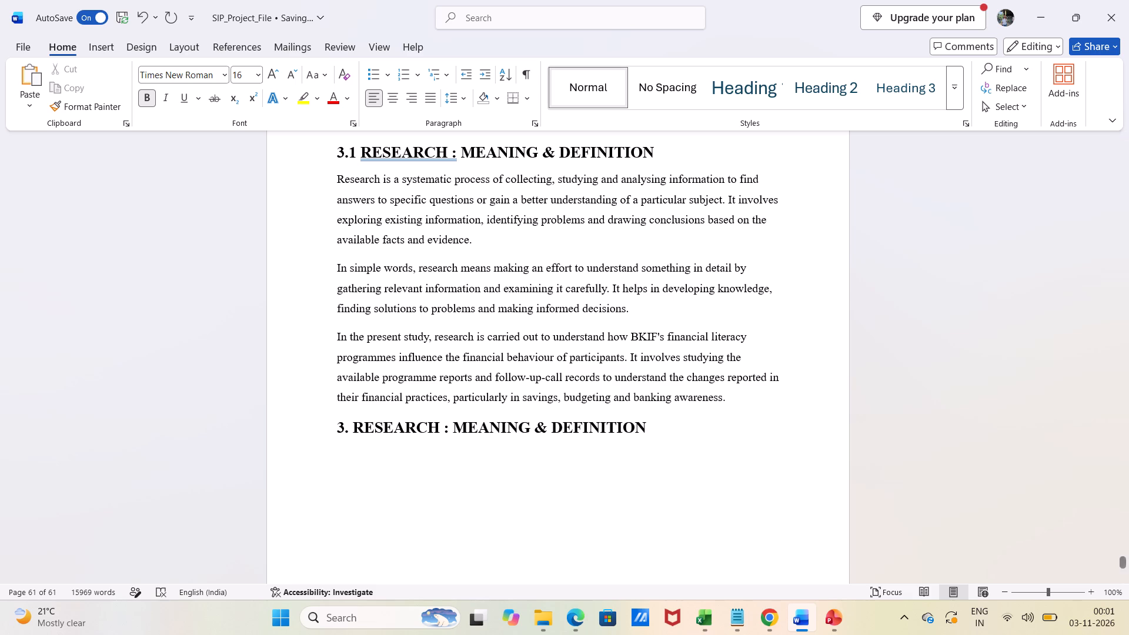
{"action": "key", "text": "2"}
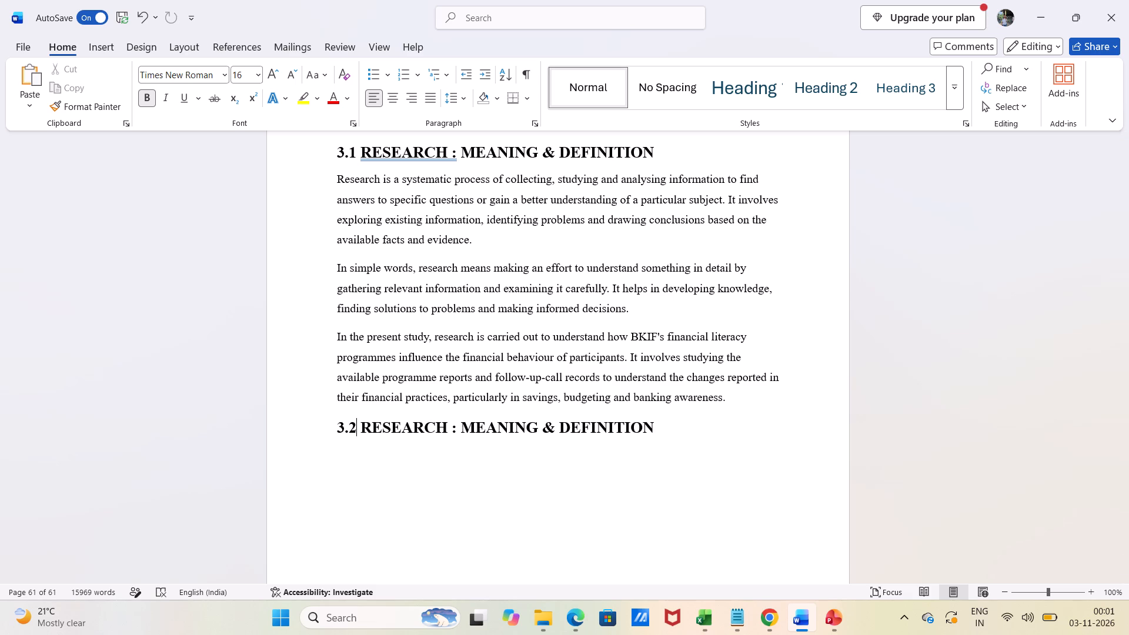
{"action": "key", "text": "Right"}
{"action": "key", "text": "Right"}
{"action": "key", "text": "Right"}
{"action": "key", "text": "Right"}
{"action": "key", "text": "Right"}
{"action": "key", "text": "Right"}
{"action": "key", "text": "Right"}
{"action": "key", "text": "Right"}
{"action": "key", "text": "Right"}
{"action": "key", "text": "Right"}
{"action": "key", "text": "Right"}
{"action": "key", "text": "Left"}
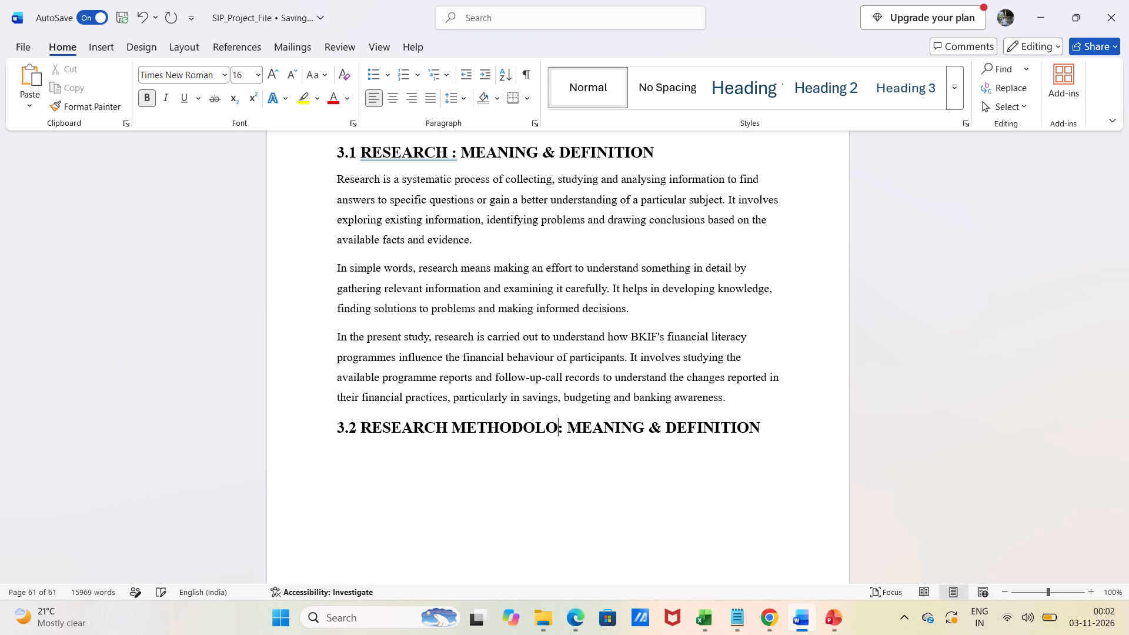
{"action": "type", "text": "DY"}
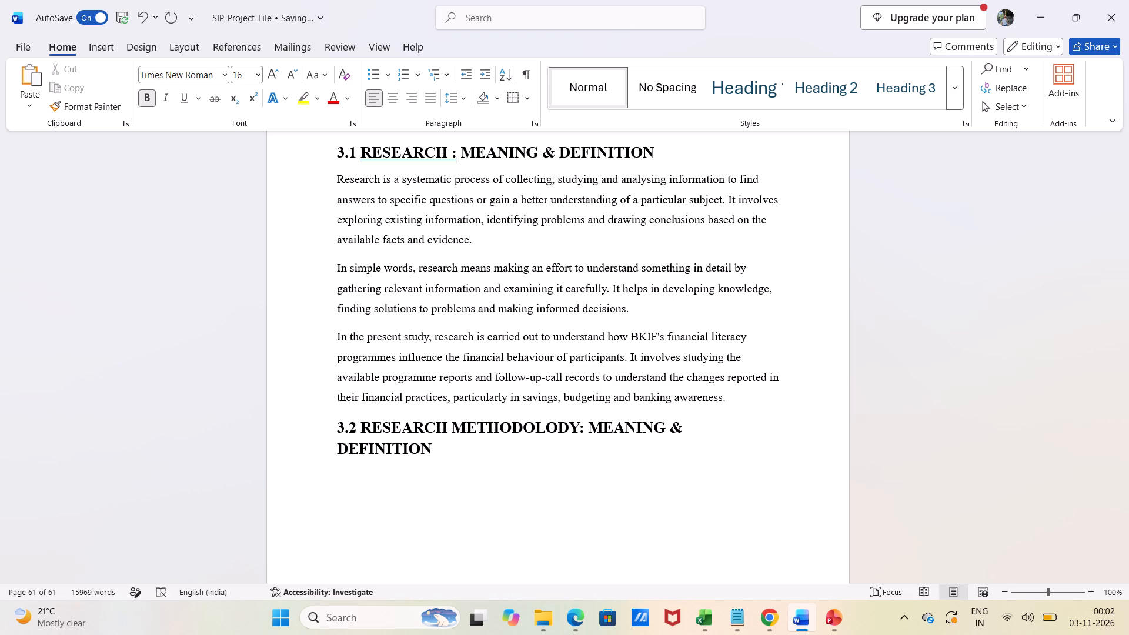
{"action": "key", "text": "space"}
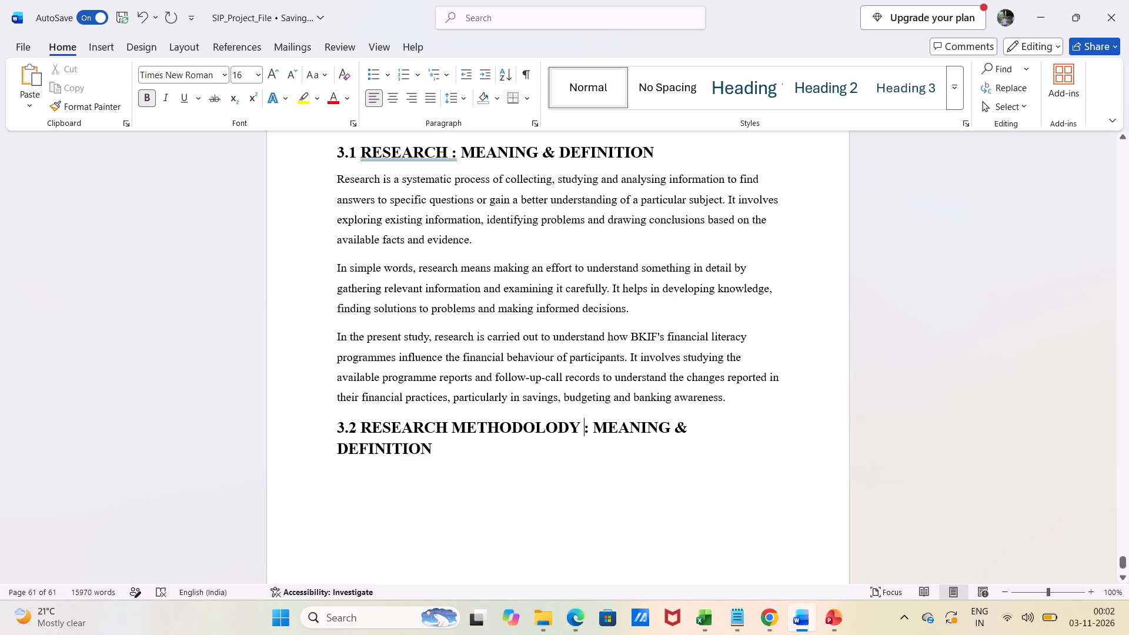
Set the line spacing of the 3.2 heading to 1.5 and place the cursor on the empty line below it.
{"action": "left_click_drag", "start_coordinate": [360, 425], "coordinate": [427, 455]}
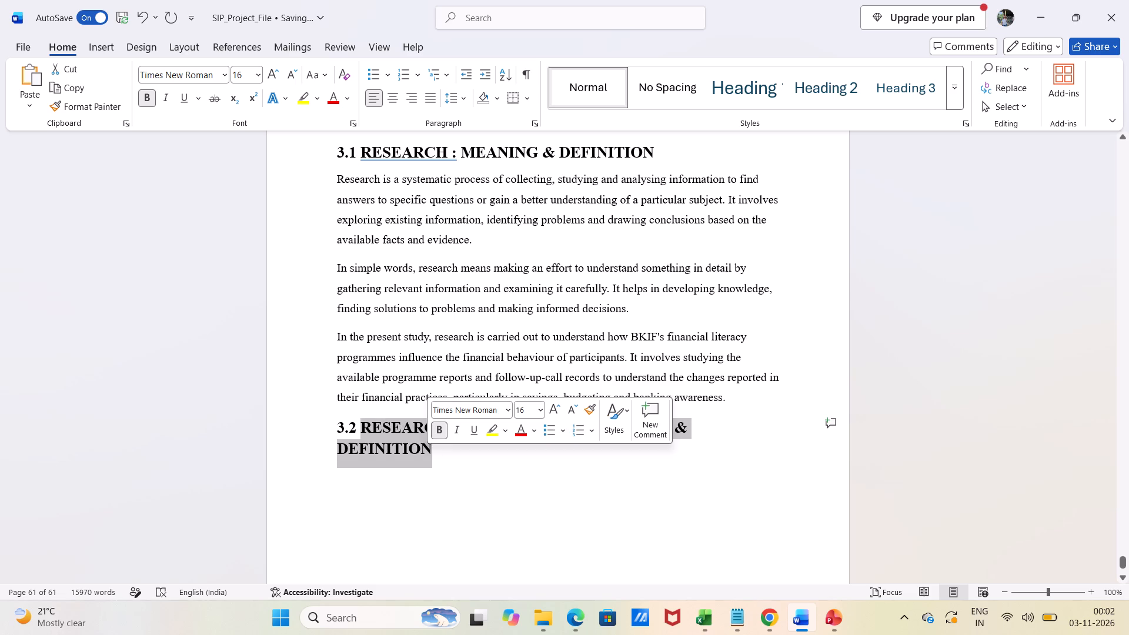
{"action": "left_click", "coordinate": [454, 96]}
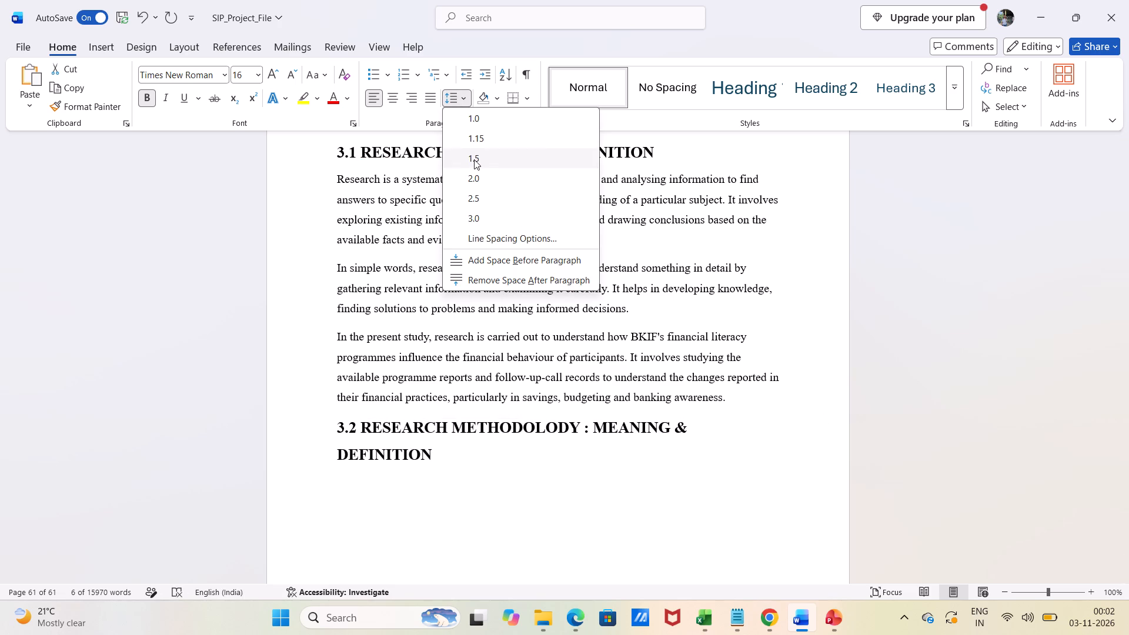
{"action": "left_click", "coordinate": [474, 159]}
{"action": "left_click", "coordinate": [459, 492]}
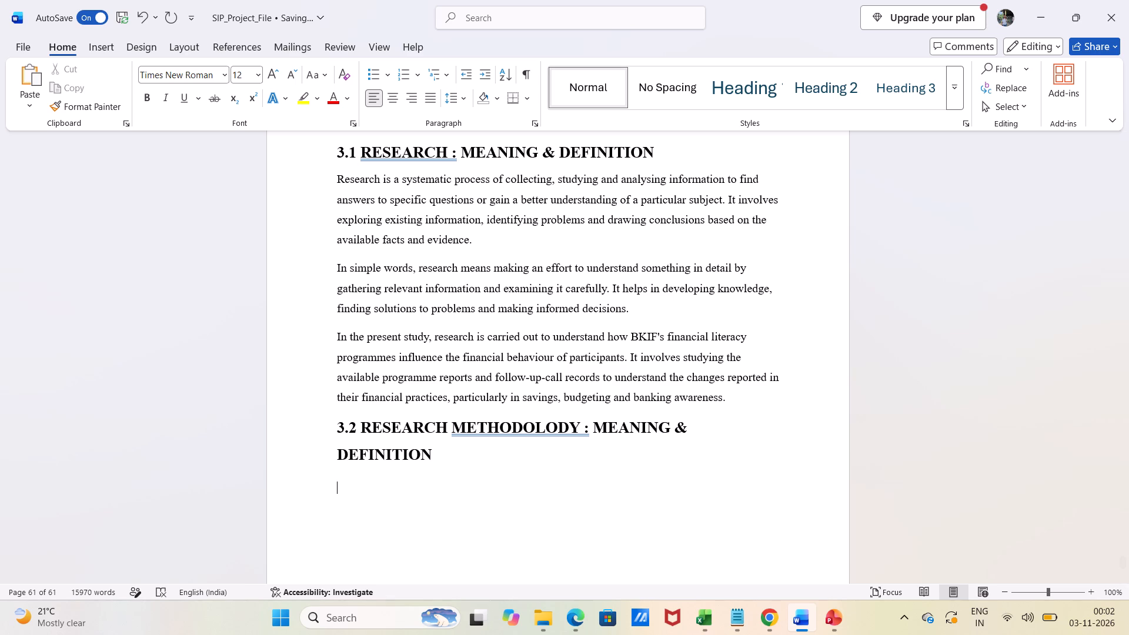
{"action": "left_click", "coordinate": [772, 620]}
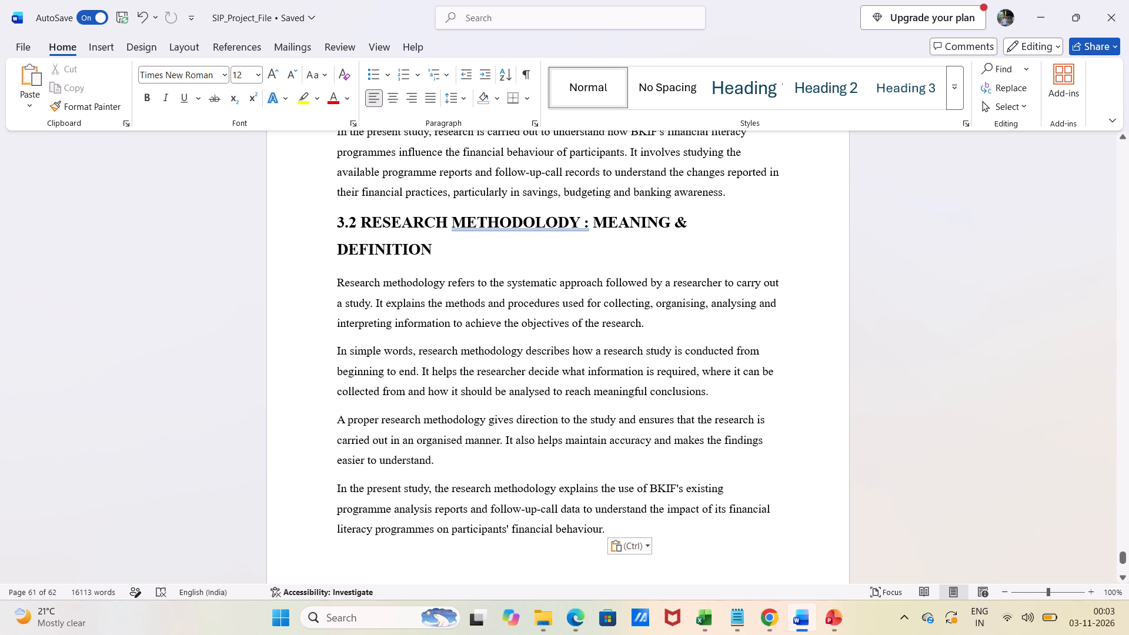
Delete the last pasted paragraph under heading 3.2, the one beginning "In the present study, the research methodology explains".
{"action": "left_click_drag", "start_coordinate": [336, 488], "coordinate": [612, 519]}
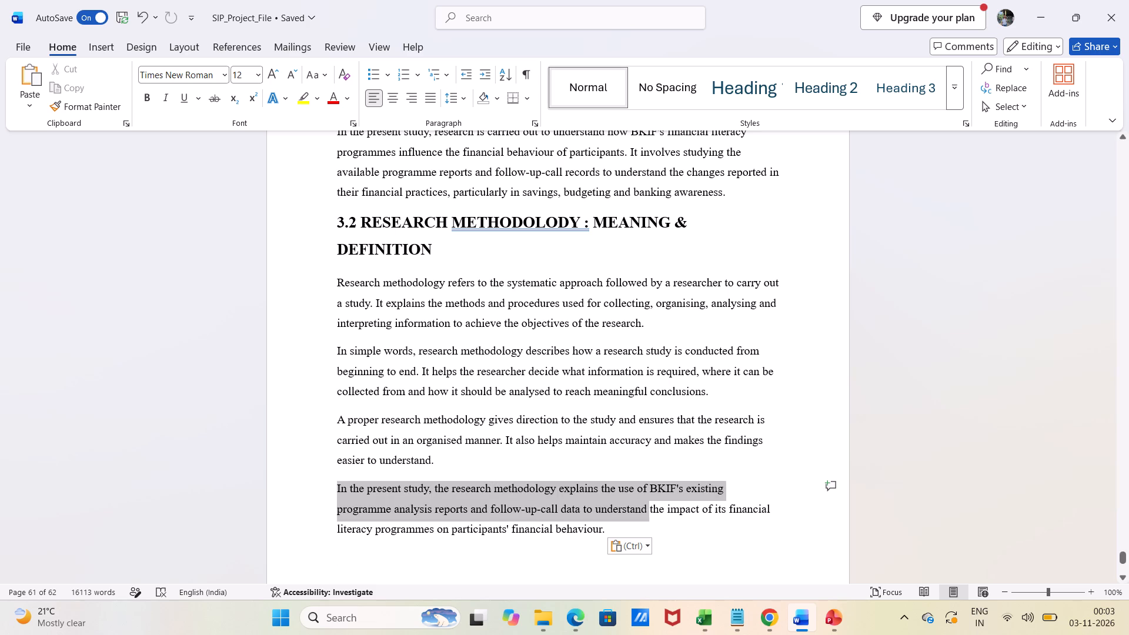
{"action": "left_click_drag", "start_coordinate": [612, 519], "coordinate": [627, 529]}
{"action": "key", "text": "BackSpace"}
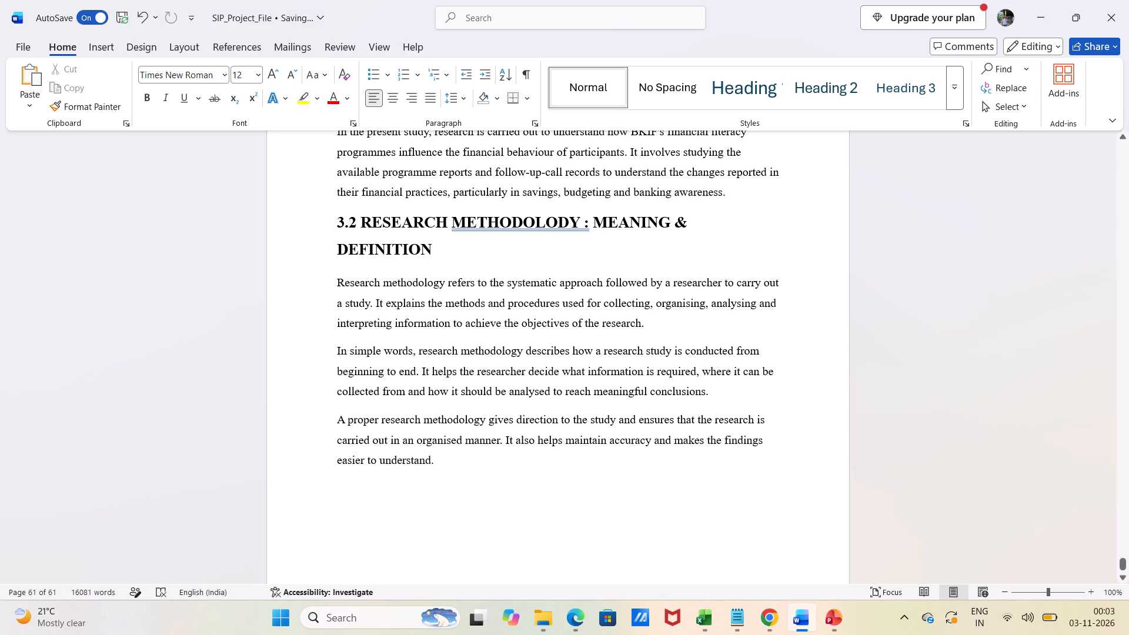
Duplicate the whole 3.2 heading on the line below the section's last paragraph.
{"action": "left_click_drag", "start_coordinate": [336, 223], "coordinate": [434, 246]}
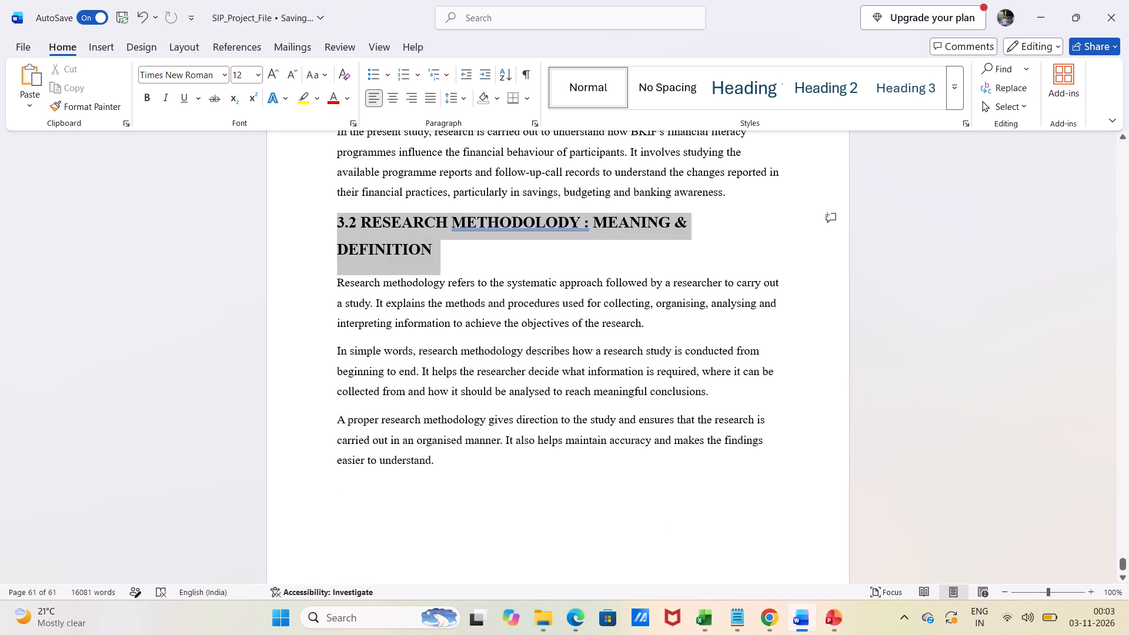
{"action": "left_click_drag", "start_coordinate": [434, 246], "coordinate": [443, 255]}
{"action": "key", "text": "ctrl+c"}
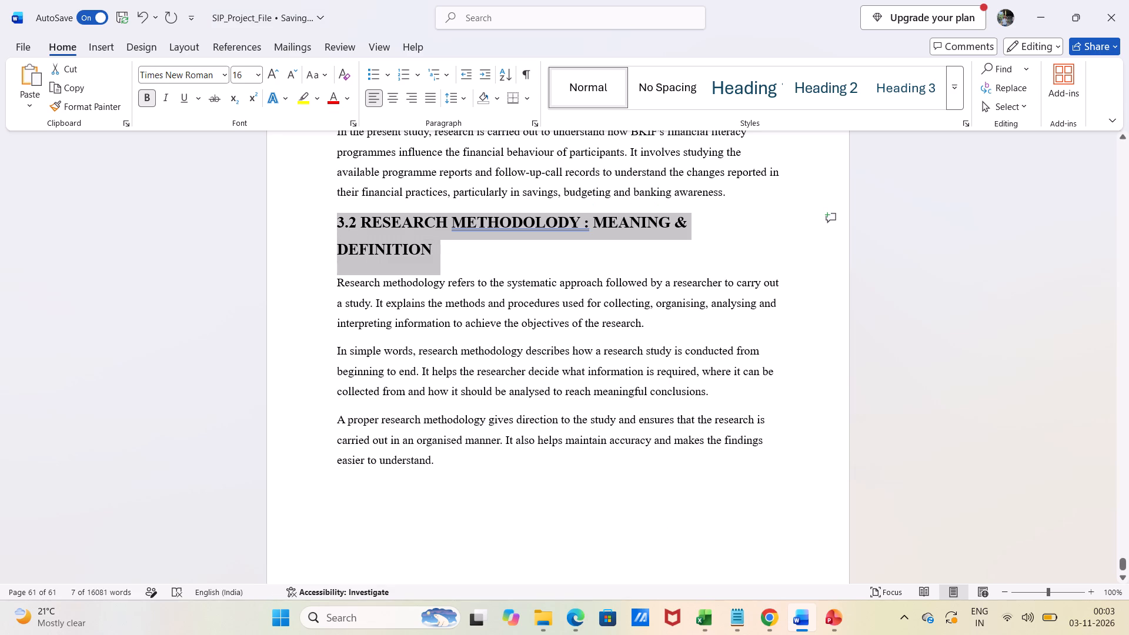
{"action": "left_click", "coordinate": [348, 499]}
{"action": "key", "text": "ctrl+v"}
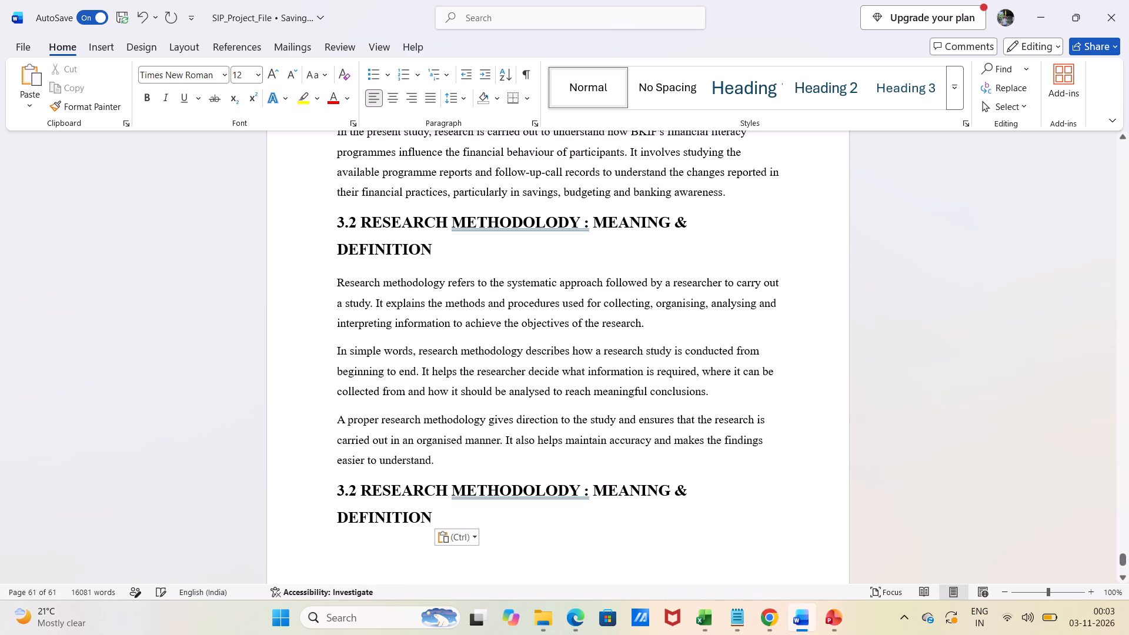
Change the duplicated 3.2 heading to read "3.3 RESEARCH DESIGN".
{"action": "left_click", "coordinate": [358, 489]}
{"action": "key", "text": "BackSpace"}
{"action": "key", "text": "3"}
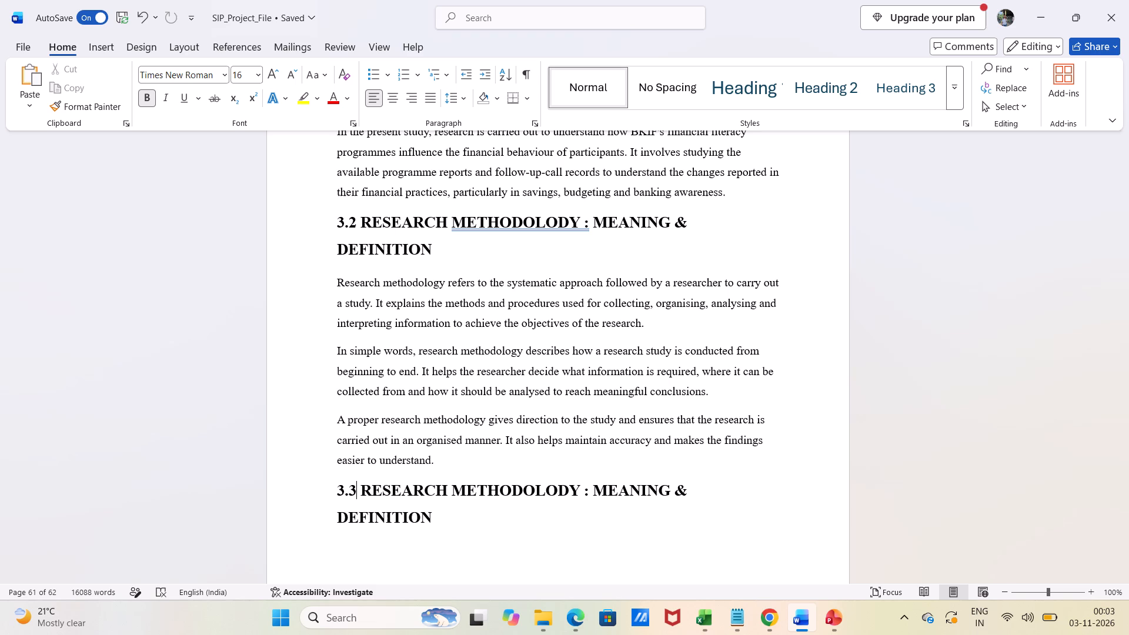
{"action": "left_click", "coordinate": [437, 519]}
{"action": "key", "text": "BackSpace"}
{"action": "key", "text": "BackSpace"}
{"action": "key", "text": "BackSpace"}
{"action": "key", "text": "BackSpace"}
{"action": "key", "text": "BackSpace"}
{"action": "key", "text": "BackSpace"}
{"action": "key", "text": "BackSpace"}
{"action": "key", "text": "BackSpace"}
{"action": "key", "text": "BackSpace"}
{"action": "key", "text": "BackSpace"}
{"action": "key", "text": "BackSpace"}
{"action": "key", "text": "BackSpace"}
{"action": "key", "text": "BackSpace"}
{"action": "key", "text": "BackSpace"}
{"action": "key", "text": "BackSpace"}
{"action": "key", "text": "BackSpace"}
{"action": "key", "text": "BackSpace"}
{"action": "key", "text": "BackSpace"}
{"action": "key", "text": "BackSpace"}
{"action": "key", "text": "BackSpace"}
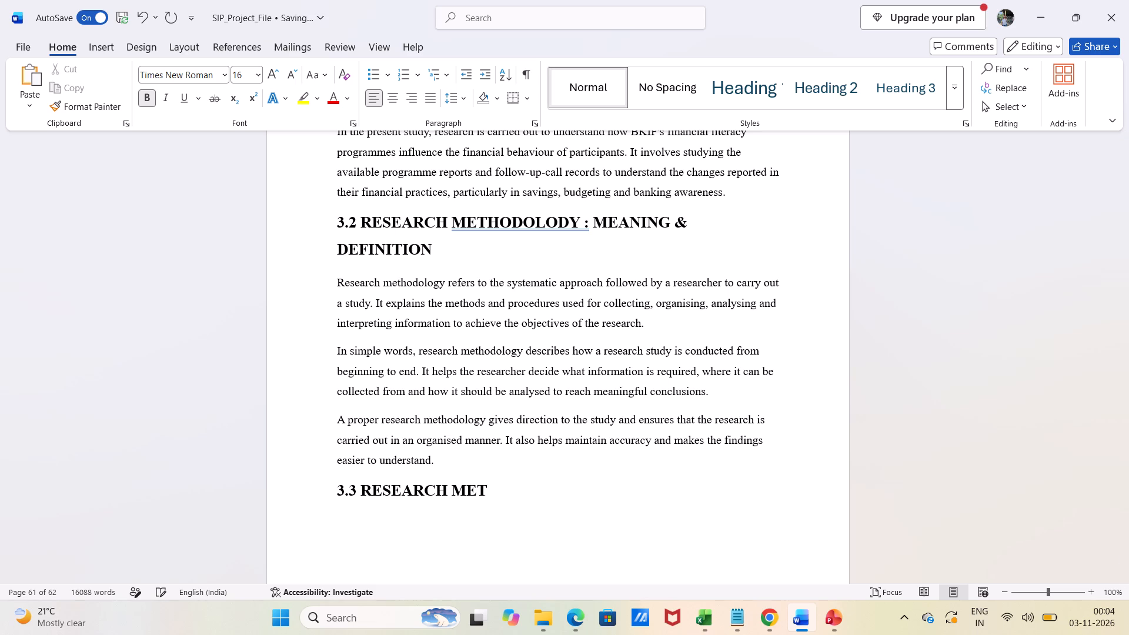
{"action": "key", "text": "BackSpace"}
Start a body-text line below the 3.3 heading, with bold off and font size 12.
{"action": "key", "text": "Return"}
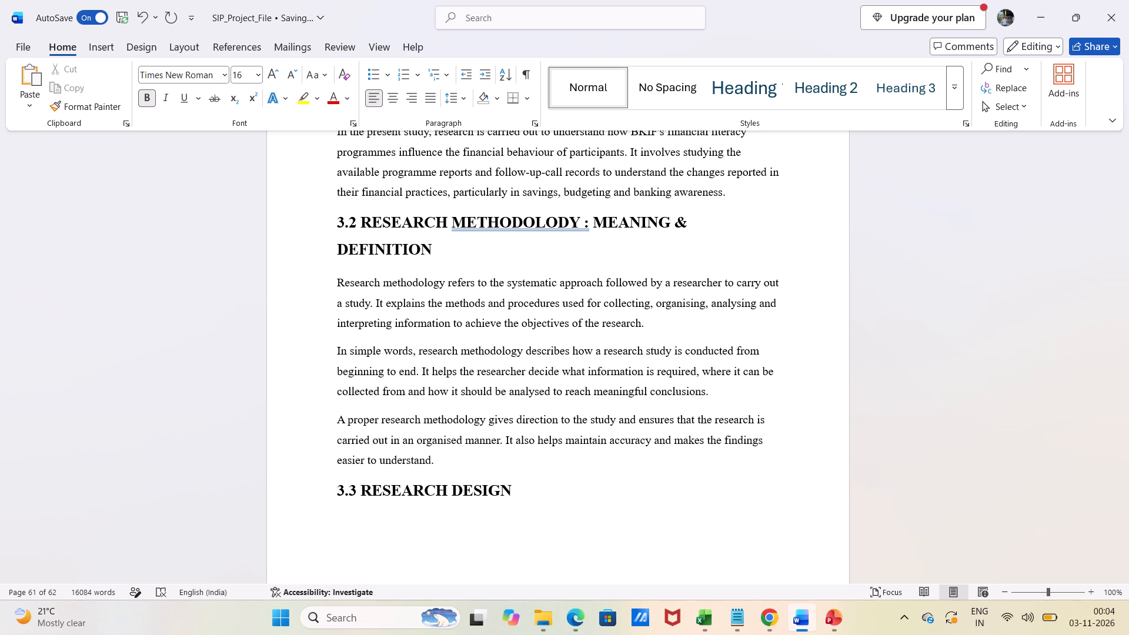
{"action": "left_click", "coordinate": [145, 99]}
{"action": "left_click", "coordinate": [241, 76]}
{"action": "type", "text": "12"}
{"action": "key", "text": "Return"}
{"action": "left_click", "coordinate": [779, 620]}
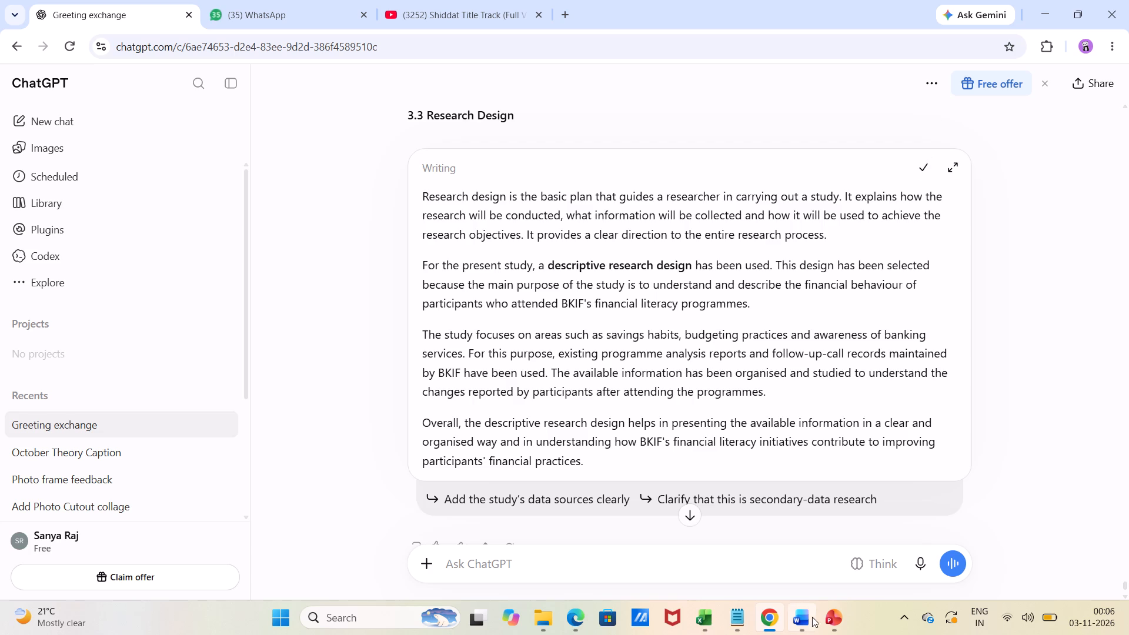
Switch to the SIP_Project_File document in Word and paste the copied text under the 3.3 RESEARCH DESIGN heading.
{"action": "left_click", "coordinate": [808, 620]}
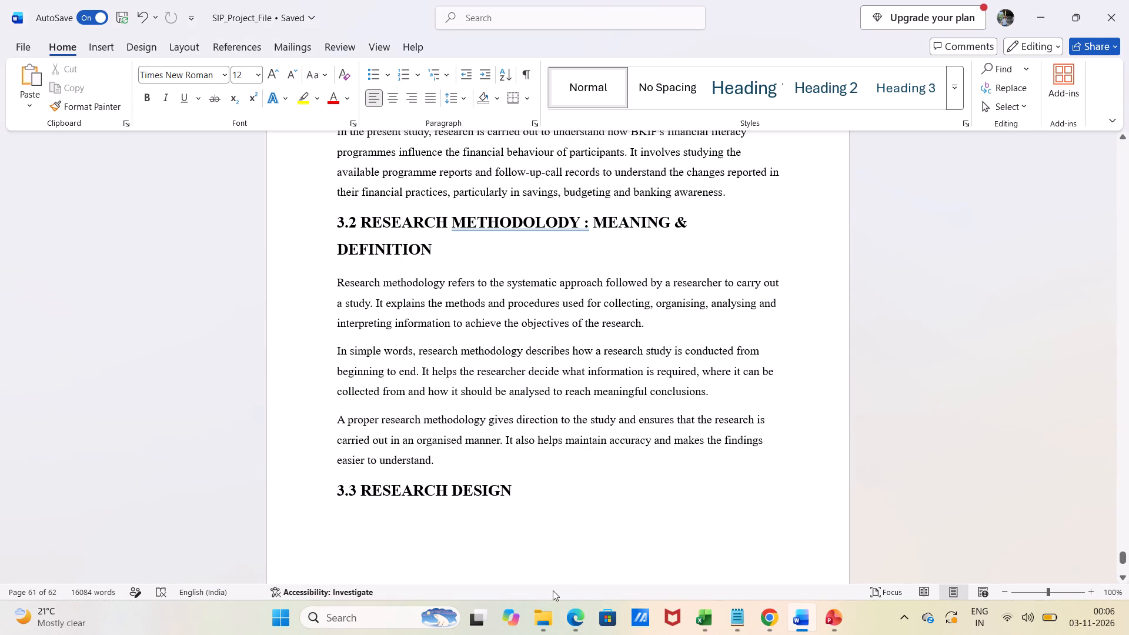
{"action": "key", "text": "ctrl+v"}
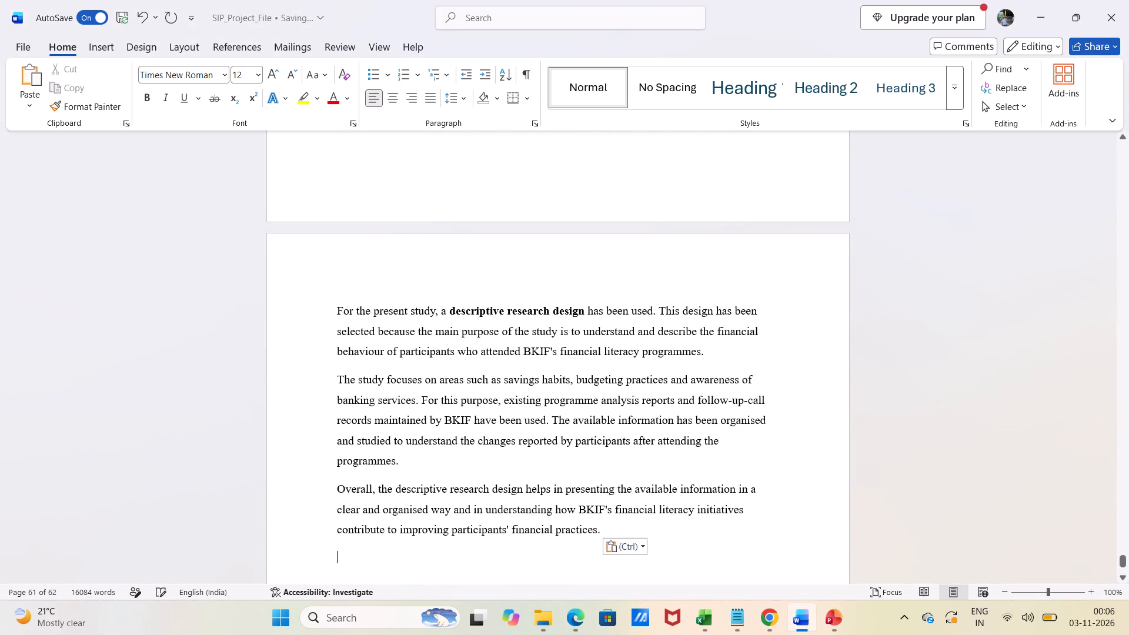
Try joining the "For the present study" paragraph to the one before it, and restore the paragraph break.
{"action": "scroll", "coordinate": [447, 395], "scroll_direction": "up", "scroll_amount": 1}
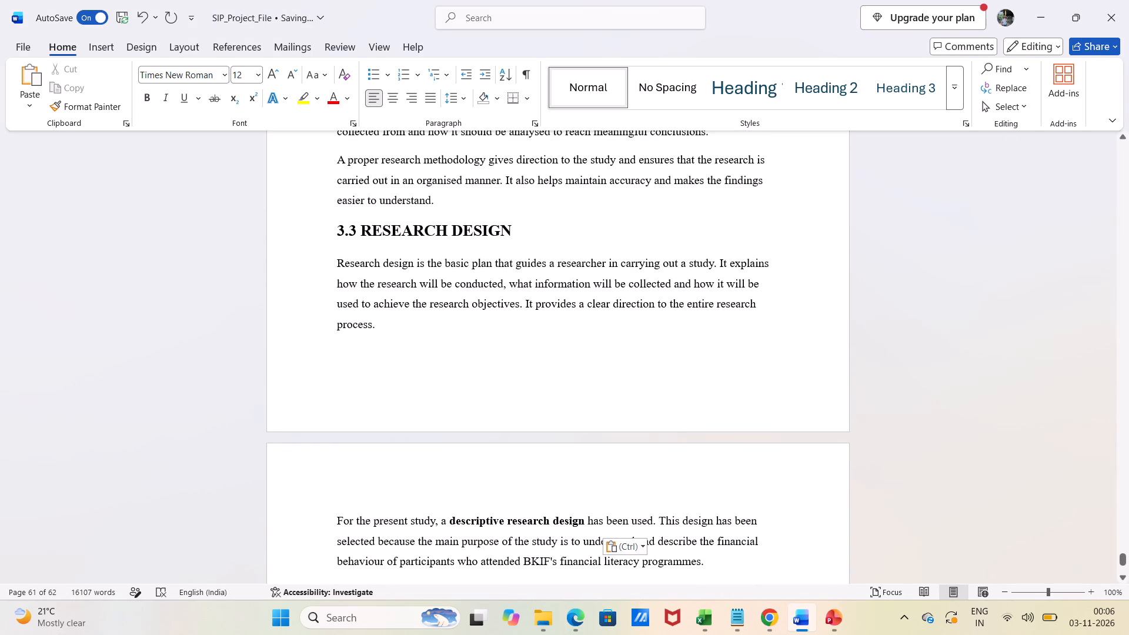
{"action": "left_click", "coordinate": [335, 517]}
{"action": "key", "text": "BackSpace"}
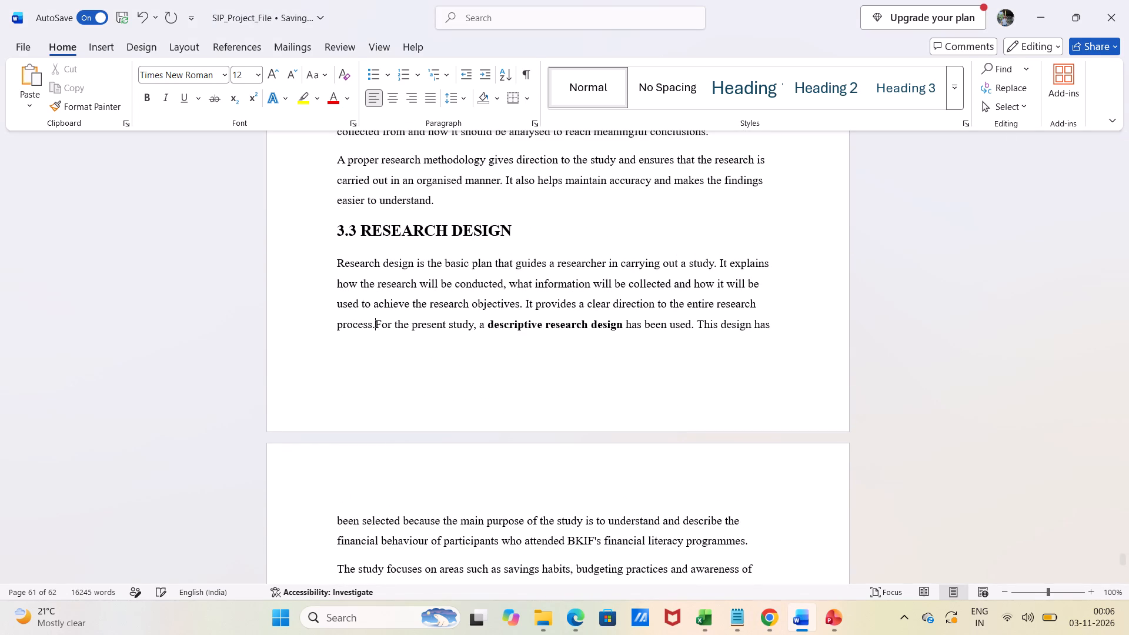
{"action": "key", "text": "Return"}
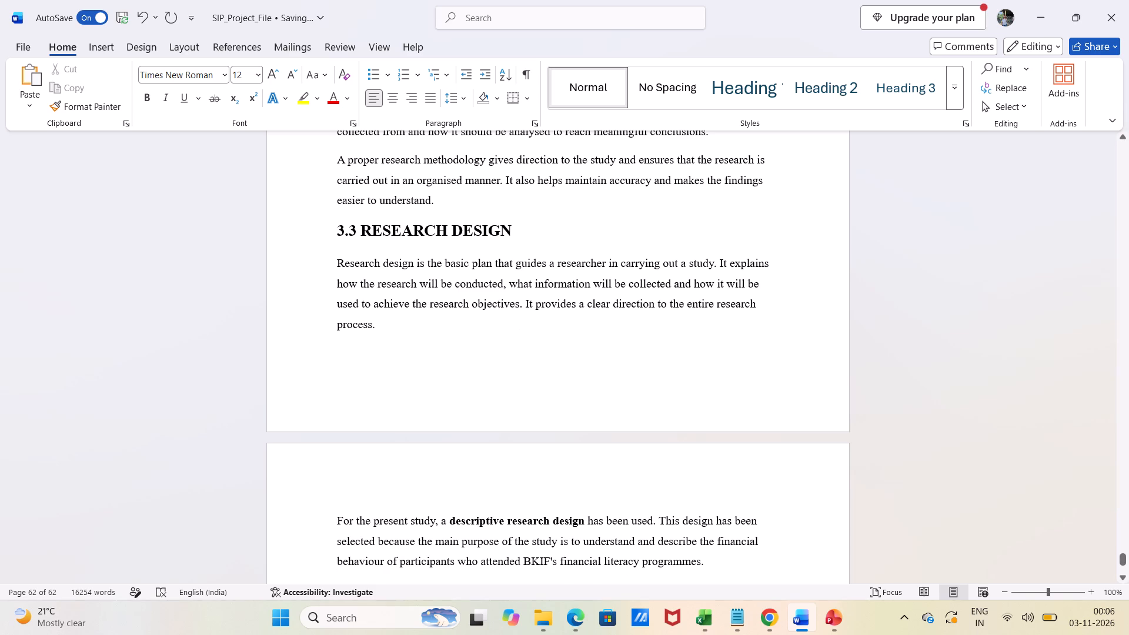
Change "For the present study" to "For this present study" in the second paragraph of section 3.3.
{"action": "left_click", "coordinate": [369, 522]}
{"action": "key", "text": "BackSpace"}
{"action": "type", "text": "is"}
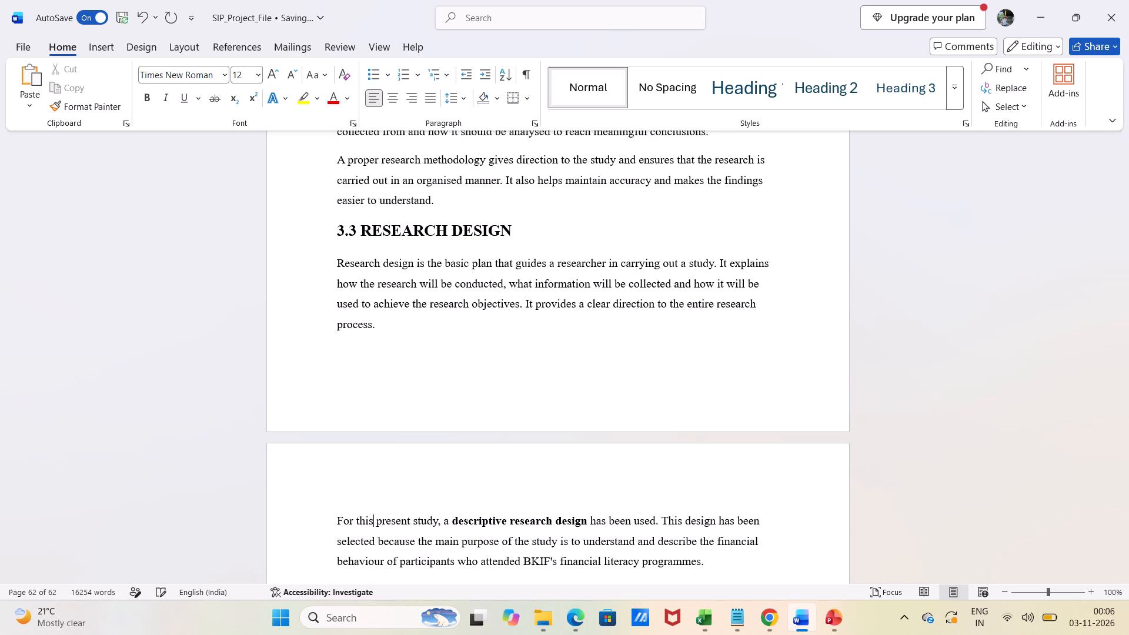
Read through section 3.3 and place a copy of its "3.3 RESEARCH DESIGN" heading on a new line after the section's last paragraph.
{"action": "scroll", "coordinate": [463, 496], "scroll_direction": "down", "scroll_amount": 1}
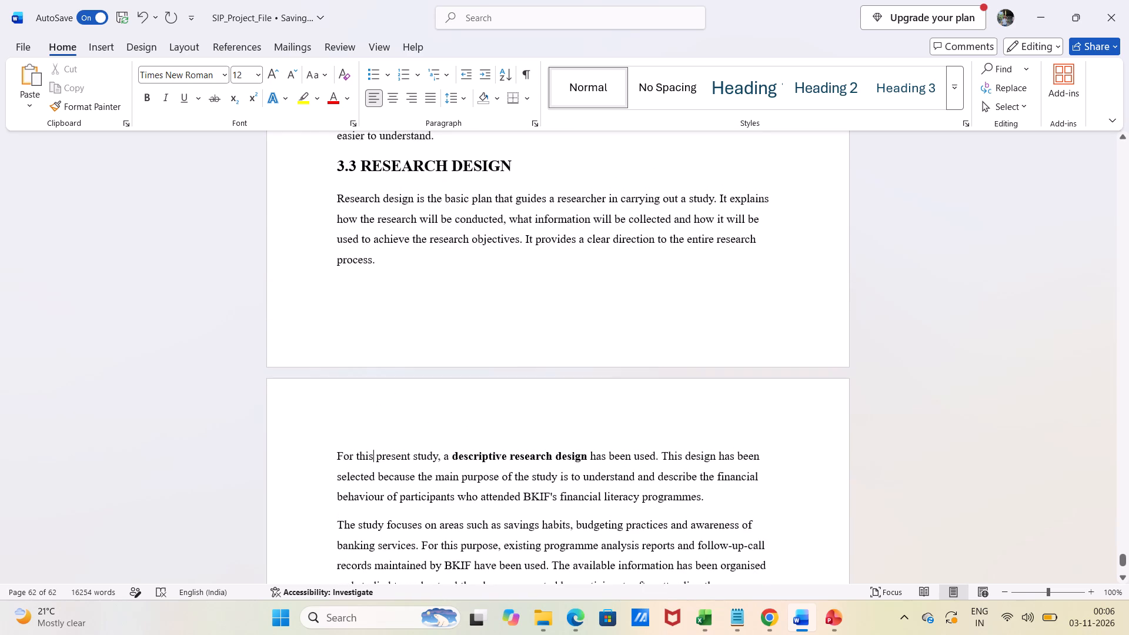
{"action": "scroll", "coordinate": [463, 496], "scroll_direction": "down", "scroll_amount": 2}
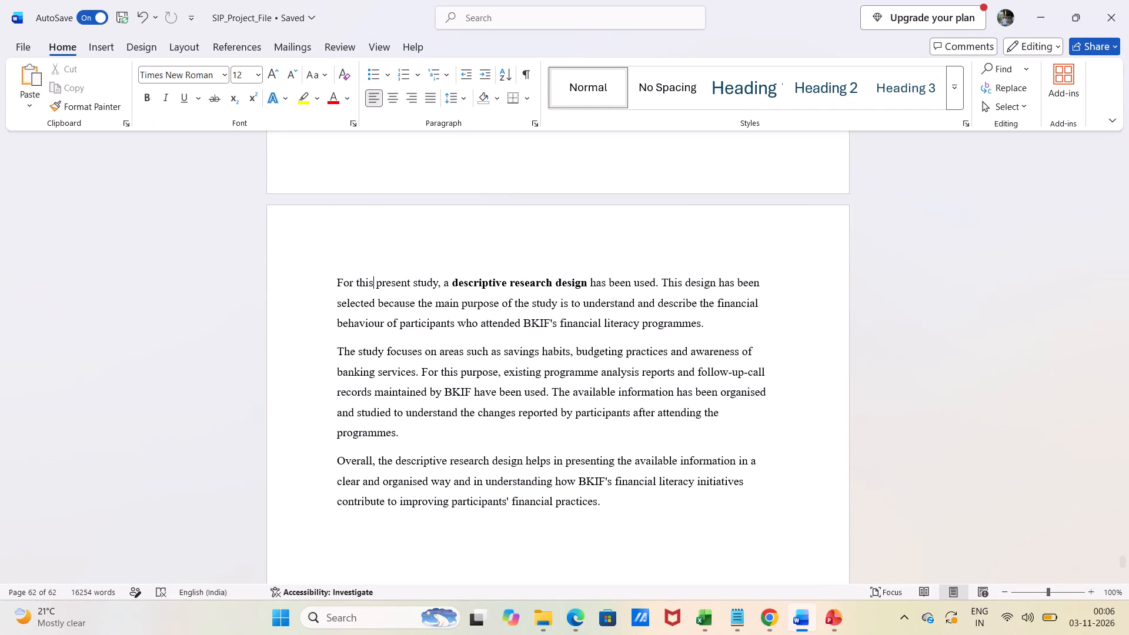
{"action": "scroll", "coordinate": [535, 510], "scroll_direction": "down", "scroll_amount": 1}
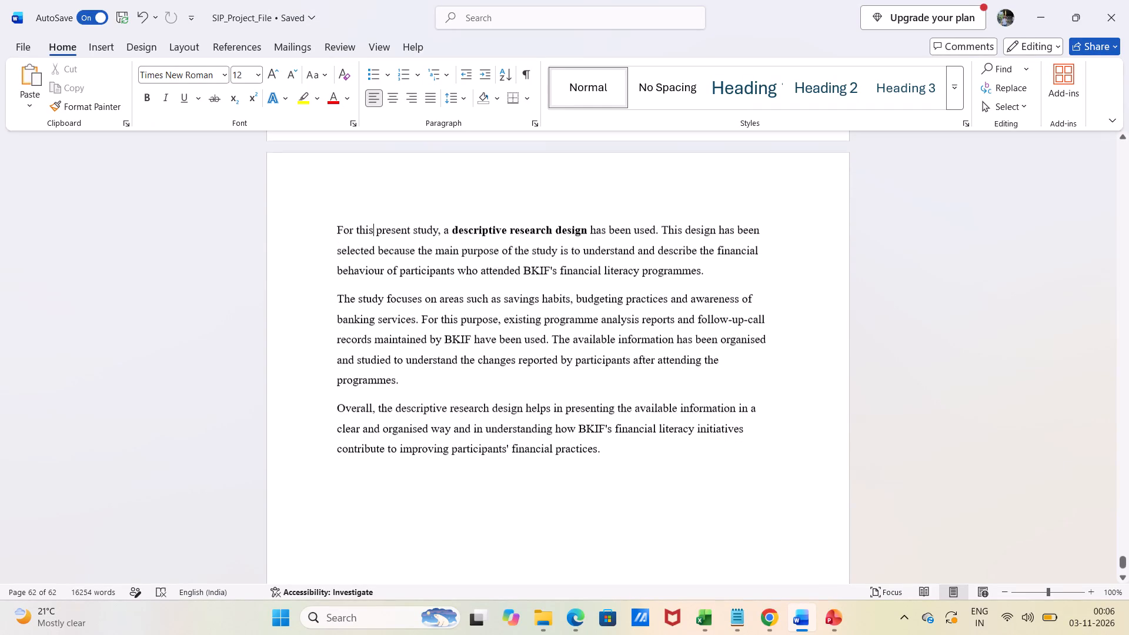
{"action": "scroll", "coordinate": [535, 510], "scroll_direction": "down", "scroll_amount": 1}
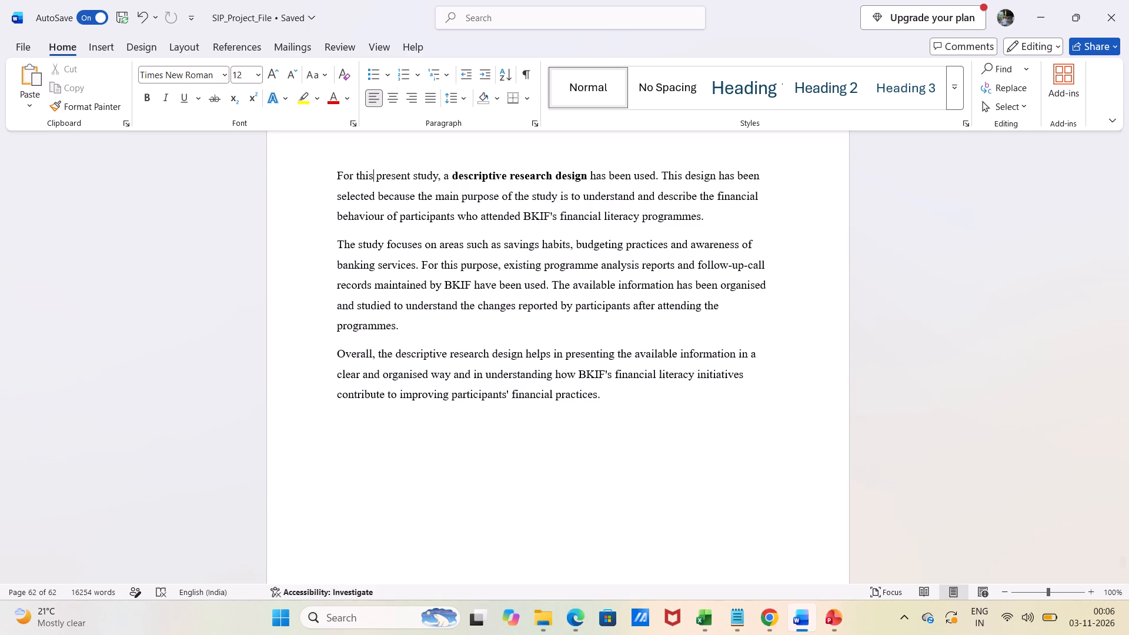
{"action": "scroll", "coordinate": [506, 480], "scroll_direction": "down", "scroll_amount": 1}
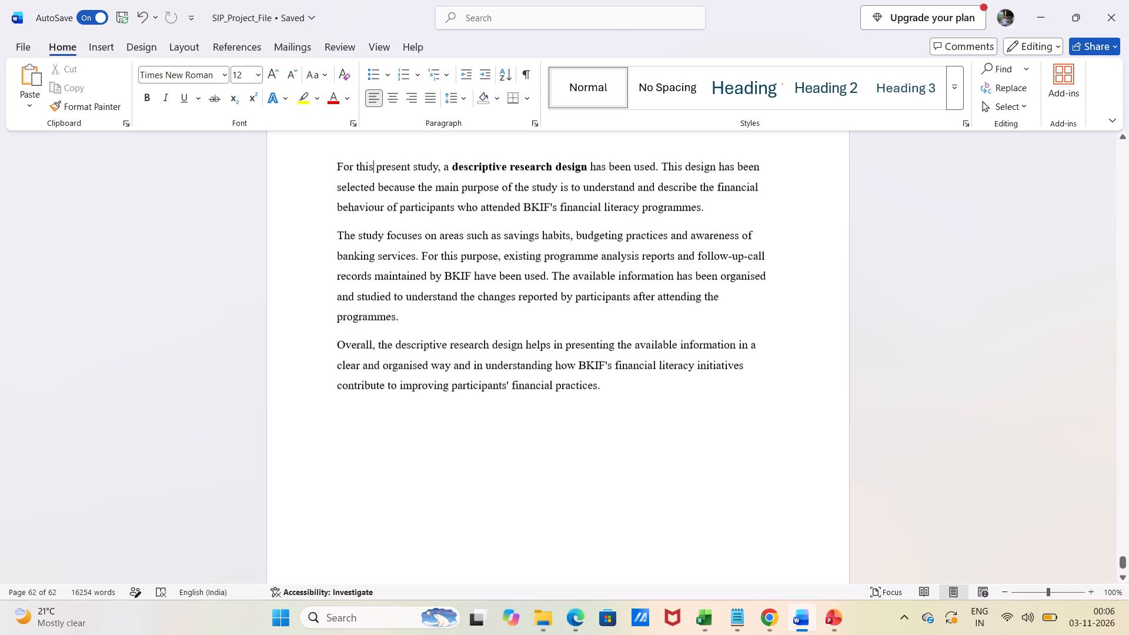
{"action": "scroll", "coordinate": [506, 480], "scroll_direction": "down", "scroll_amount": 1}
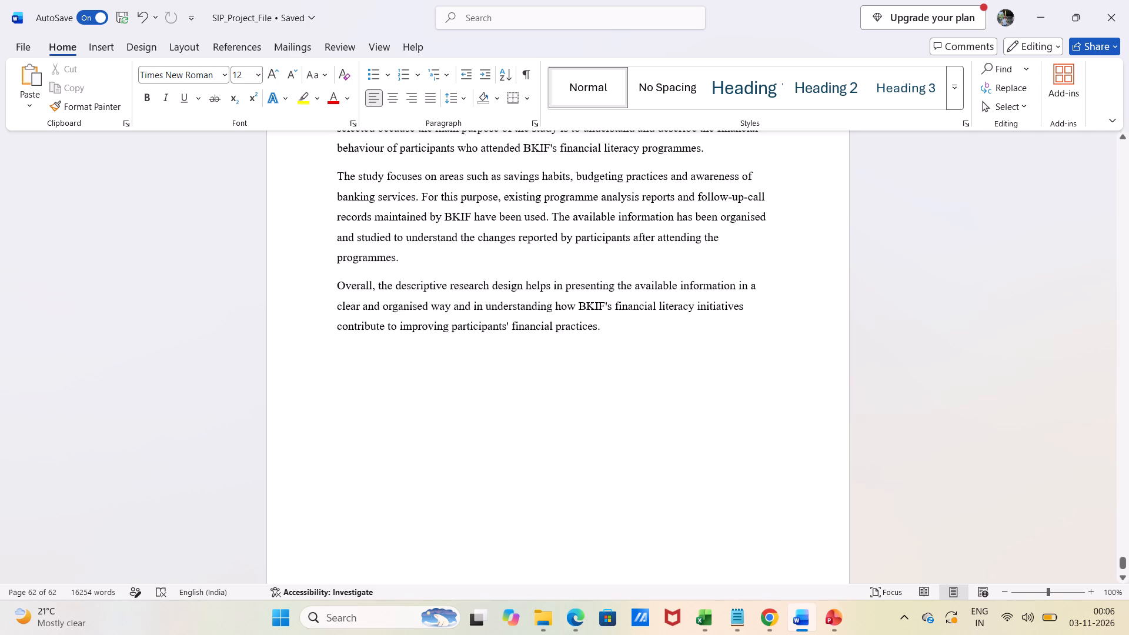
{"action": "left_click", "coordinate": [614, 327]}
{"action": "scroll", "coordinate": [478, 322], "scroll_direction": "up", "scroll_amount": 2}
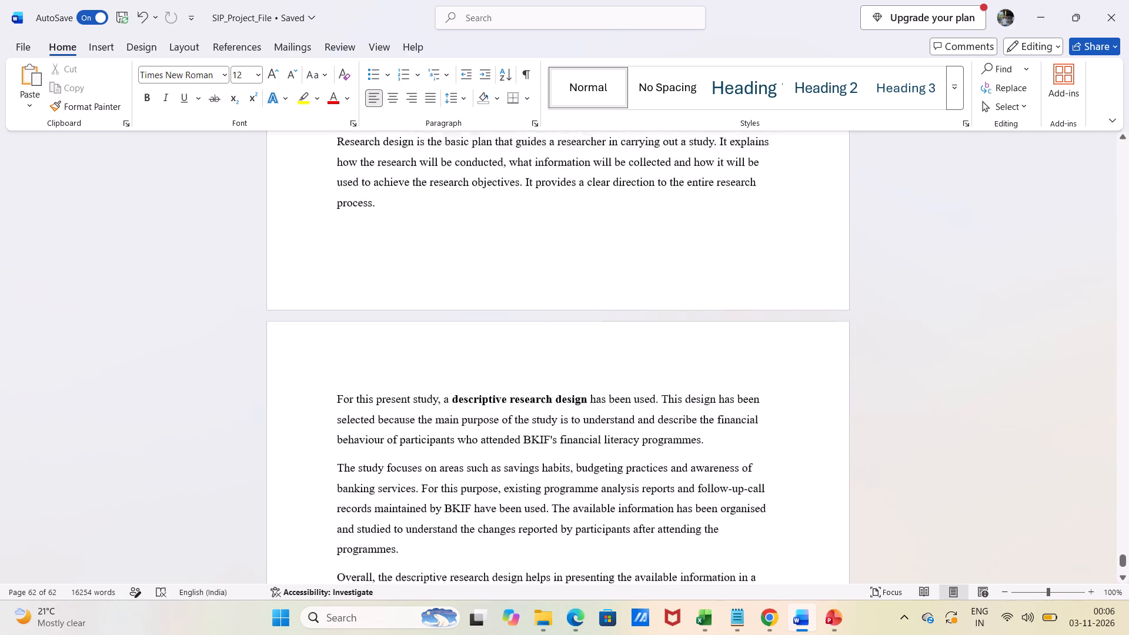
{"action": "scroll", "coordinate": [478, 322], "scroll_direction": "up", "scroll_amount": 2}
{"action": "scroll", "coordinate": [478, 322], "scroll_direction": "down", "scroll_amount": 1}
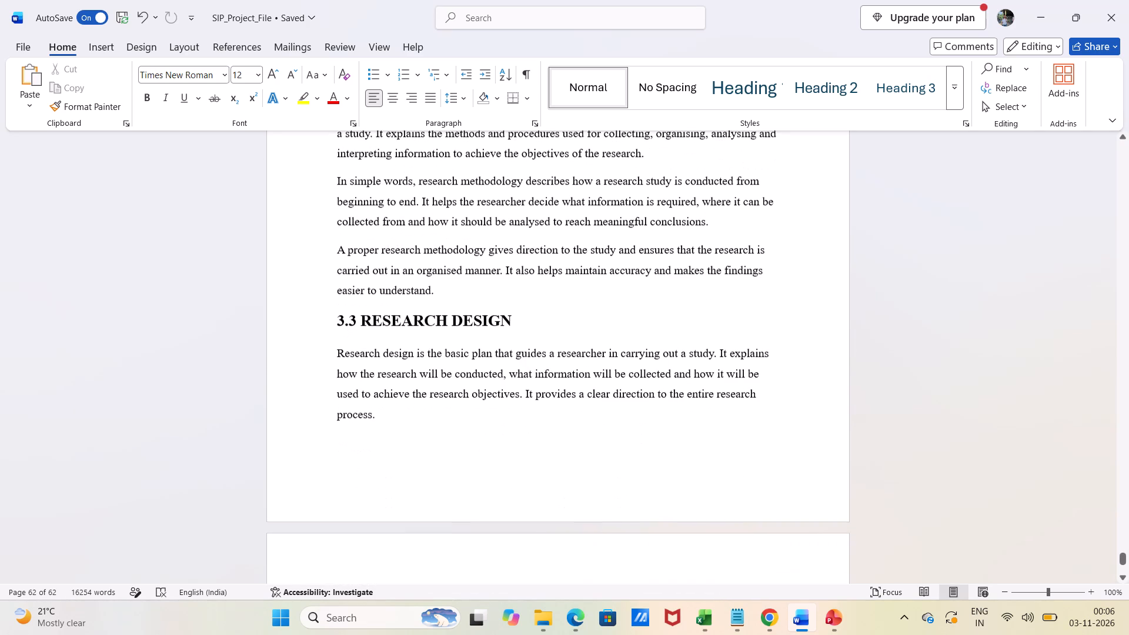
{"action": "left_click_drag", "start_coordinate": [335, 317], "coordinate": [526, 323]}
{"action": "key", "text": "ctrl+c"}
{"action": "scroll", "coordinate": [480, 423], "scroll_direction": "down", "scroll_amount": 3}
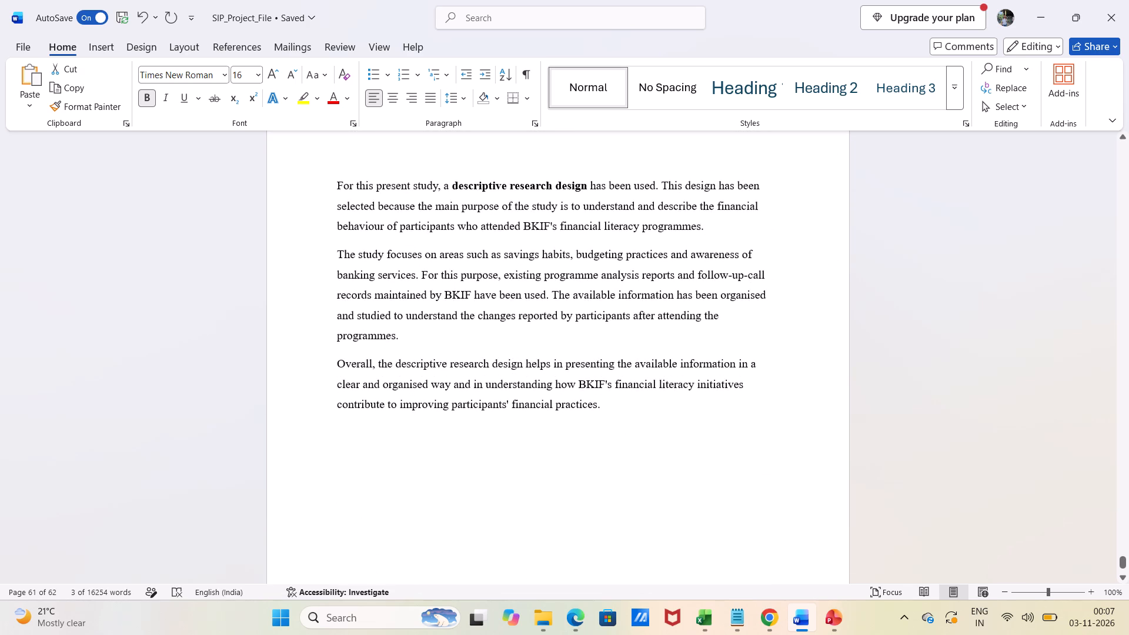
{"action": "left_click", "coordinate": [607, 402]}
{"action": "key", "text": "Return"}
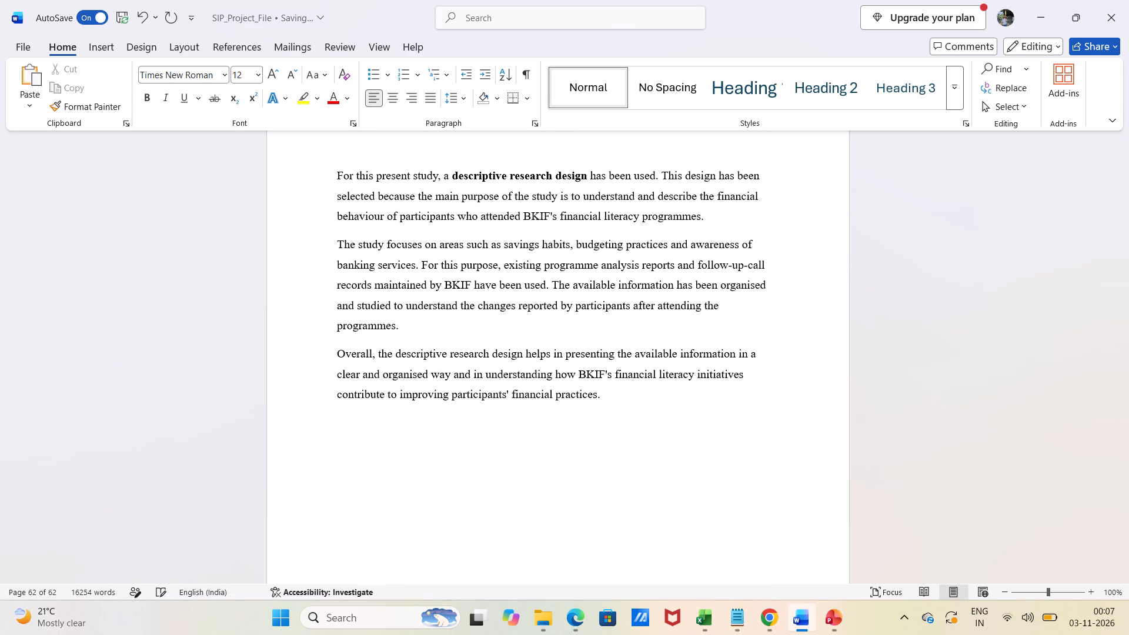
{"action": "key", "text": "ctrl+v"}
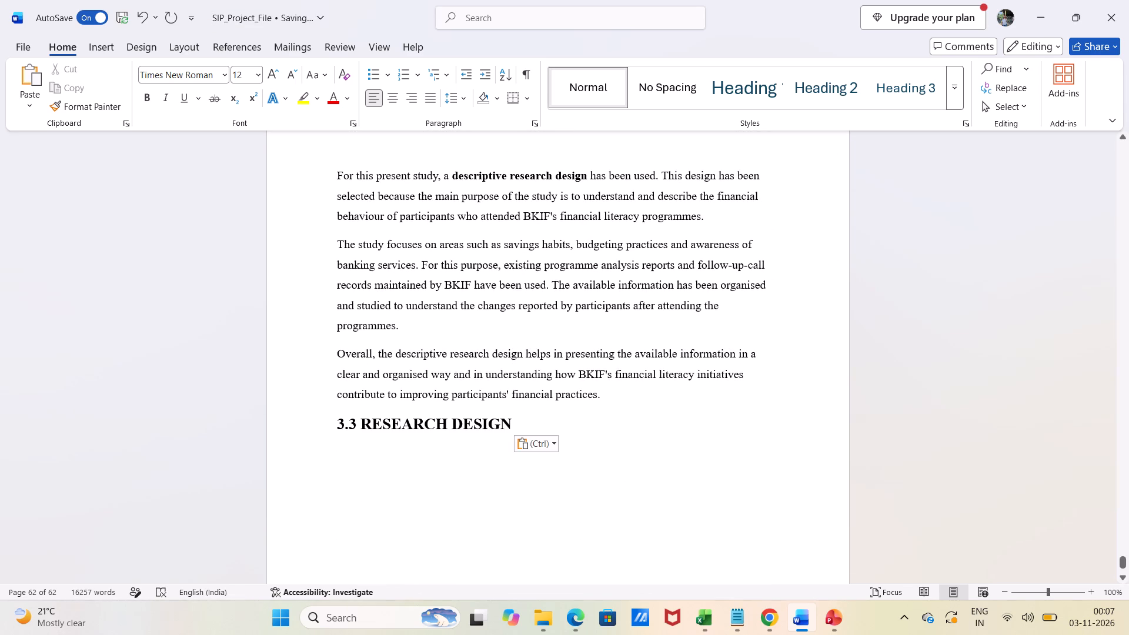
Change the copied heading at the end of the document to "3.4 DATA COLLECTION DESIGN".
{"action": "left_click", "coordinate": [355, 425]}
{"action": "key", "text": "BackSpace"}
{"action": "key", "text": "4"}
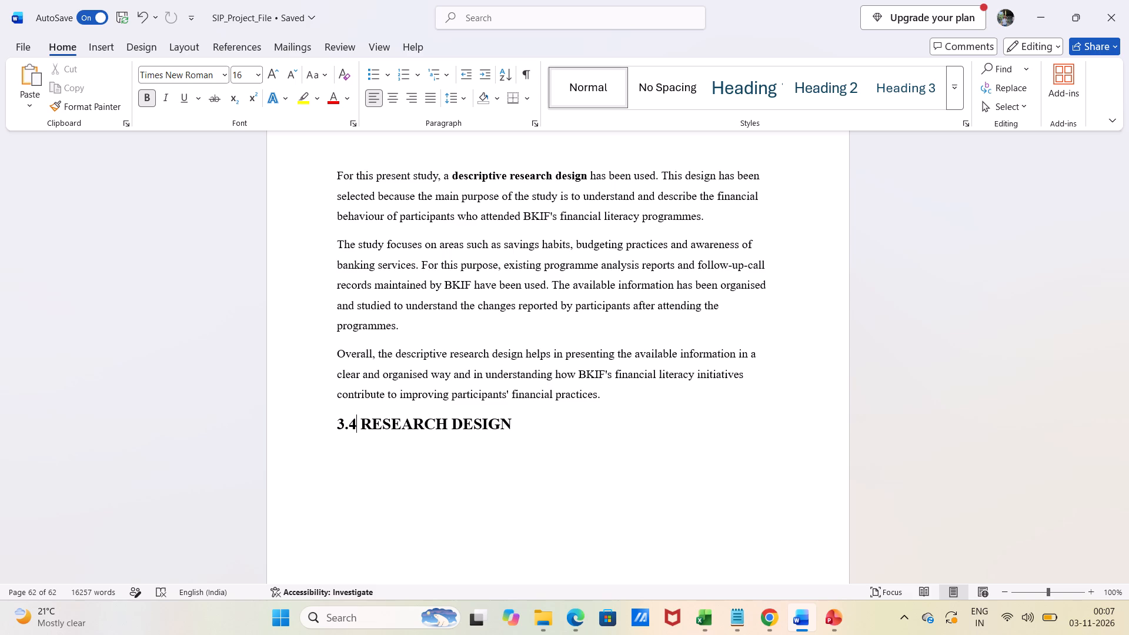
{"action": "key", "text": "Right"}
{"action": "key", "text": "Right"}
{"action": "key", "text": "Right"}
{"action": "key", "text": "Right"}
{"action": "key", "text": "Right"}
{"action": "key", "text": "Right"}
{"action": "key", "text": "Right"}
{"action": "key", "text": "Right"}
{"action": "key", "text": "Right"}
{"action": "key", "text": "BackSpace"}
{"action": "key", "text": "BackSpace"}
{"action": "key", "text": "BackSpace"}
{"action": "key", "text": "BackSpace"}
{"action": "key", "text": "BackSpace"}
{"action": "key", "text": "BackSpace"}
{"action": "key", "text": "BackSpace"}
{"action": "key", "text": "BackSpace"}
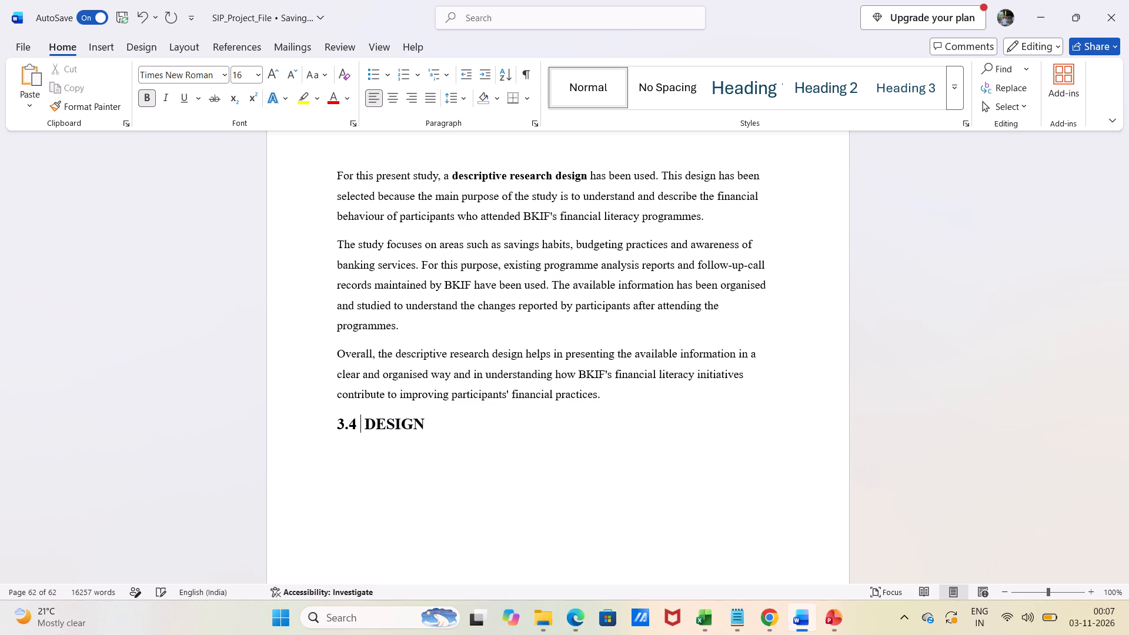
{"action": "type", "text": "DAA"}
{"action": "key", "text": "BackSpace"}
{"action": "type", "text": "TA COLLECTION"}
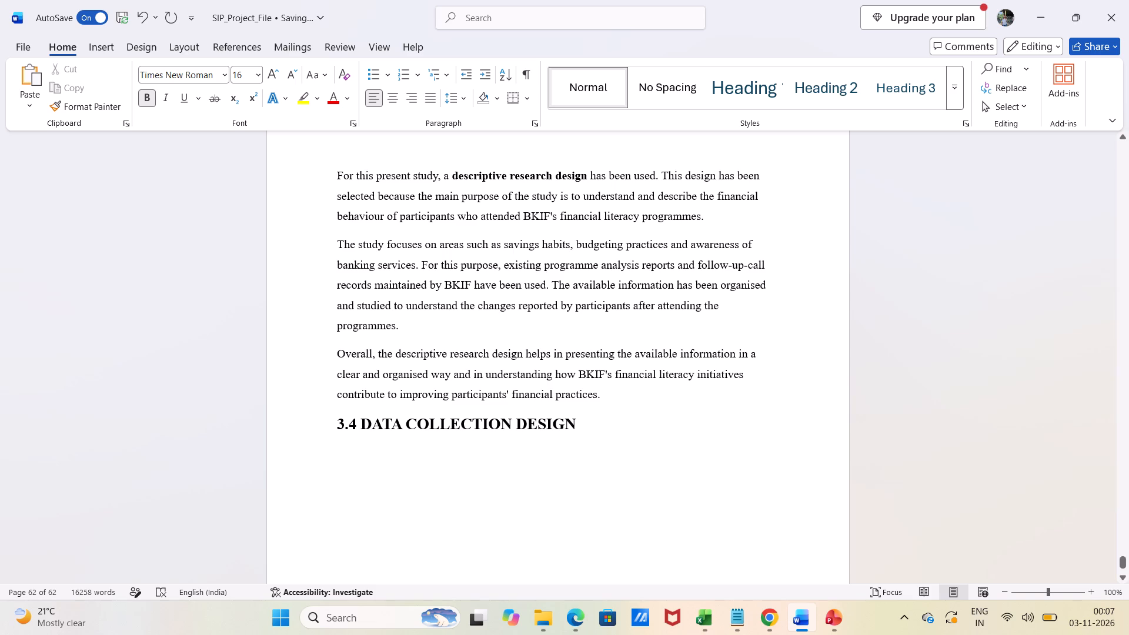
Add the subheading "3.4.1 Sources of Data Collection" below the 3.4 heading in bold italic, size 14.
{"action": "left_click", "coordinate": [596, 429]}
{"action": "key", "text": "Return"}
{"action": "left_click", "coordinate": [163, 97]}
{"action": "left_click", "coordinate": [238, 70]}
{"action": "type", "text": "14"}
{"action": "key", "text": "Return"}
{"action": "type", "text": "3.4.1"}
{"action": "key", "text": "space"}
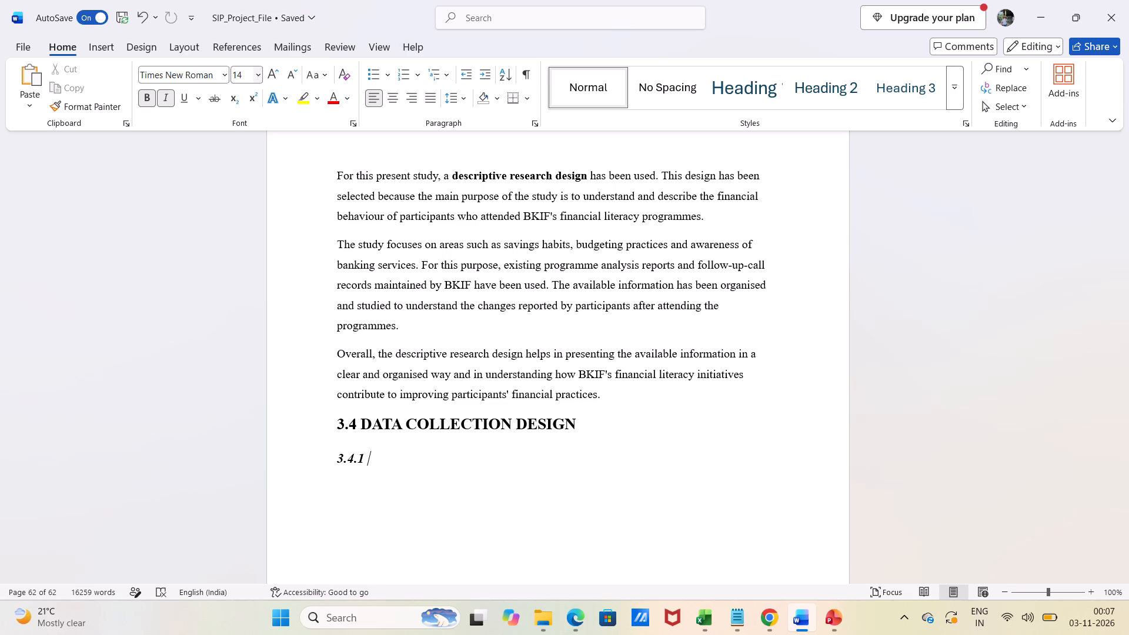
{"action": "key", "text": "s"}
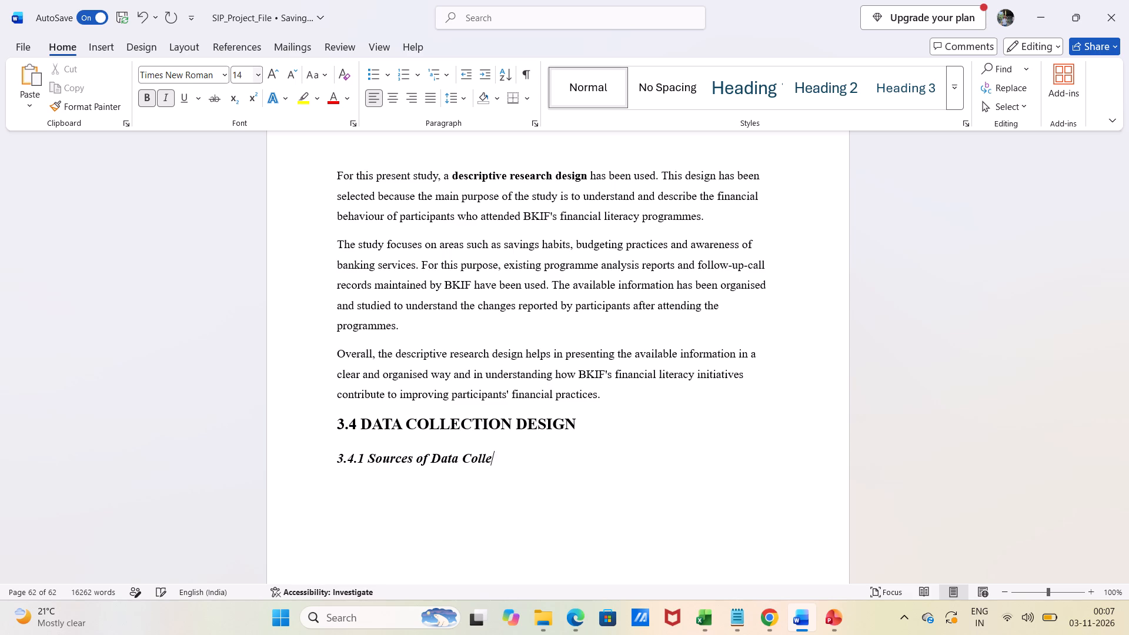
Start a new line below the 3.4.1 subheading with bold and italic off and font size 12.
{"action": "key", "text": "Return"}
{"action": "left_click", "coordinate": [150, 96]}
{"action": "left_click", "coordinate": [162, 99]}
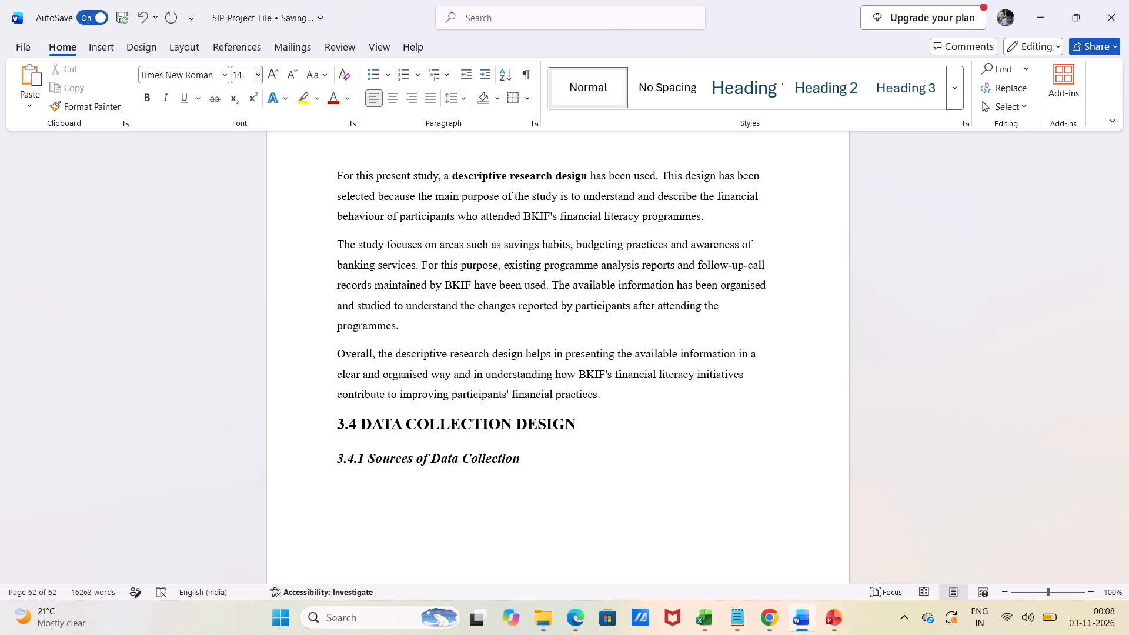
{"action": "left_click", "coordinate": [238, 78]}
{"action": "type", "text": "12"}
{"action": "key", "text": "Return"}
Switch to the internship presentation in PowerPoint, check the Data Collection and Sample slide, and return to the Word report.
{"action": "left_click", "coordinate": [829, 613]}
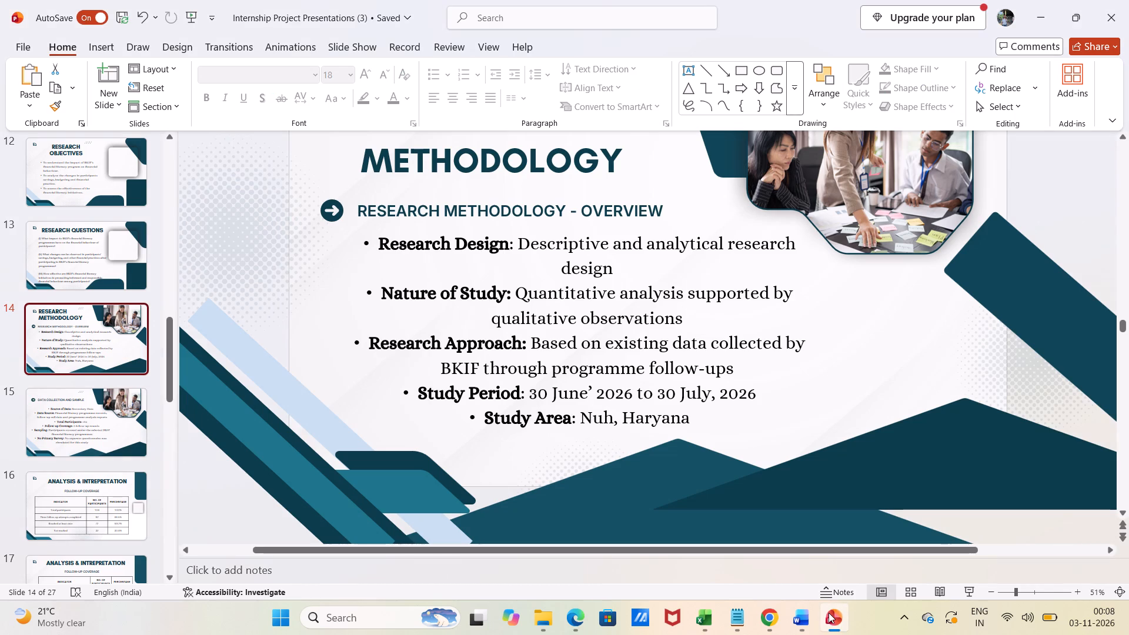
{"action": "key", "text": "Down"}
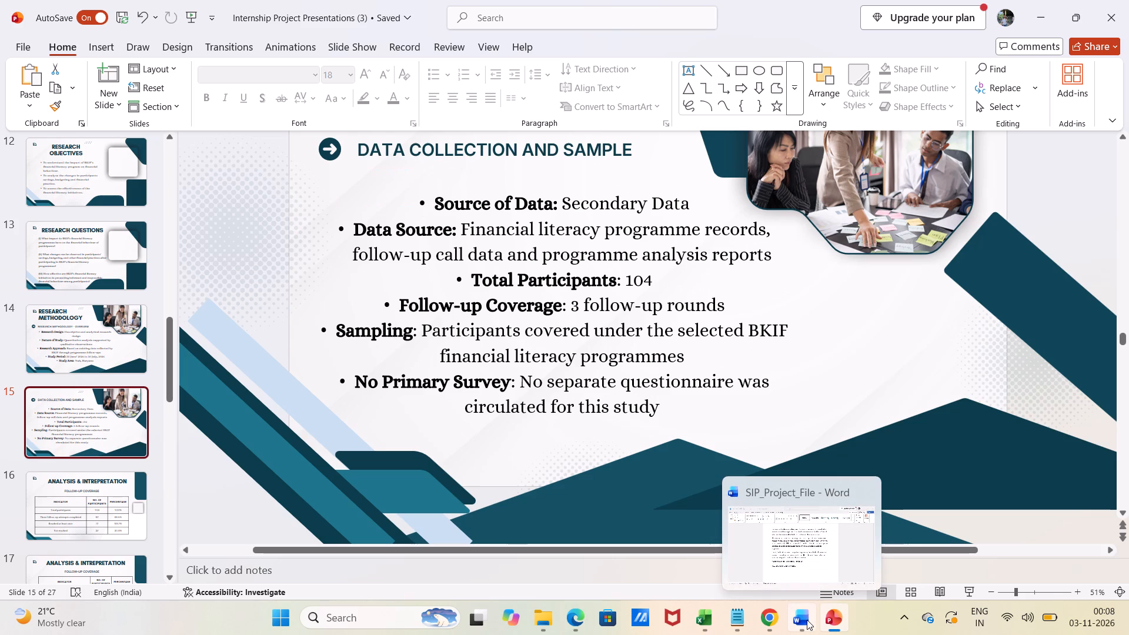
{"action": "left_click", "coordinate": [807, 620]}
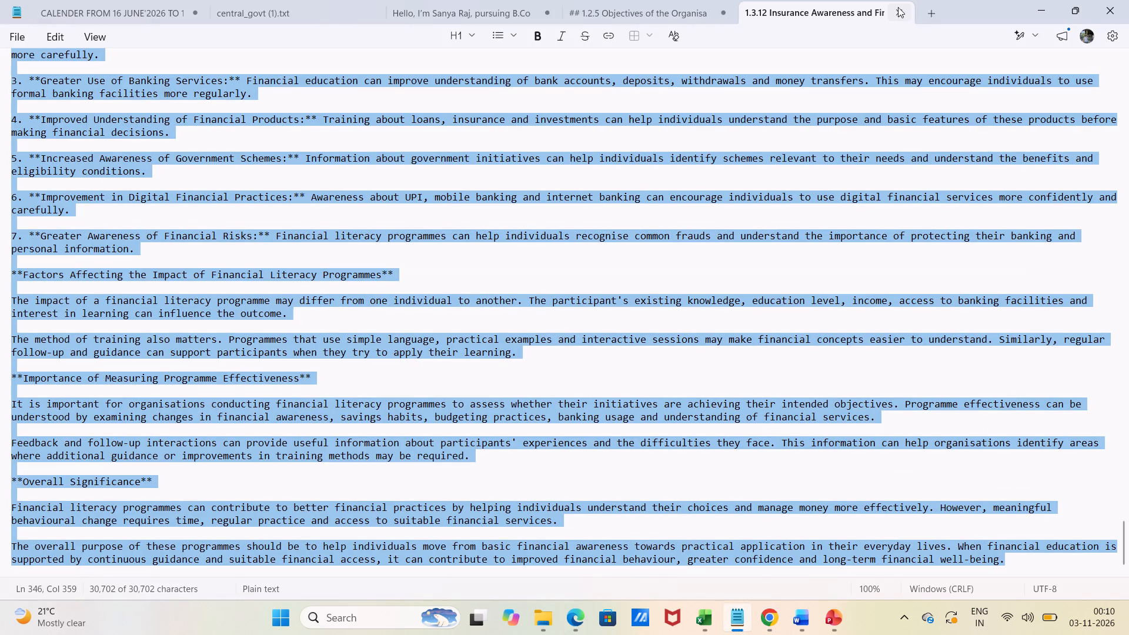
{"action": "left_click", "coordinate": [898, 14]}
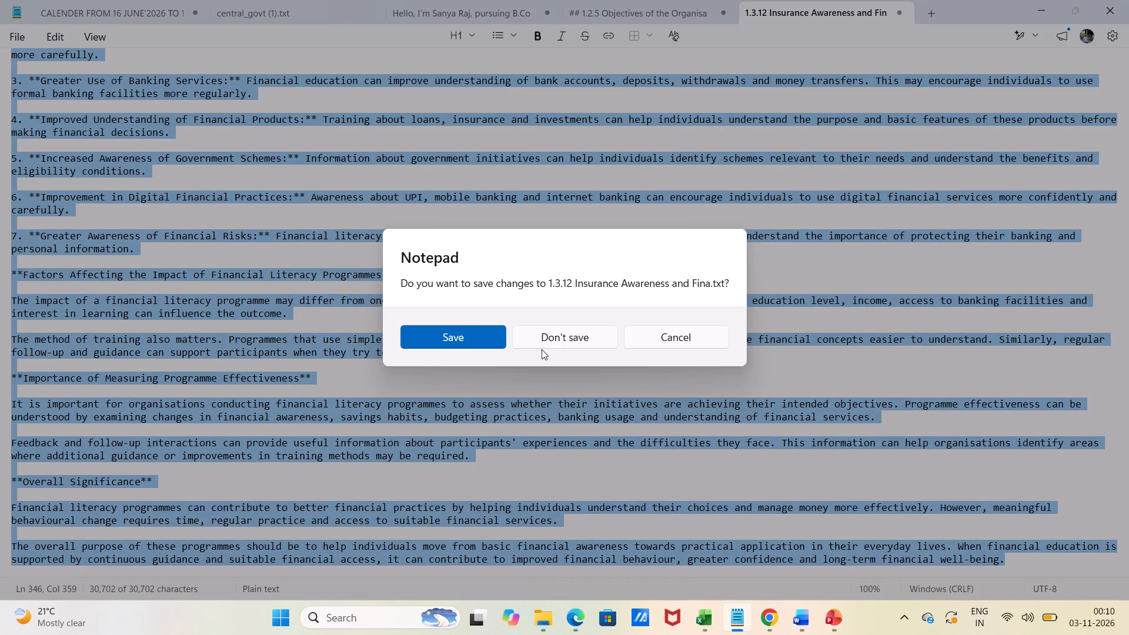
{"action": "left_click", "coordinate": [549, 339]}
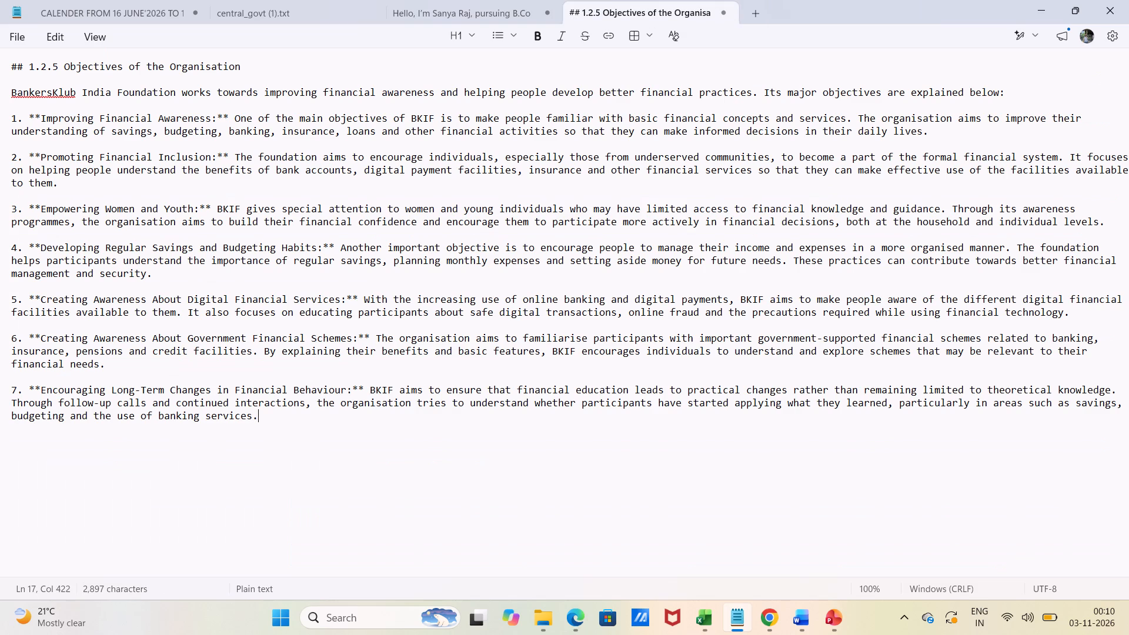
{"action": "left_click", "coordinate": [765, 8]}
{"action": "key", "text": "ctrl+v"}
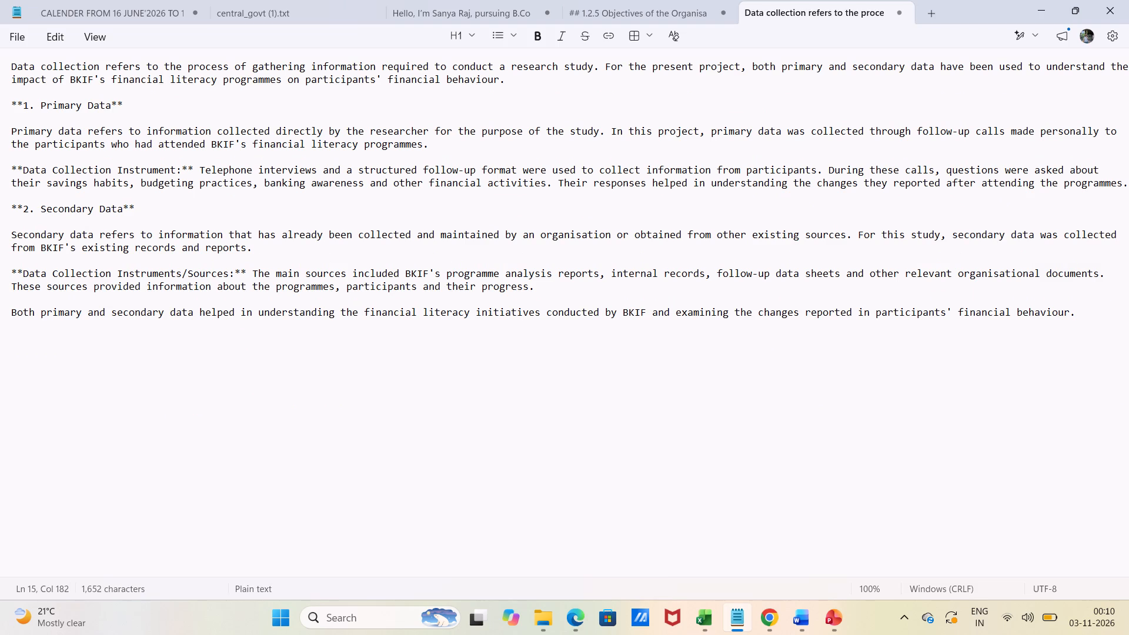
Copy the draft's opening paragraph into the Word report below the 3.4 DATA COLLECTION DESIGN heading, non-bold at size 12, without a trailing blank line.
{"action": "left_click_drag", "start_coordinate": [12, 63], "coordinate": [469, 93]}
{"action": "key", "text": "ctrl+c"}
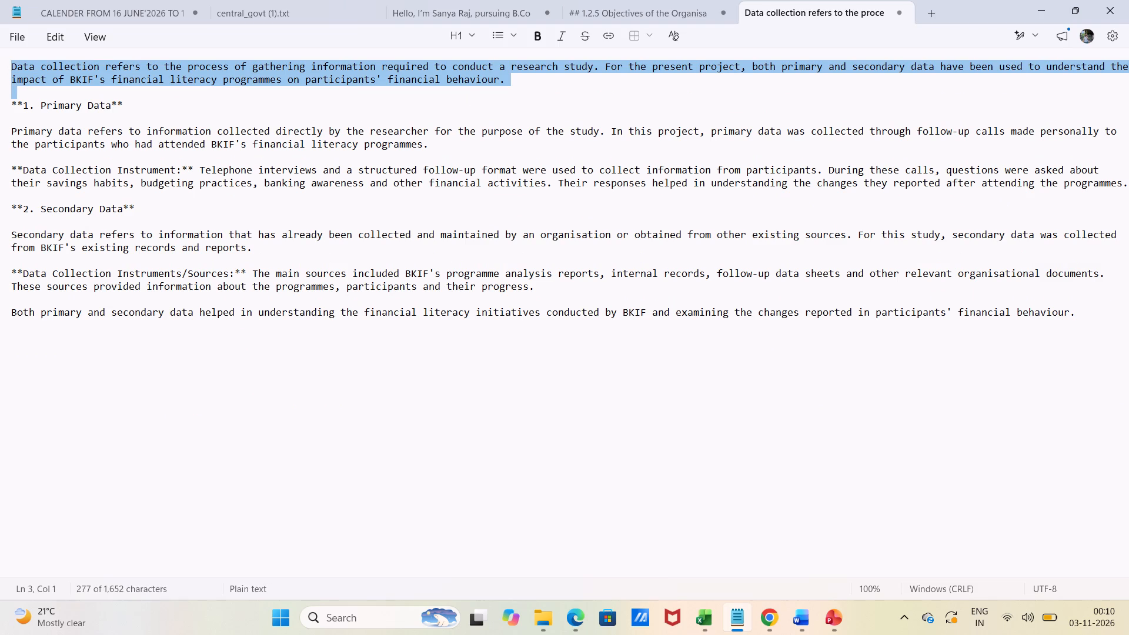
{"action": "left_click", "coordinate": [794, 620]}
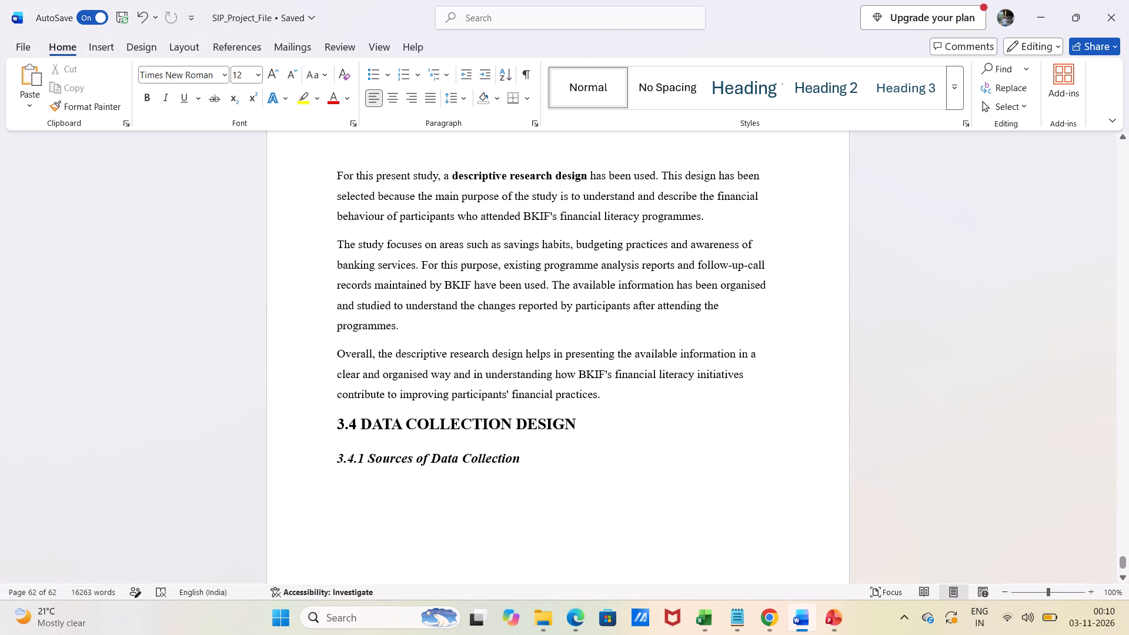
{"action": "left_click", "coordinate": [604, 422]}
{"action": "key", "text": "Return"}
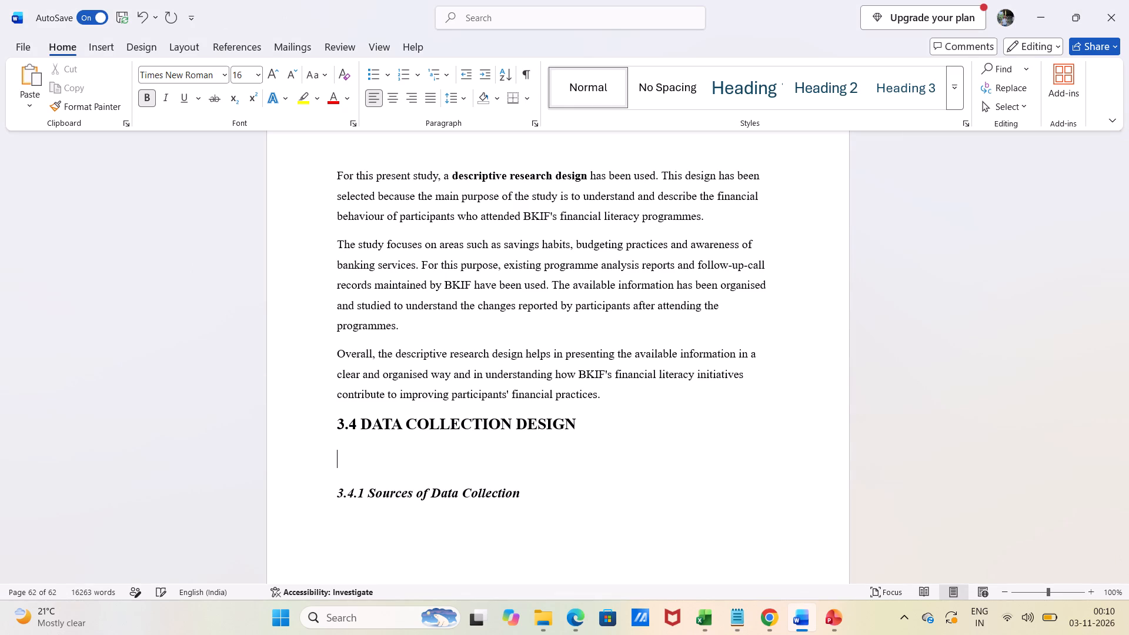
{"action": "left_click", "coordinate": [155, 93]}
{"action": "left_click", "coordinate": [239, 73]}
{"action": "type", "text": "12"}
{"action": "key", "text": "Return"}
{"action": "key", "text": "ctrl+v"}
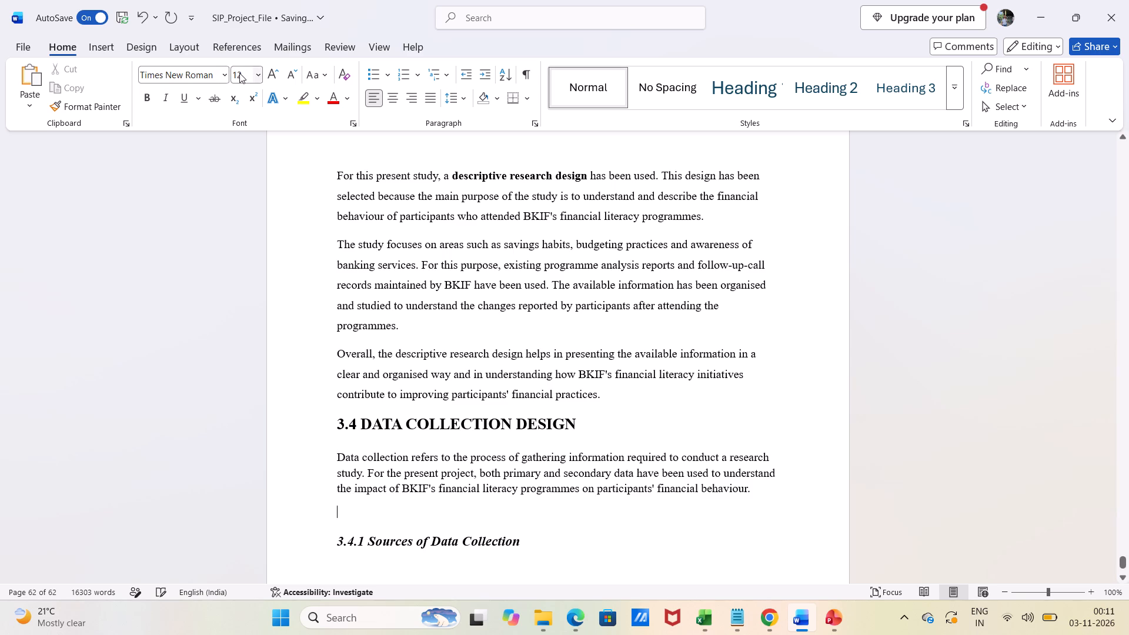
{"action": "key", "text": "BackSpace"}
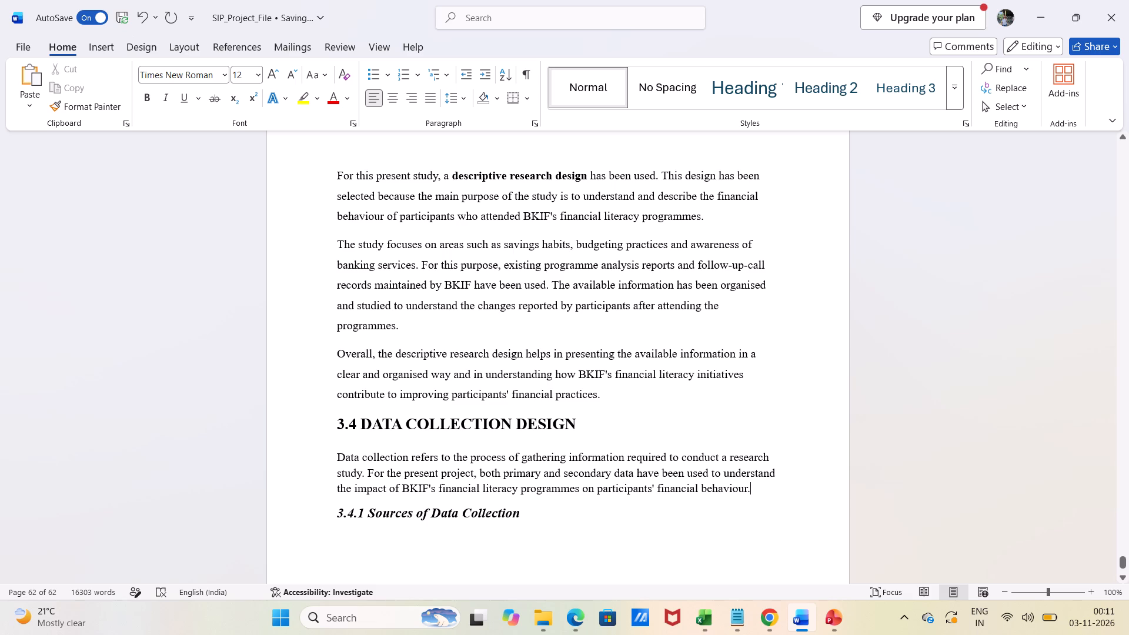
Set line spacing to 1.5 for the new introductory paragraph and the 3.4.1 subheading.
{"action": "left_click_drag", "start_coordinate": [337, 454], "coordinate": [730, 518]}
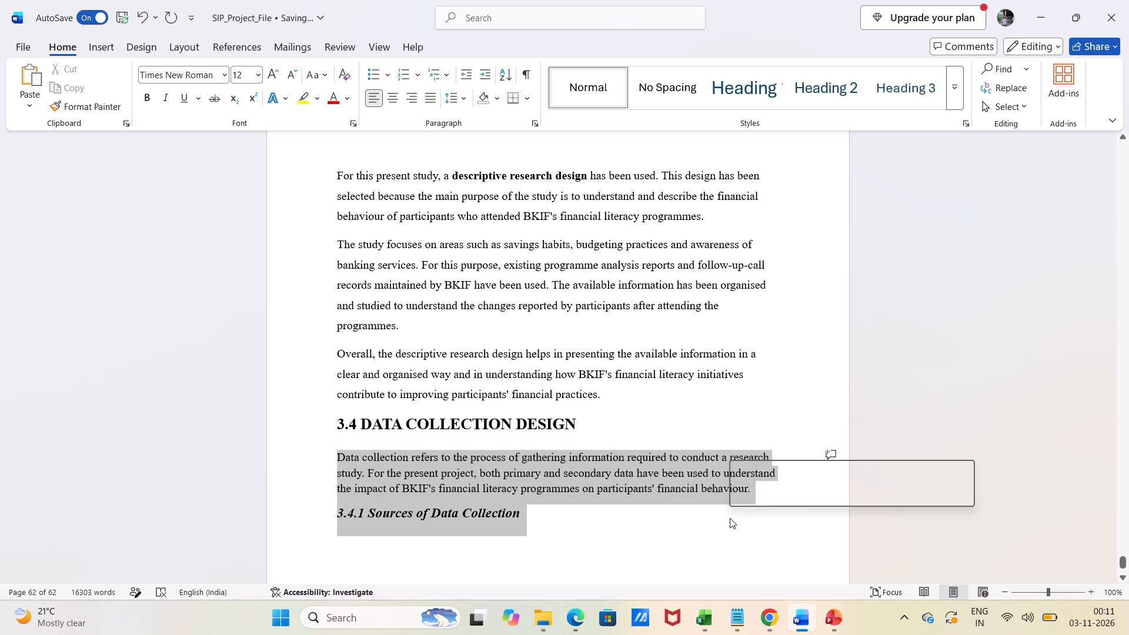
{"action": "left_click", "coordinate": [460, 98]}
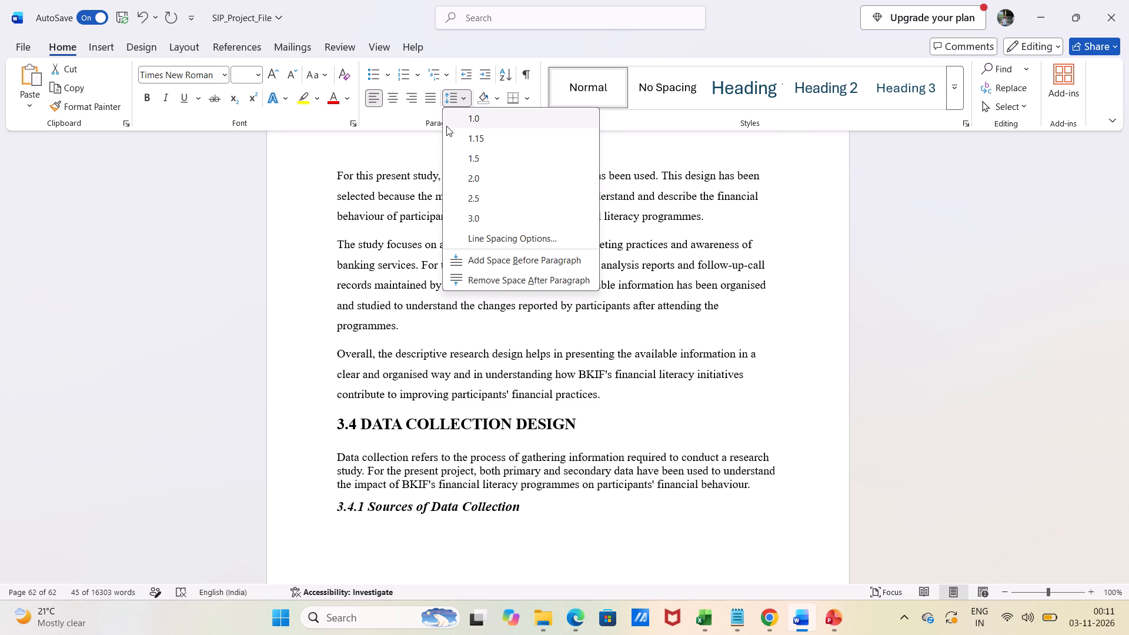
{"action": "left_click", "coordinate": [479, 156]}
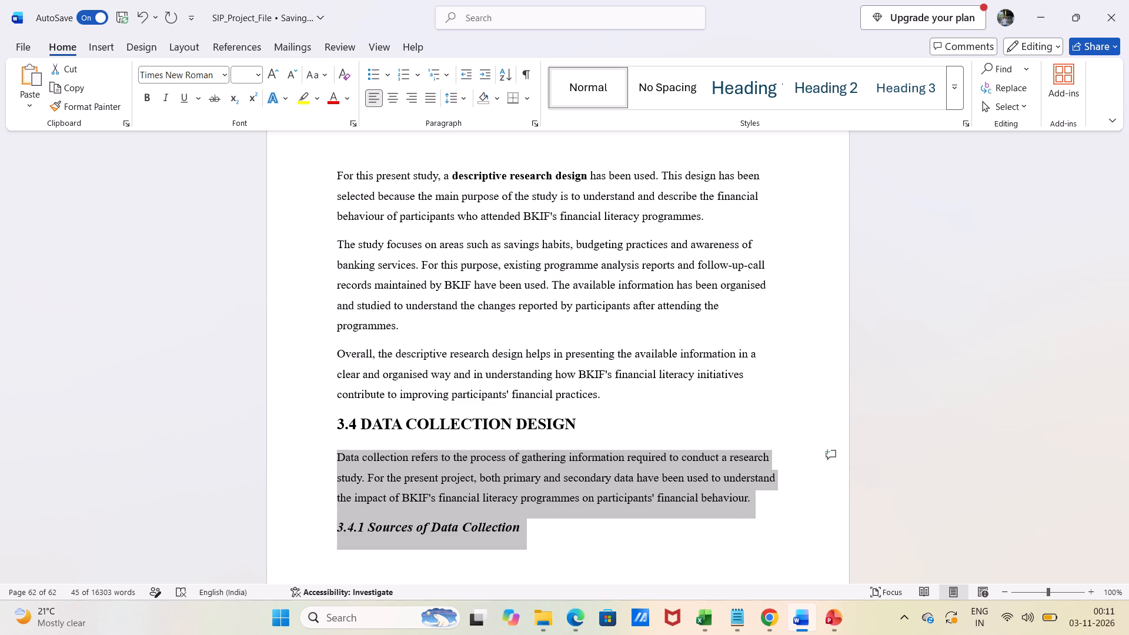
Start a new line below the 3.4.1 Sources of Data Collection subheading with bold and italic off and font size 12.
{"action": "left_click", "coordinate": [544, 532]}
{"action": "key", "text": "Return"}
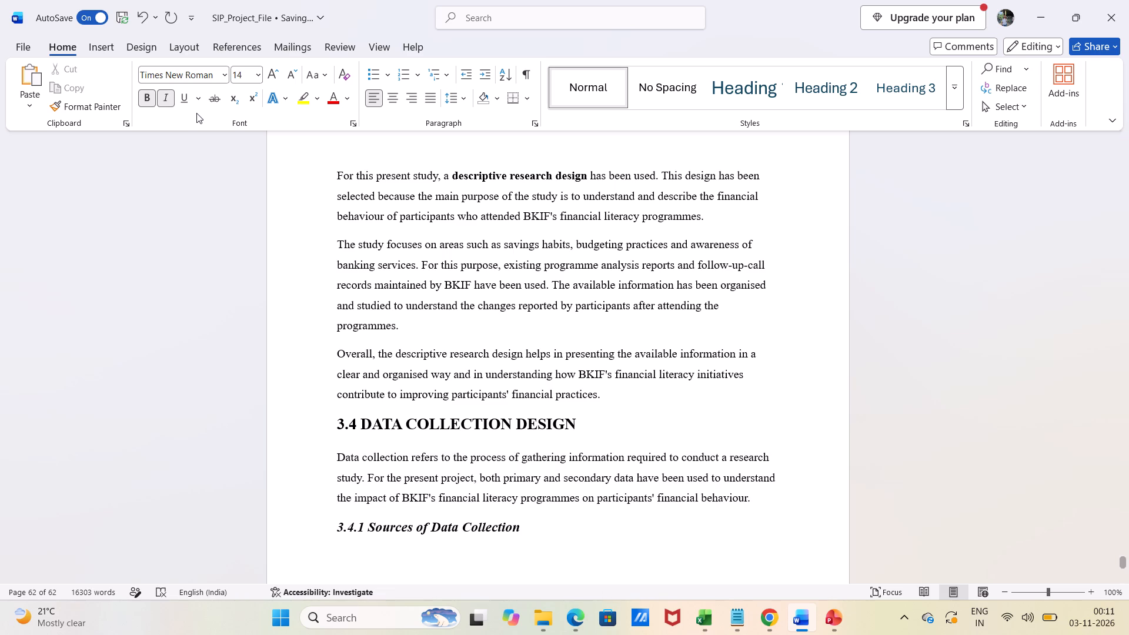
{"action": "left_click", "coordinate": [163, 102]}
{"action": "left_click", "coordinate": [148, 100]}
{"action": "left_click", "coordinate": [239, 76]}
{"action": "type", "text": "12"}
{"action": "key", "text": "Return"}
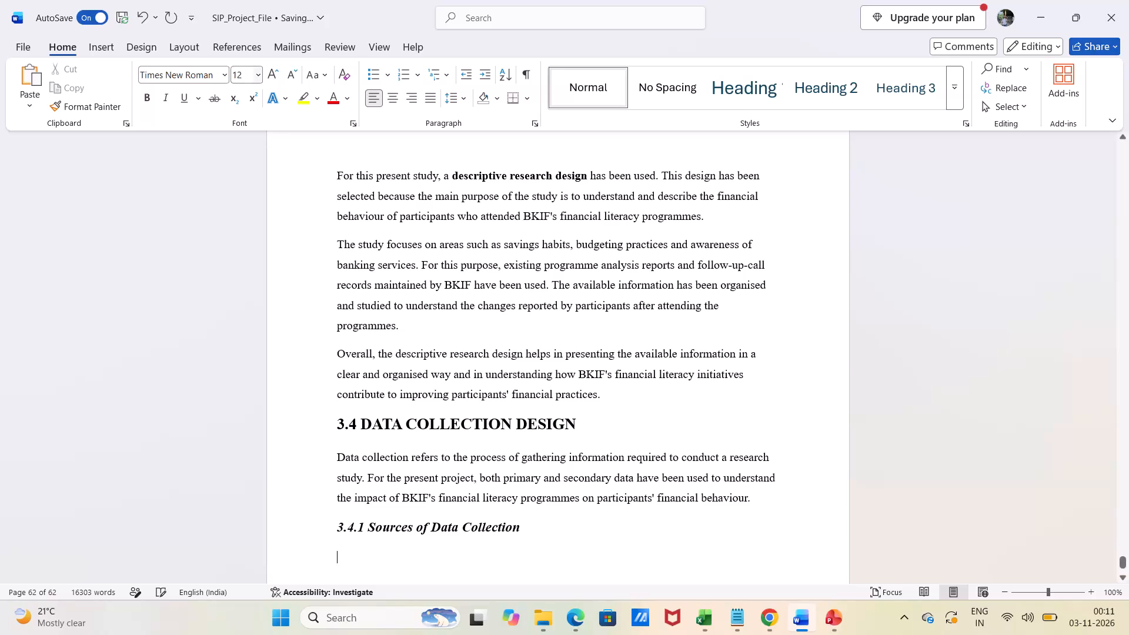
{"action": "scroll", "coordinate": [370, 275], "scroll_direction": "down", "scroll_amount": 2}
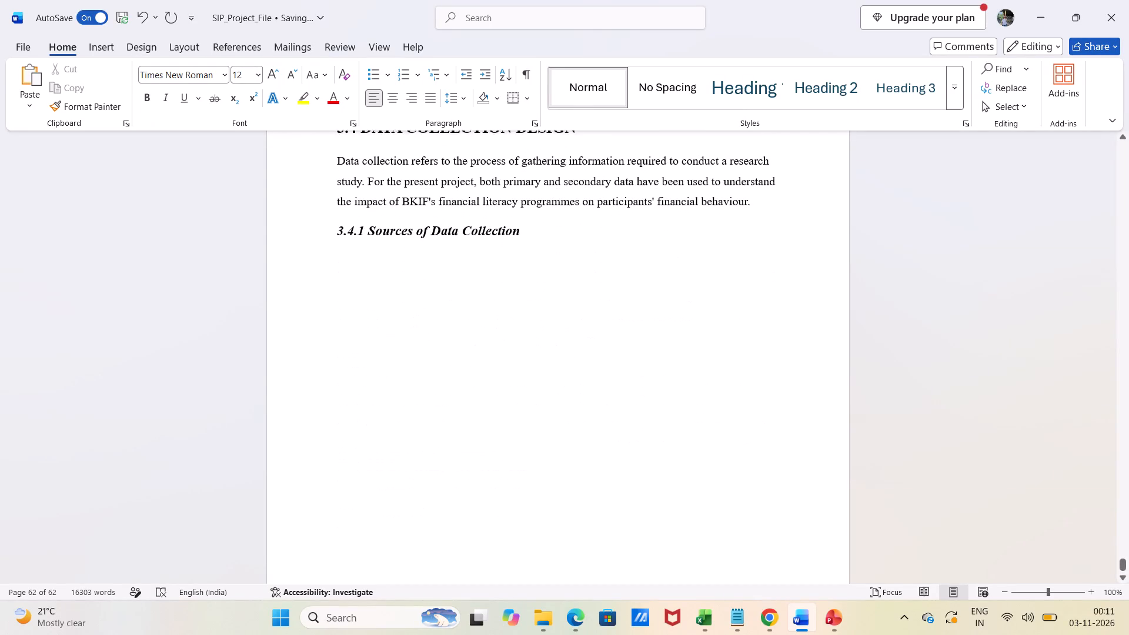
Switch to Notepad and copy the draft from "1. Primary Data" through the closing paragraph.
{"action": "left_click", "coordinate": [733, 618]}
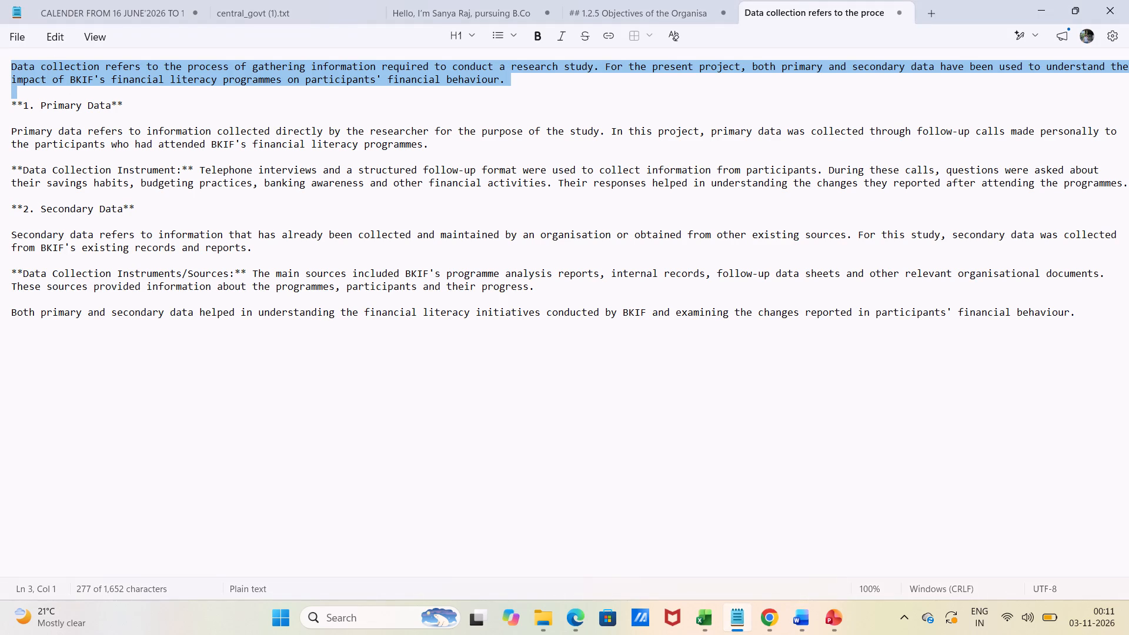
{"action": "left_click_drag", "start_coordinate": [25, 106], "coordinate": [125, 158]}
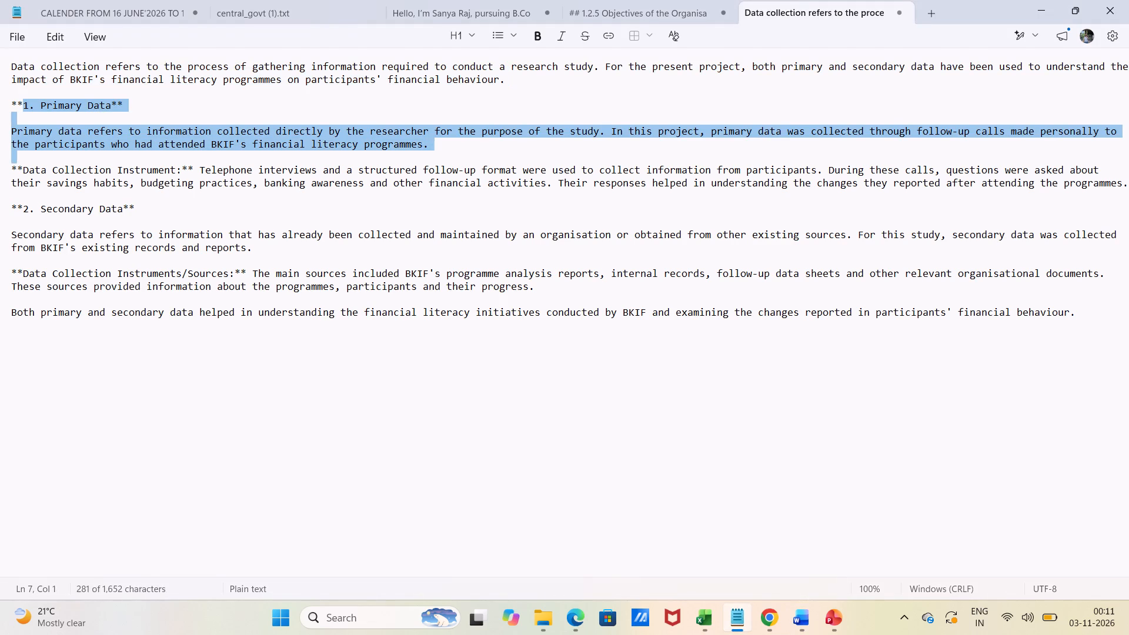
{"action": "left_click_drag", "start_coordinate": [125, 158], "coordinate": [313, 286]}
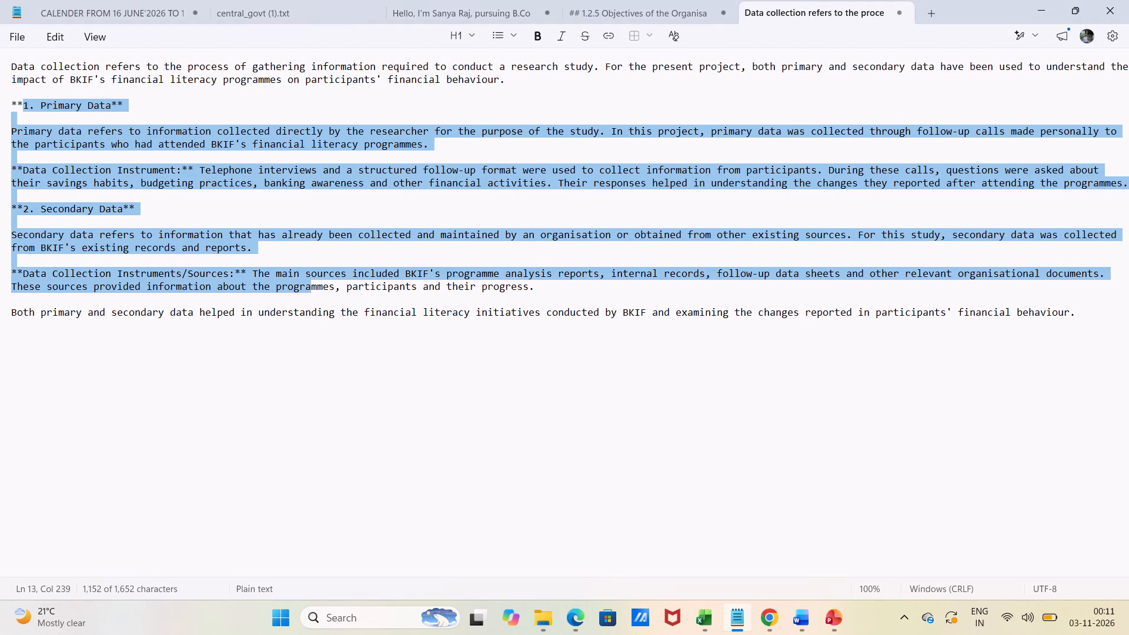
{"action": "left_click_drag", "start_coordinate": [313, 286], "coordinate": [358, 323]}
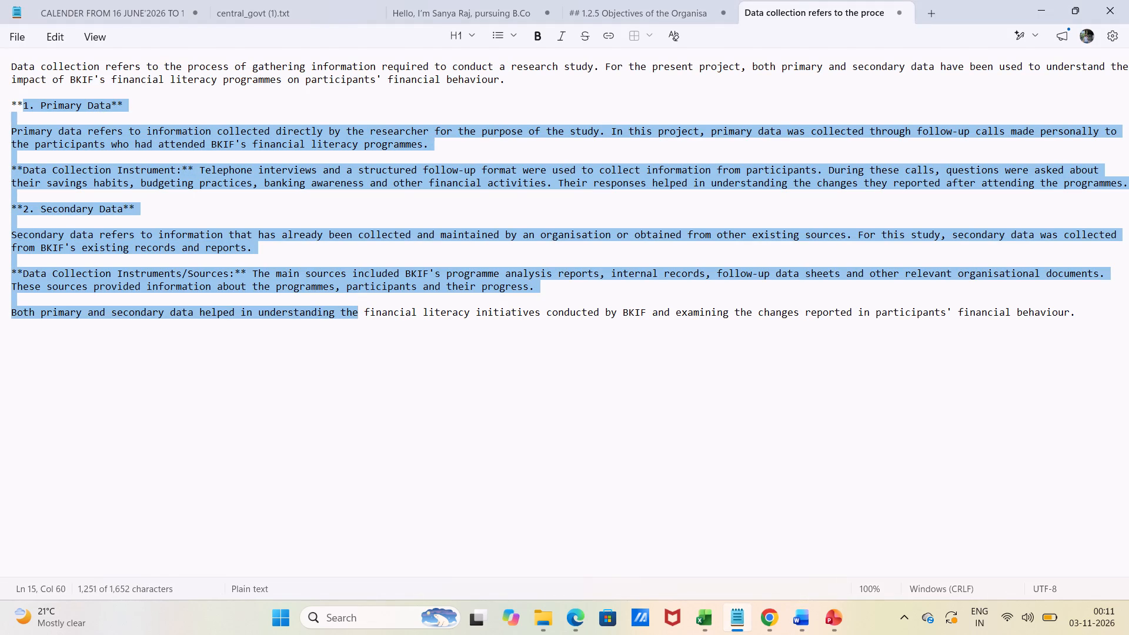
{"action": "left_click_drag", "start_coordinate": [358, 323], "coordinate": [632, 350]}
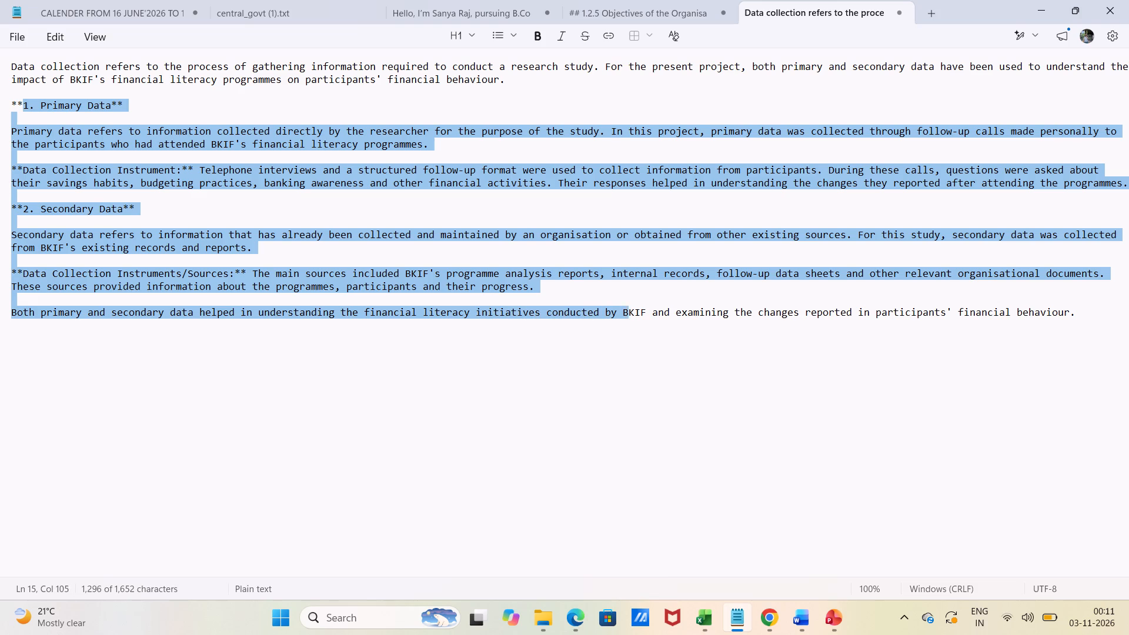
{"action": "left_click_drag", "start_coordinate": [632, 350], "coordinate": [888, 349]}
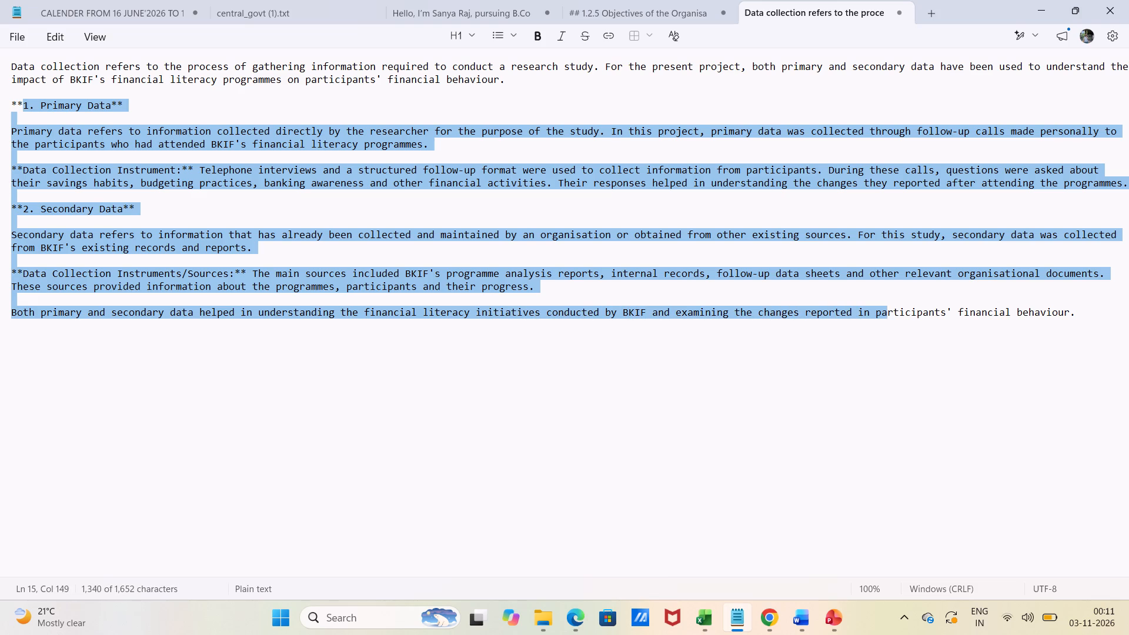
{"action": "left_click_drag", "start_coordinate": [888, 349], "coordinate": [1087, 347]}
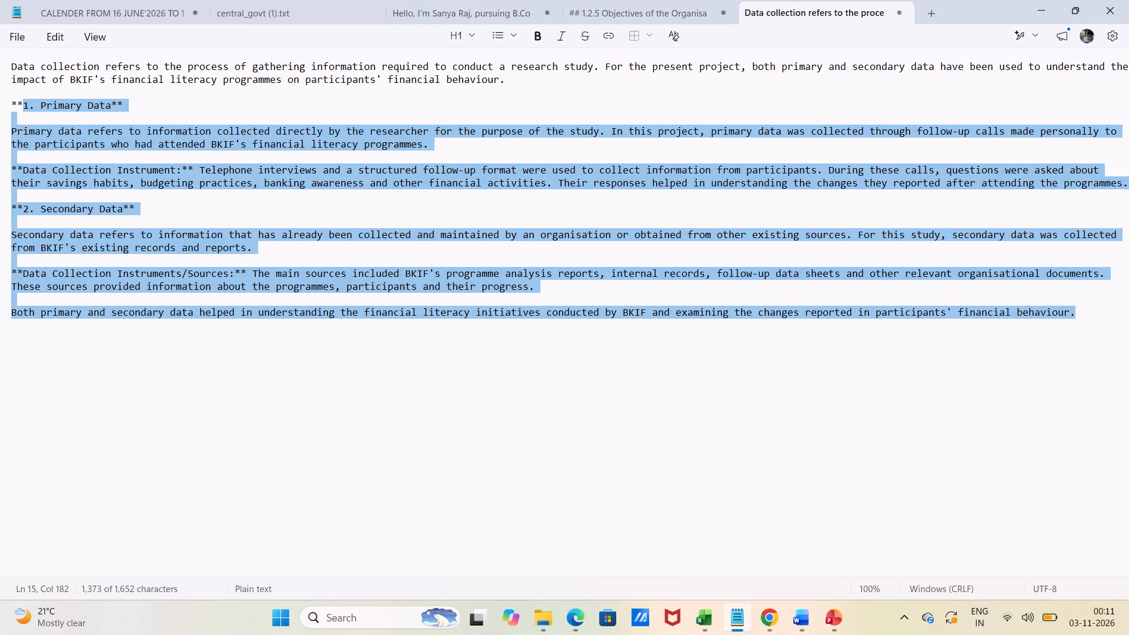
{"action": "key", "text": "ctrl+c"}
Switch to the Word report and paste the copied primary and secondary data text below the 3.4.1 Sources of Data Collection subheading.
{"action": "left_click", "coordinate": [764, 623]}
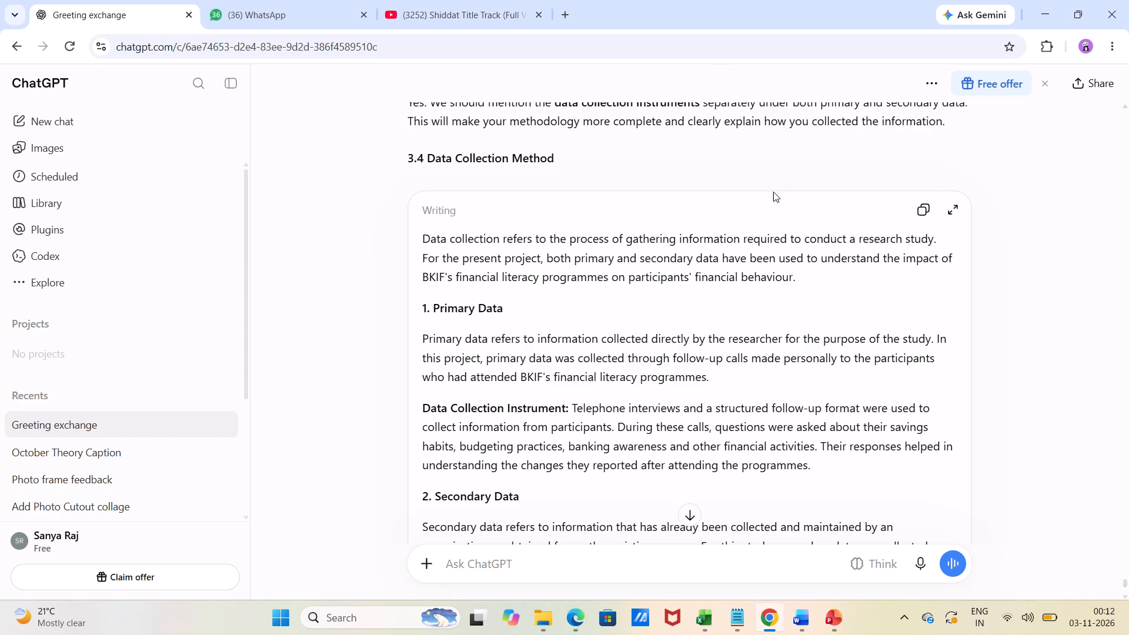
{"action": "left_click", "coordinate": [798, 623]}
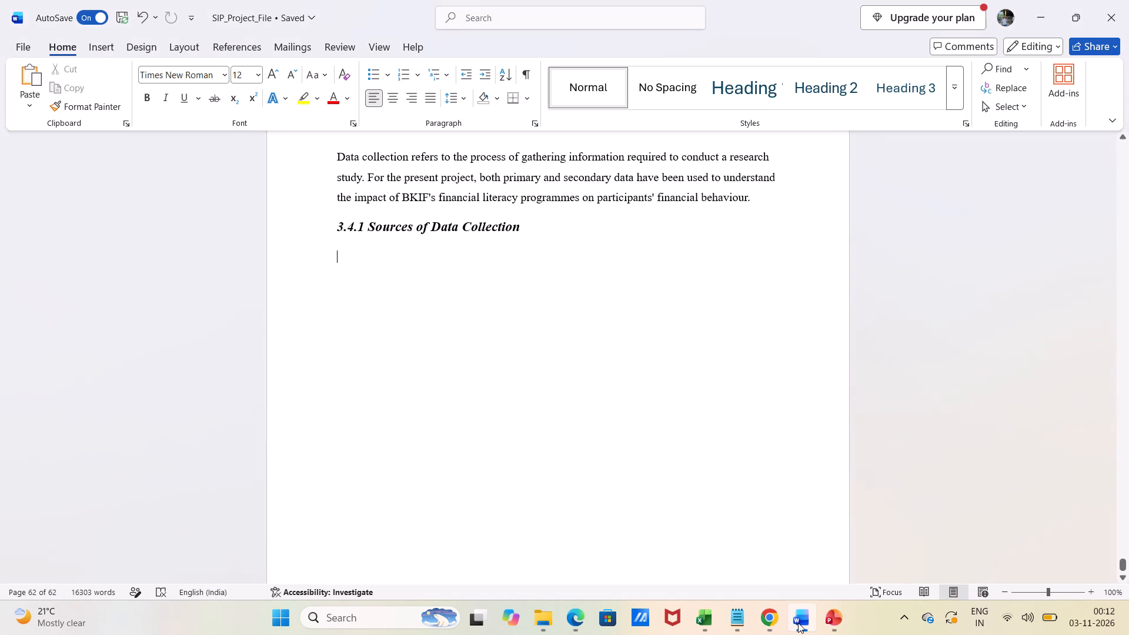
{"action": "key", "text": "ctrl+v"}
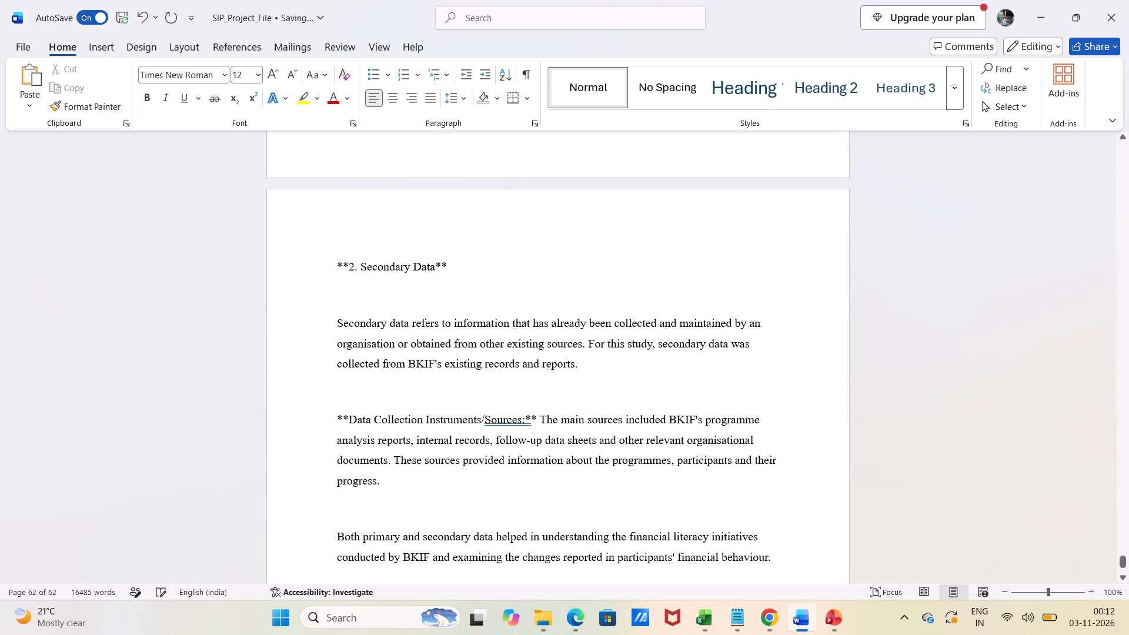
Replace the asterisks after "1. Primary Data" with a space and a dash, and remove the blank line below it.
{"action": "scroll", "coordinate": [469, 399], "scroll_direction": "up", "scroll_amount": 2}
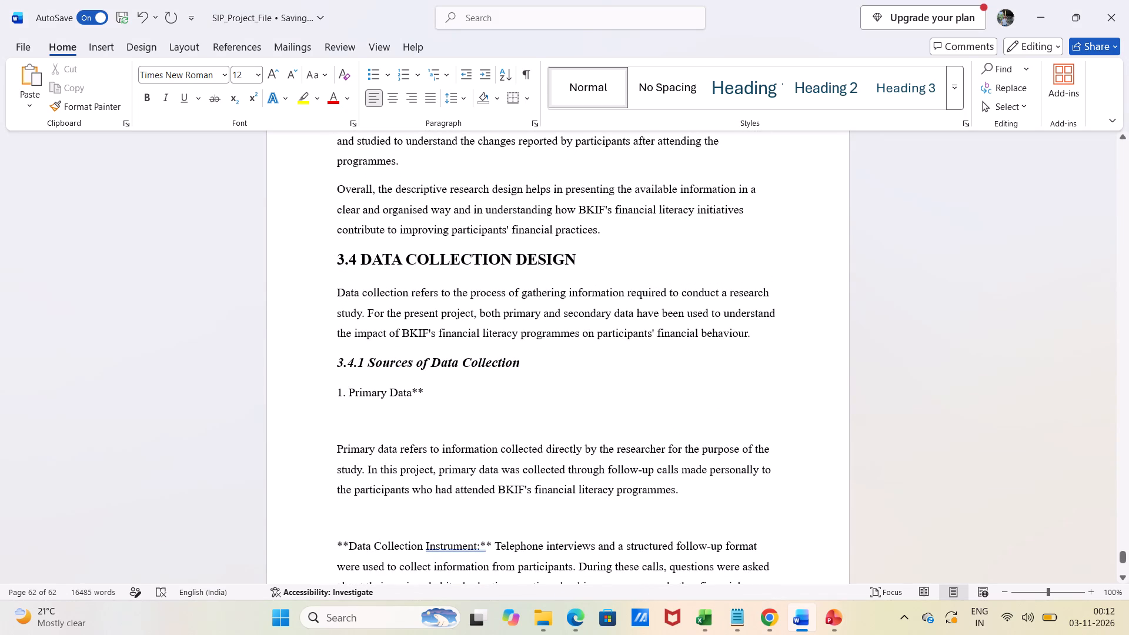
{"action": "left_click", "coordinate": [430, 392]}
{"action": "key", "text": "BackSpace"}
{"action": "key", "text": "BackSpace"}
{"action": "key", "text": "space"}
{"action": "type", "text": "-"}
{"action": "key", "text": "Down"}
{"action": "key", "text": "BackSpace"}
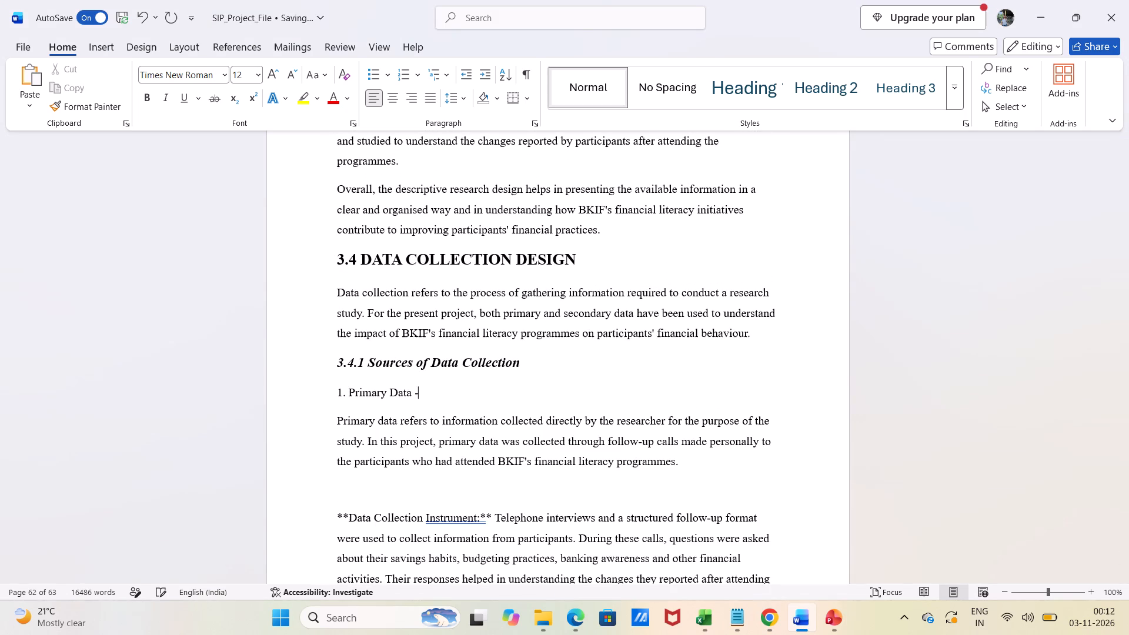
Retype the "1." numbering before Primary Data and make the whole "1. Primary Data -" line bold.
{"action": "left_click", "coordinate": [349, 395]}
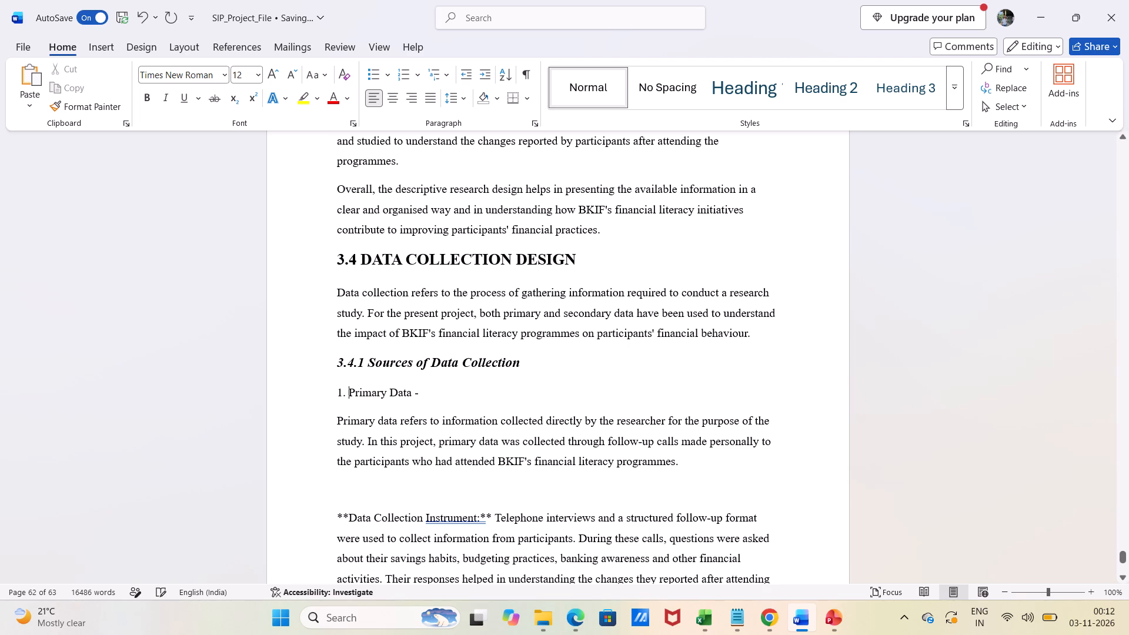
{"action": "key", "text": "BackSpace"}
{"action": "key", "text": "BackSpace"}
{"action": "key", "text": "BackSpace"}
{"action": "type", "text": "1."}
{"action": "key", "text": "space"}
{"action": "left_click_drag", "start_coordinate": [336, 390], "coordinate": [396, 395]}
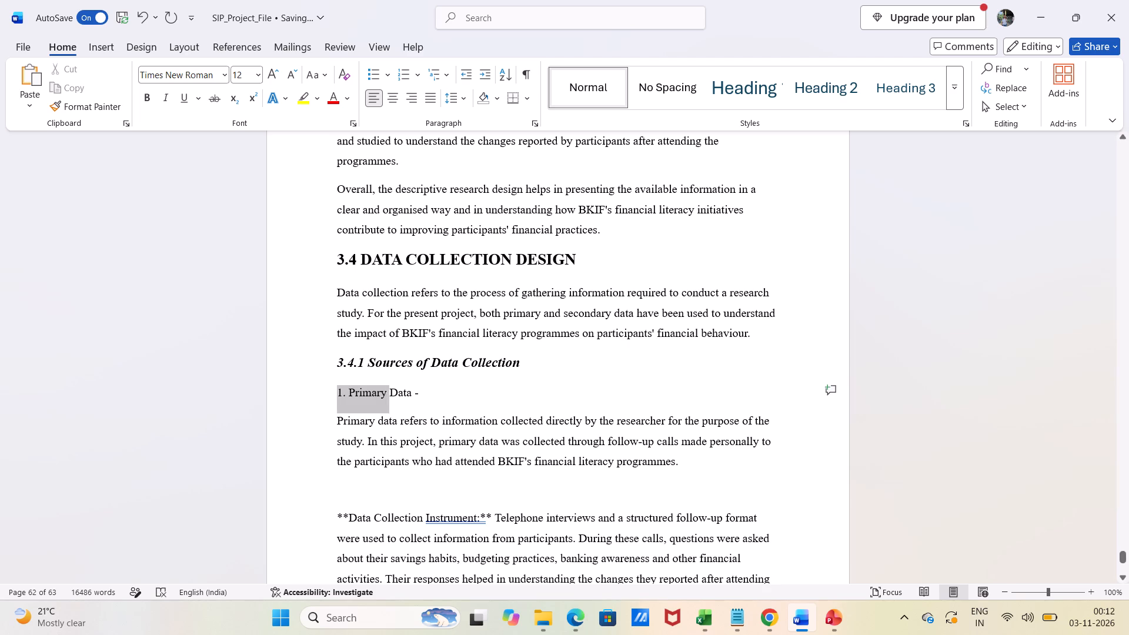
{"action": "left_click_drag", "start_coordinate": [396, 395], "coordinate": [425, 395]}
{"action": "left_click", "coordinate": [437, 370]}
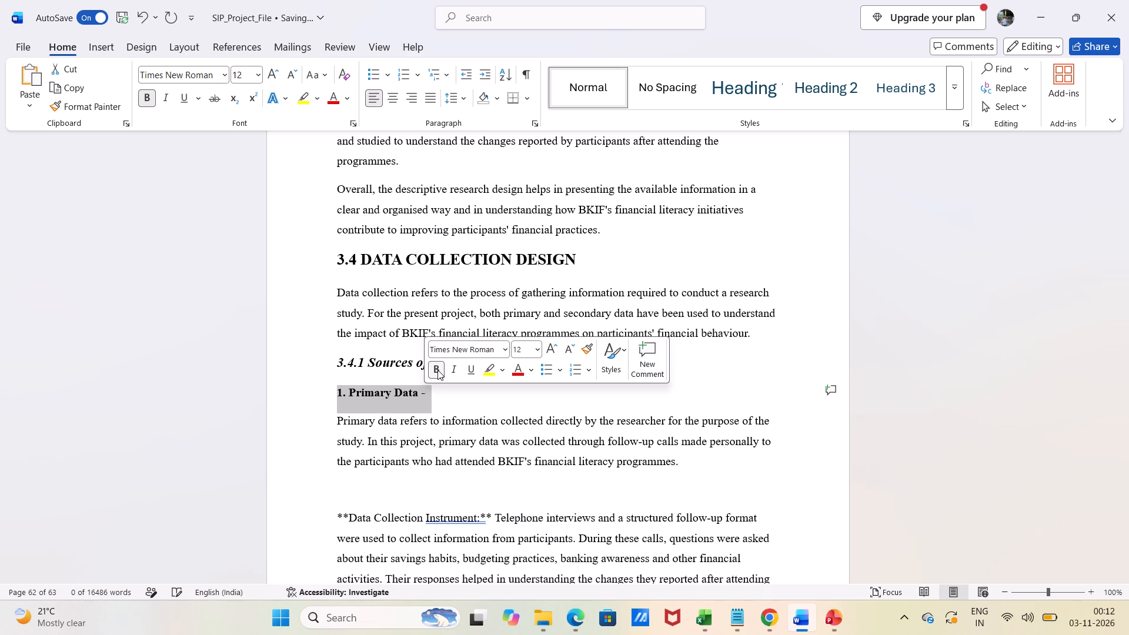
Delete the "**Data Collection Instrument:**" label before "Telephone interviews" and the blank line above that paragraph.
{"action": "left_click", "coordinate": [388, 489]}
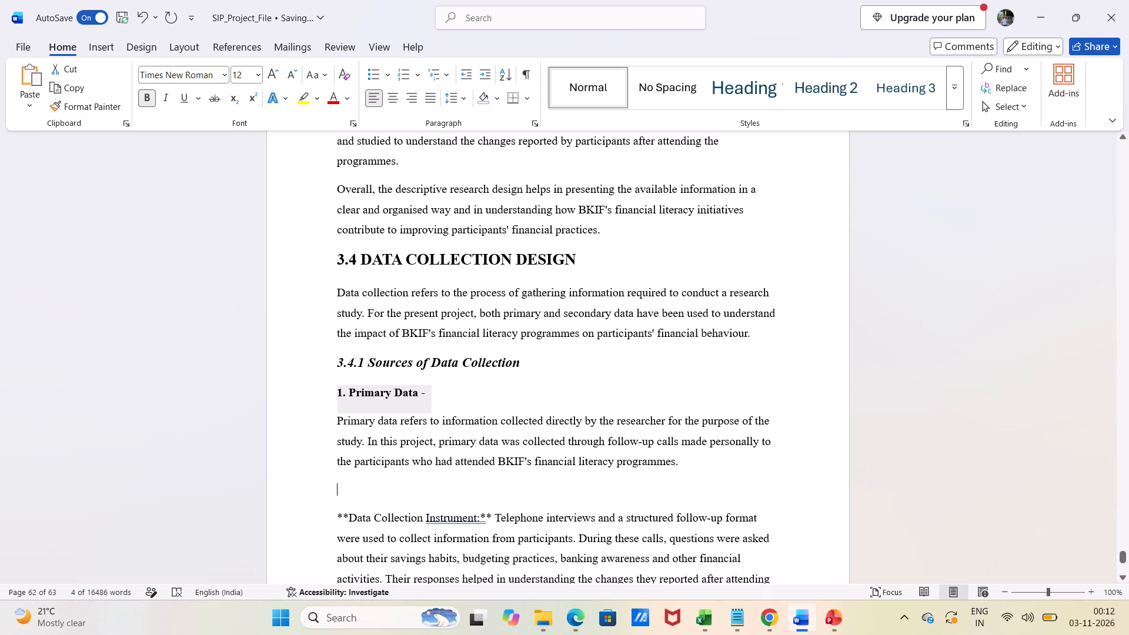
{"action": "left_click", "coordinate": [495, 516]}
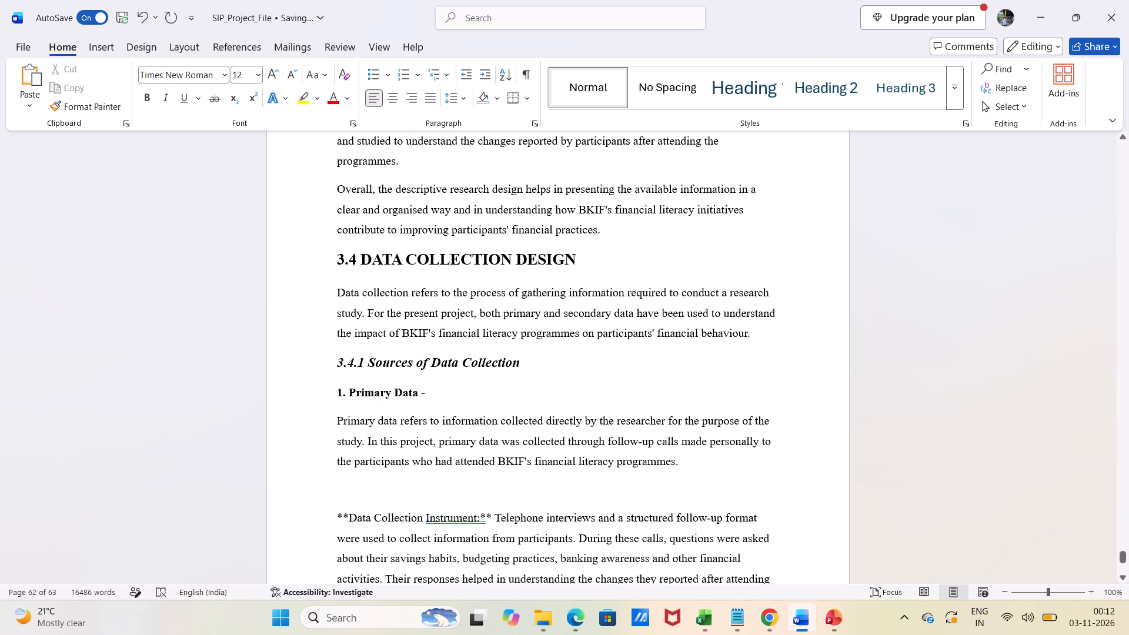
{"action": "key", "text": "BackSpace"}
{"action": "key", "text": "BackSpace"}
{"action": "key", "text": "BackSpace"}
{"action": "key", "text": "BackSpace"}
{"action": "key", "text": "BackSpace"}
{"action": "key", "text": "BackSpace"}
{"action": "key", "text": "BackSpace"}
{"action": "key", "text": "BackSpace"}
{"action": "key", "text": "BackSpace"}
{"action": "key", "text": "BackSpace"}
{"action": "key", "text": "BackSpace"}
{"action": "key", "text": "BackSpace"}
{"action": "key", "text": "BackSpace"}
{"action": "key", "text": "BackSpace"}
{"action": "key", "text": "BackSpace"}
{"action": "key", "text": "BackSpace"}
{"action": "key", "text": "BackSpace"}
{"action": "key", "text": "BackSpace"}
{"action": "key", "text": "BackSpace"}
{"action": "key", "text": "BackSpace"}
{"action": "key", "text": "BackSpace"}
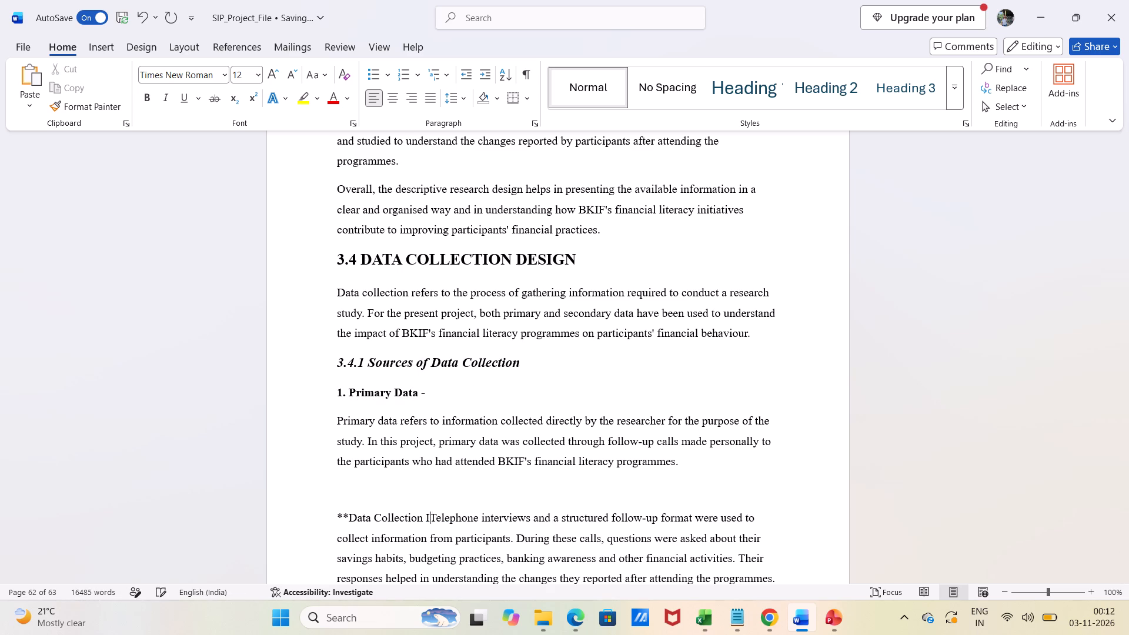
{"action": "key", "text": "BackSpace"}
{"action": "key", "text": "BackSpace"}
{"action": "key", "text": "BackSpace"}
{"action": "key", "text": "BackSpace"}
{"action": "key", "text": "BackSpace"}
{"action": "key", "text": "BackSpace"}
{"action": "key", "text": "BackSpace"}
{"action": "key", "text": "BackSpace"}
{"action": "key", "text": "BackSpace"}
{"action": "key", "text": "BackSpace"}
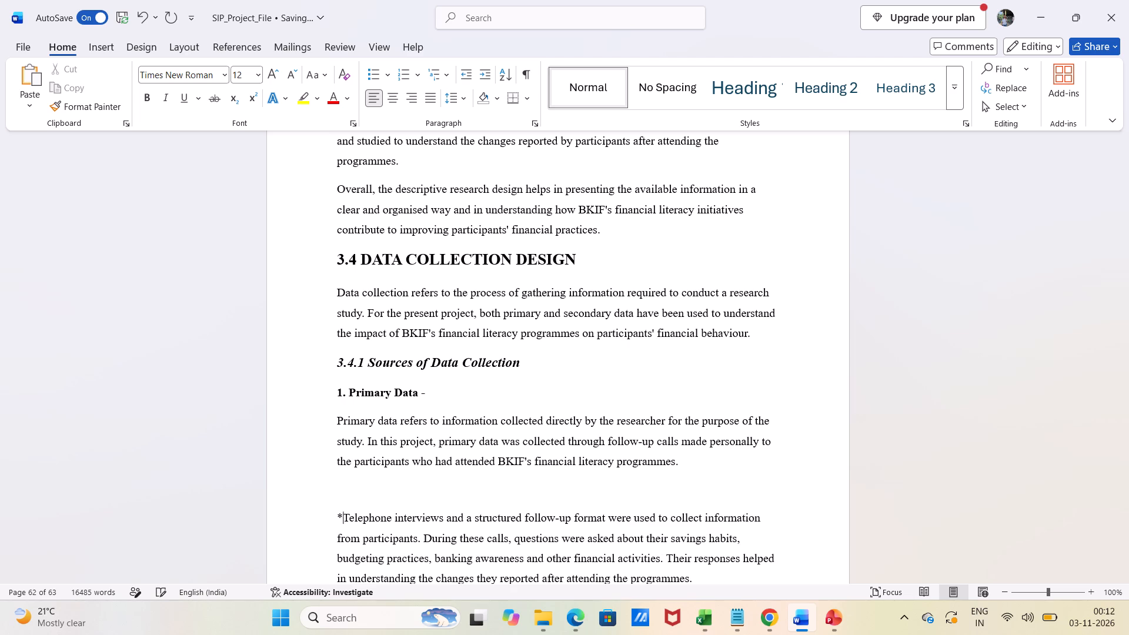
{"action": "key", "text": "BackSpace"}
{"action": "key", "text": "BackSpace"}
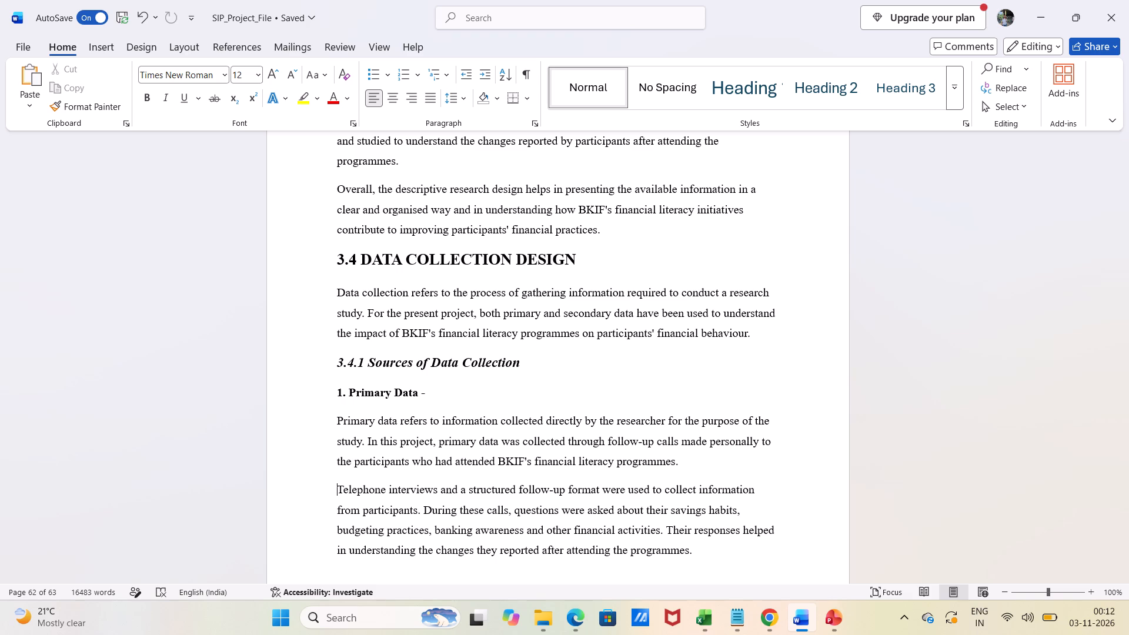
Remove the blank line above the "2. Secondary Data" line and make that line bold.
{"action": "scroll", "coordinate": [405, 473], "scroll_direction": "down", "scroll_amount": 2}
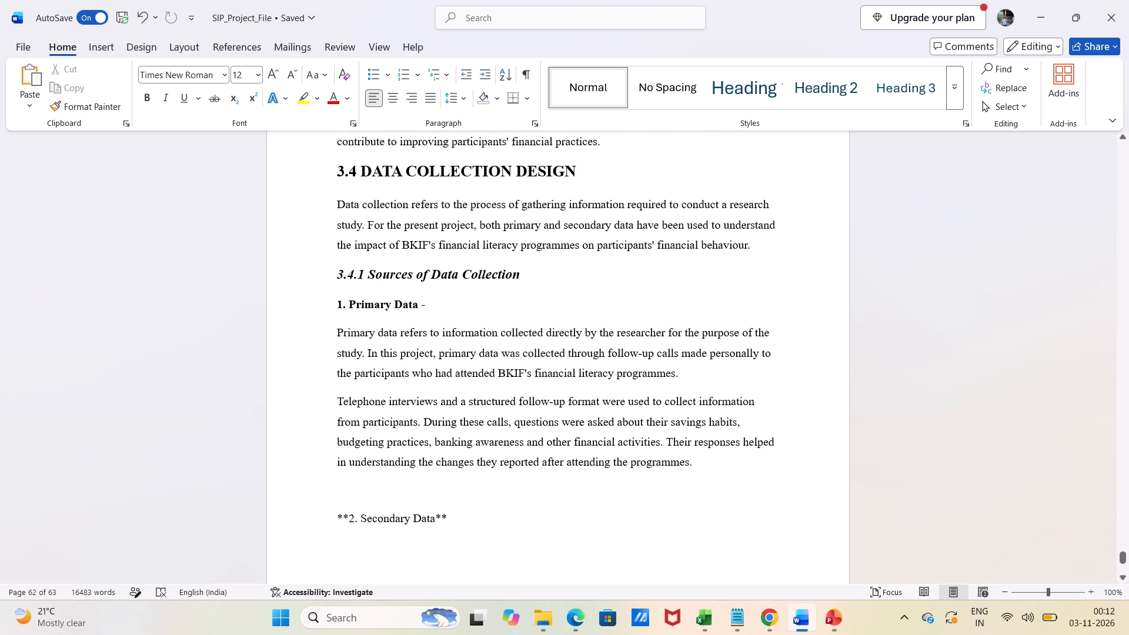
{"action": "scroll", "coordinate": [405, 473], "scroll_direction": "down", "scroll_amount": 1}
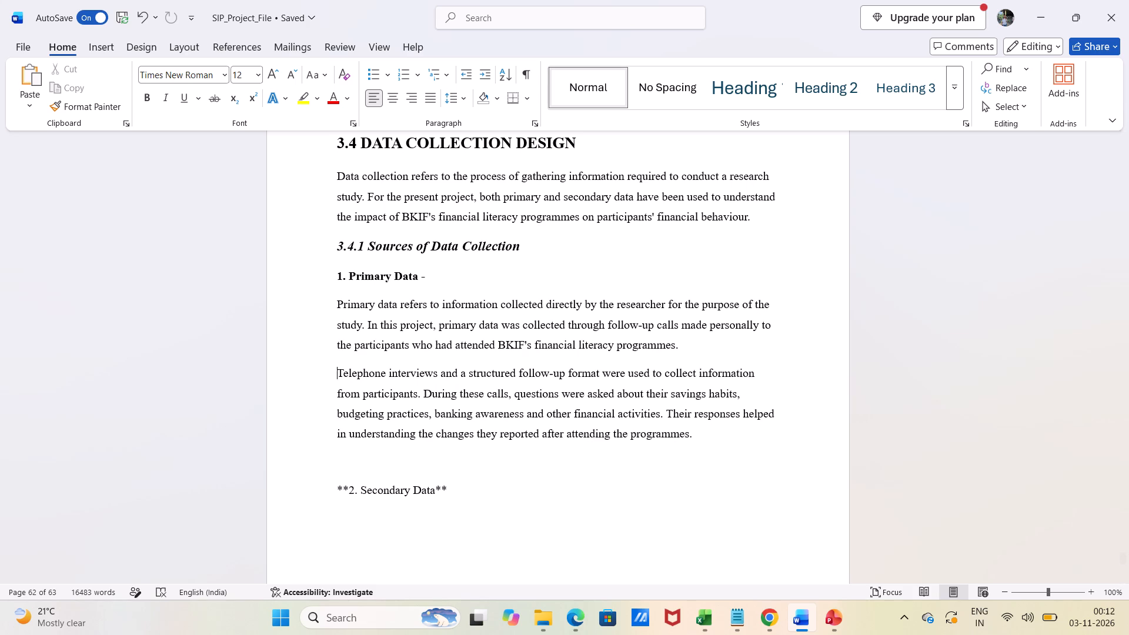
{"action": "left_click", "coordinate": [378, 474]}
{"action": "key", "text": "BackSpace"}
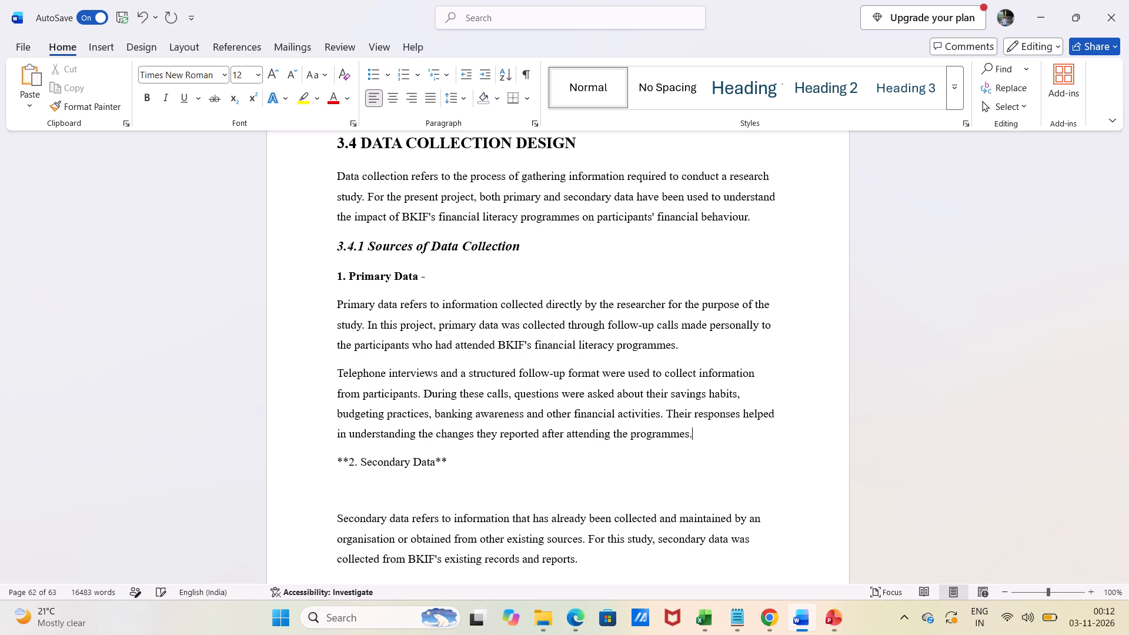
{"action": "left_click_drag", "start_coordinate": [333, 462], "coordinate": [460, 467]}
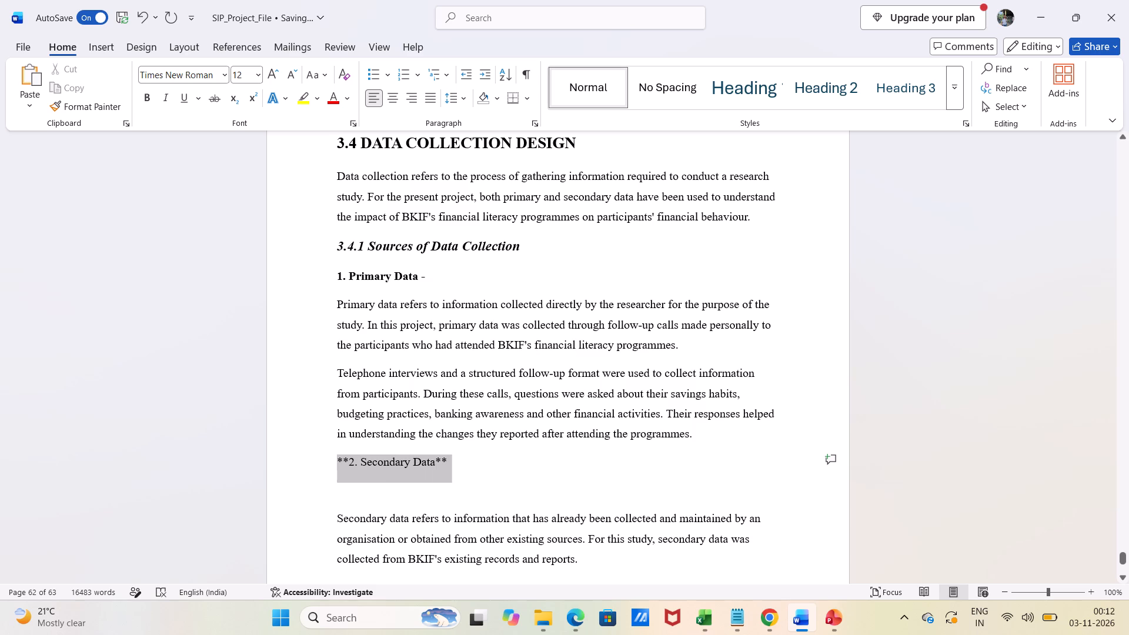
{"action": "left_click_drag", "start_coordinate": [460, 467], "coordinate": [483, 468]}
{"action": "left_click", "coordinate": [497, 443]}
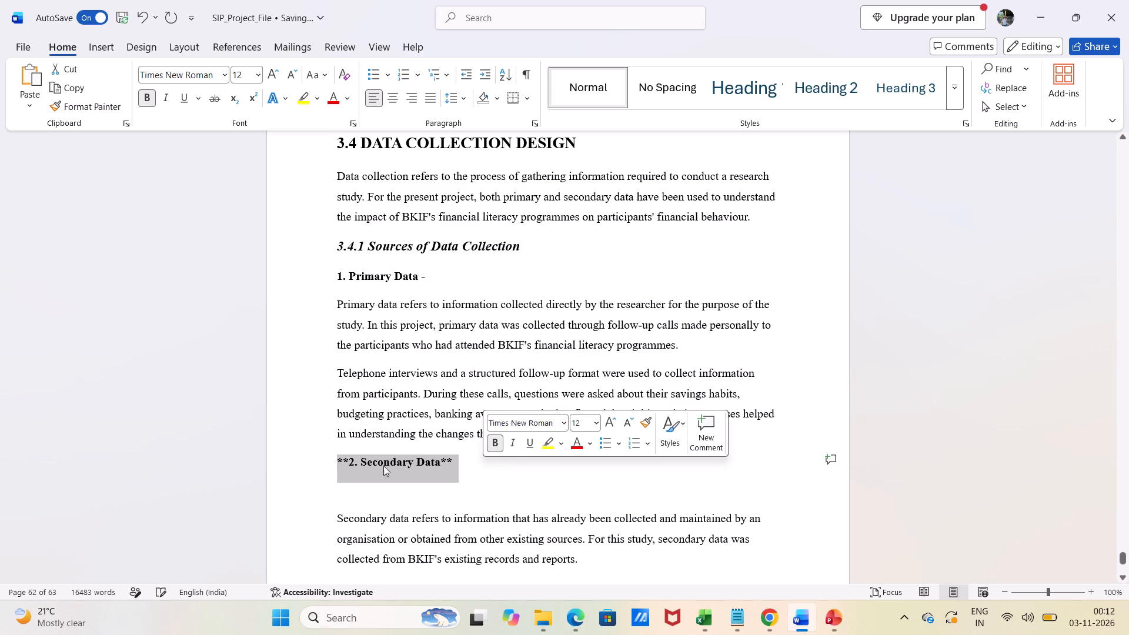
Strip the asterisks around "2. Secondary Data", end the line with a space and a dash, and remove the blank line below it.
{"action": "left_click", "coordinate": [351, 457]}
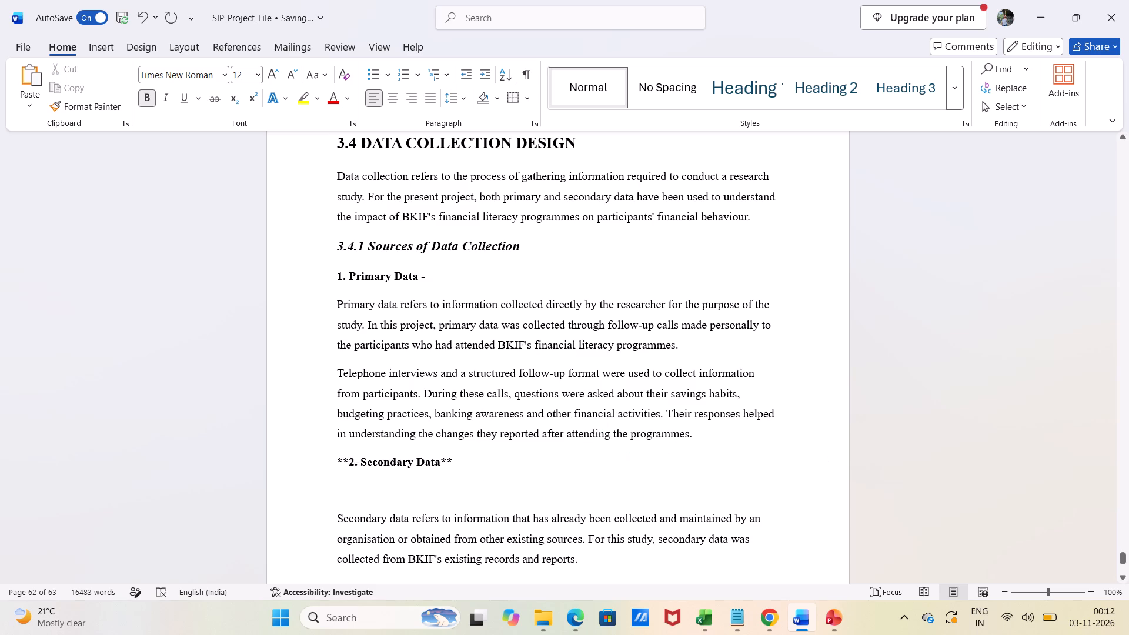
{"action": "key", "text": "BackSpace"}
{"action": "key", "text": "BackSpace"}
{"action": "key", "text": "Right"}
{"action": "key", "text": "Right"}
{"action": "key", "text": "Right"}
{"action": "key", "text": "Right"}
{"action": "key", "text": "Right"}
{"action": "key", "text": "Right"}
{"action": "key", "text": "Right"}
{"action": "key", "text": "Right"}
{"action": "key", "text": "Right"}
{"action": "key", "text": "Right"}
{"action": "key", "text": "Right"}
{"action": "key", "text": "Right"}
{"action": "key", "text": "Right"}
{"action": "key", "text": "Right"}
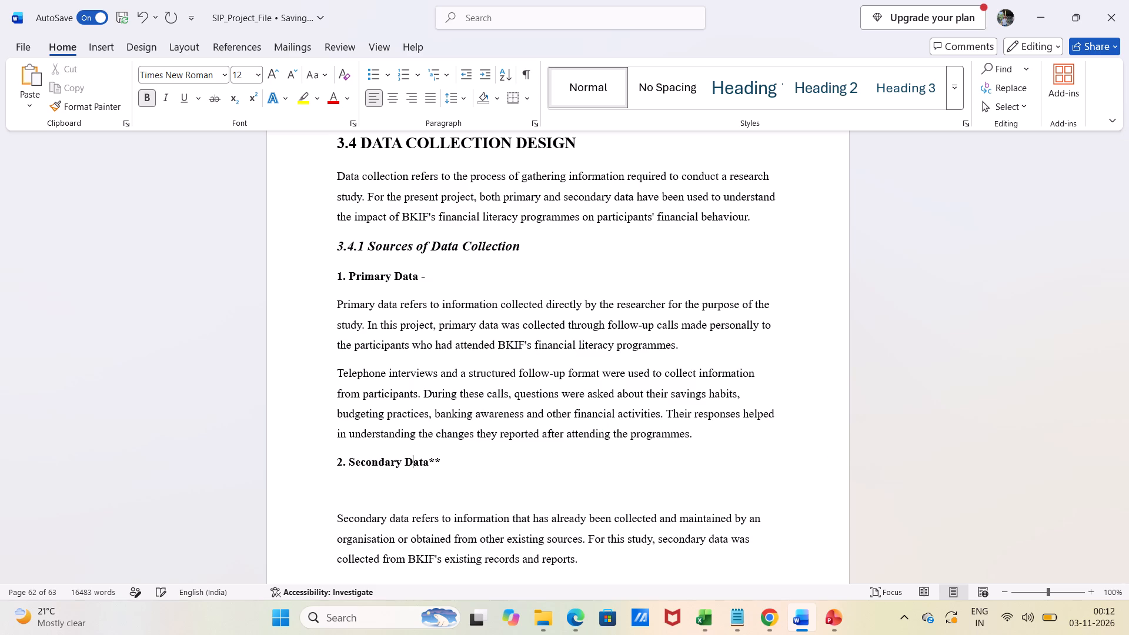
{"action": "key", "text": "Right"}
{"action": "key", "text": "Right"}
{"action": "key", "text": "Right"}
{"action": "key", "text": "Right"}
{"action": "key", "text": "Right"}
{"action": "key", "text": "BackSpace"}
{"action": "key", "text": "BackSpace"}
{"action": "key", "text": "space"}
{"action": "type", "text": "-"}
{"action": "left_click", "coordinate": [343, 493]}
{"action": "key", "text": "BackSpace"}
Delete the "**Data Collection Instruments/Sources:**" label and the blank line above, keeping "The main sources included" as its own paragraph.
{"action": "scroll", "coordinate": [390, 516], "scroll_direction": "down", "scroll_amount": 1}
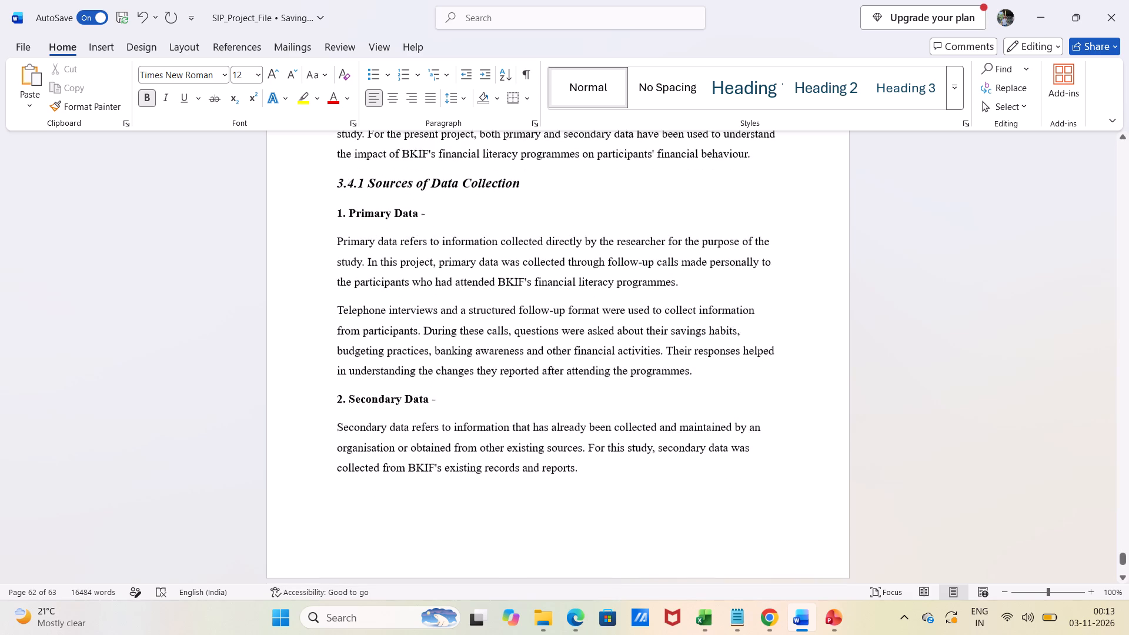
{"action": "scroll", "coordinate": [390, 516], "scroll_direction": "down", "scroll_amount": 2}
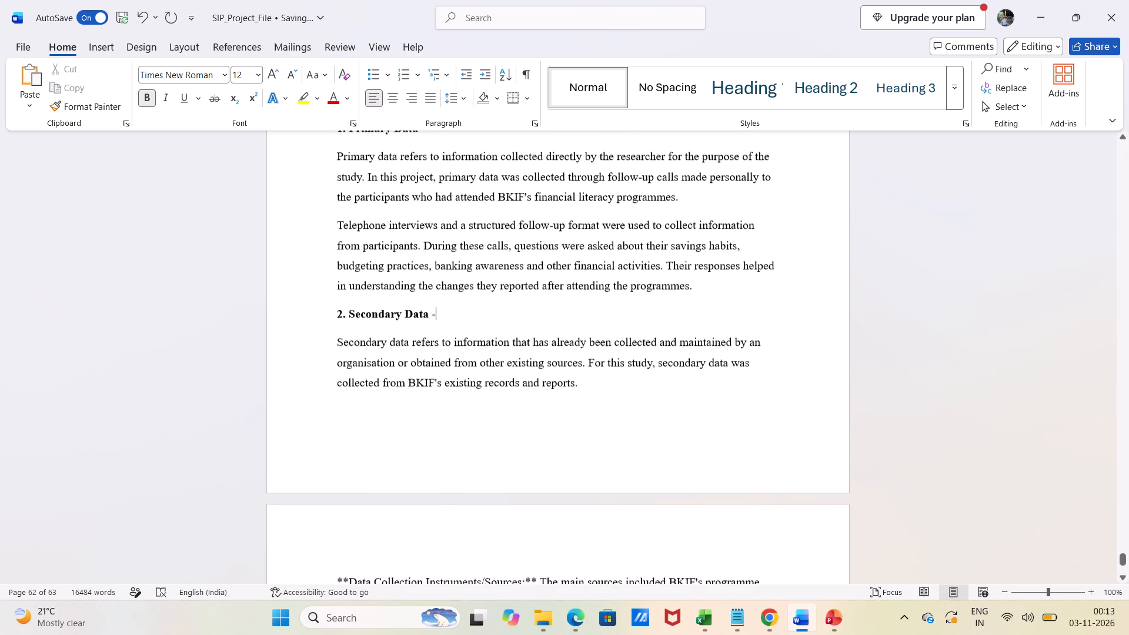
{"action": "scroll", "coordinate": [390, 516], "scroll_direction": "down", "scroll_amount": 2}
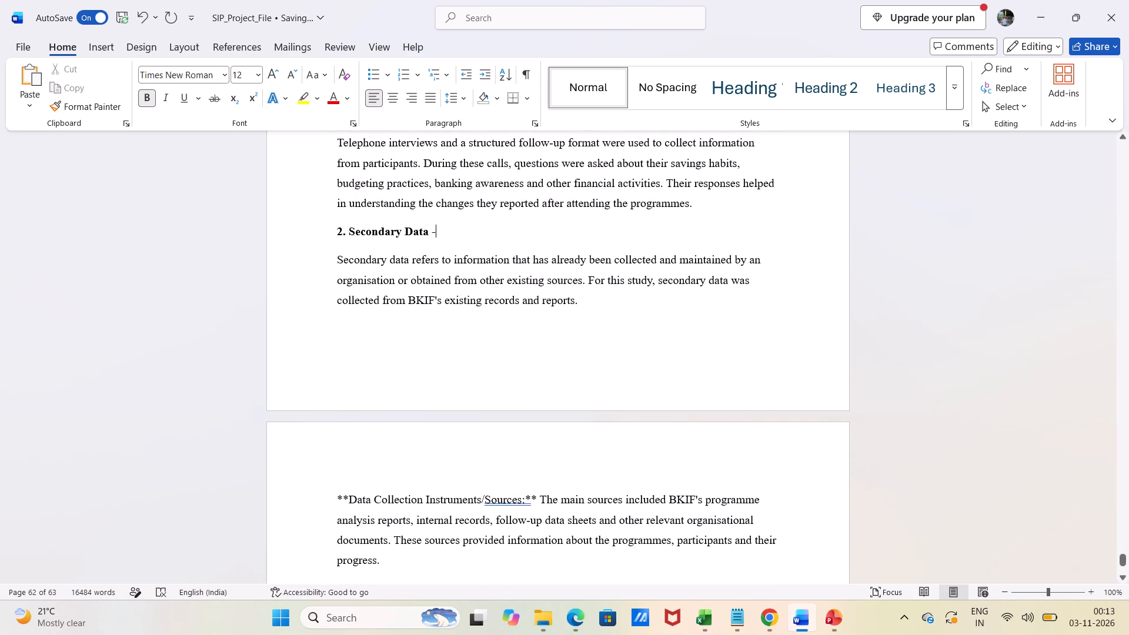
{"action": "left_click", "coordinate": [540, 499]}
{"action": "key", "text": "BackSpace"}
{"action": "key", "text": "BackSpace"}
{"action": "key", "text": "BackSpace"}
{"action": "key", "text": "BackSpace"}
{"action": "key", "text": "BackSpace"}
{"action": "key", "text": "BackSpace"}
{"action": "key", "text": "BackSpace"}
{"action": "key", "text": "BackSpace"}
{"action": "key", "text": "BackSpace"}
{"action": "key", "text": "BackSpace"}
{"action": "key", "text": "BackSpace"}
{"action": "key", "text": "BackSpace"}
{"action": "key", "text": "BackSpace"}
{"action": "key", "text": "BackSpace"}
{"action": "key", "text": "BackSpace"}
{"action": "key", "text": "BackSpace"}
{"action": "key", "text": "BackSpace"}
{"action": "key", "text": "BackSpace"}
{"action": "key", "text": "BackSpace"}
{"action": "key", "text": "BackSpace"}
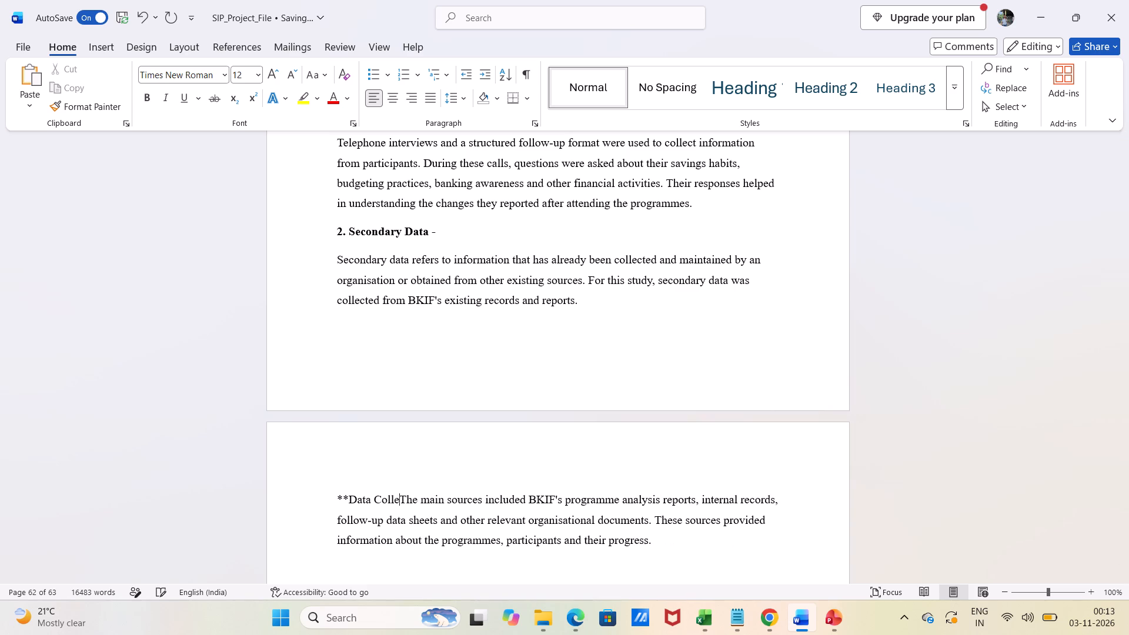
{"action": "key", "text": "BackSpace"}
{"action": "key", "text": "BackSpace"}
{"action": "key", "text": "BackSpace"}
{"action": "key", "text": "BackSpace"}
{"action": "key", "text": "BackSpace"}
{"action": "key", "text": "BackSpace"}
{"action": "key", "text": "BackSpace"}
{"action": "key", "text": "BackSpace"}
{"action": "key", "text": "BackSpace"}
{"action": "key", "text": "BackSpace"}
{"action": "key", "text": "BackSpace"}
{"action": "key", "text": "BackSpace"}
{"action": "key", "text": "BackSpace"}
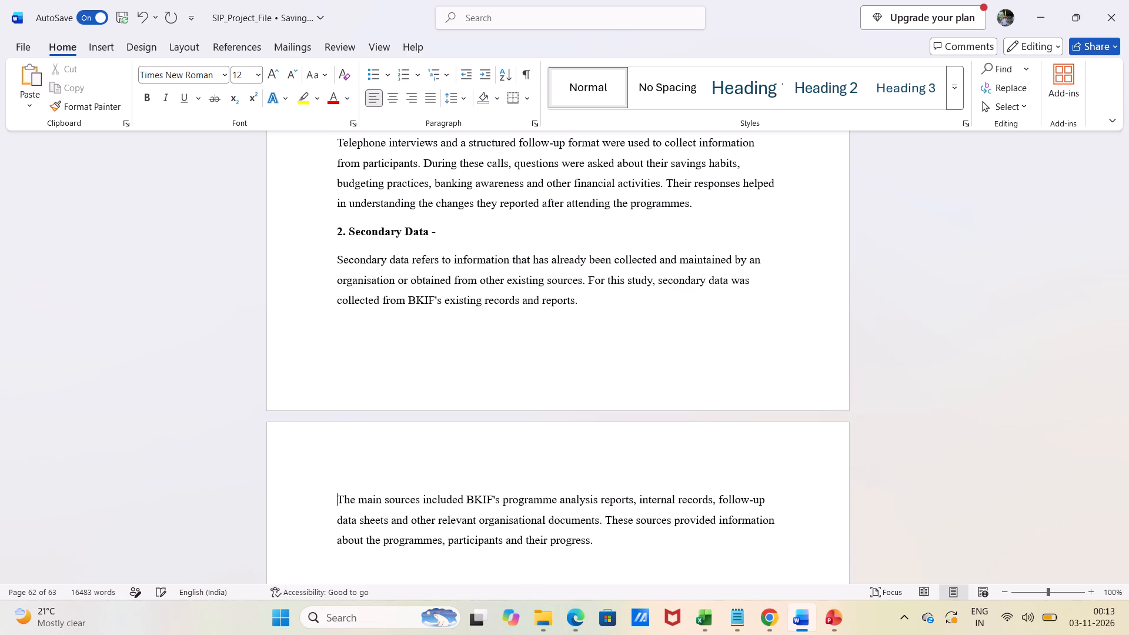
{"action": "key", "text": "BackSpace"}
{"action": "key", "text": "Return"}
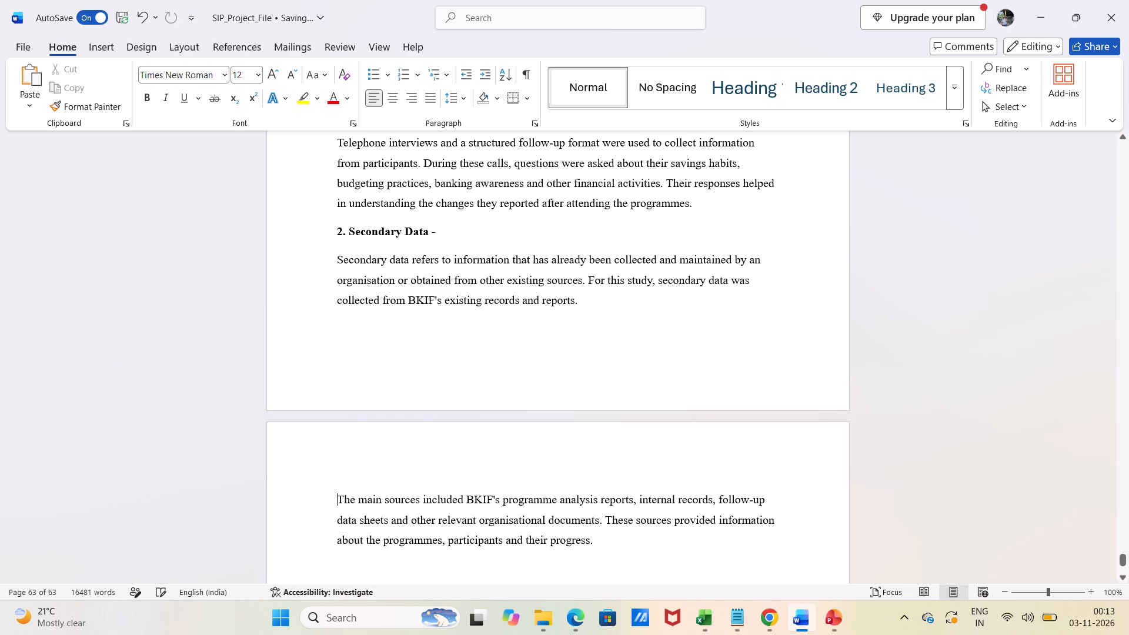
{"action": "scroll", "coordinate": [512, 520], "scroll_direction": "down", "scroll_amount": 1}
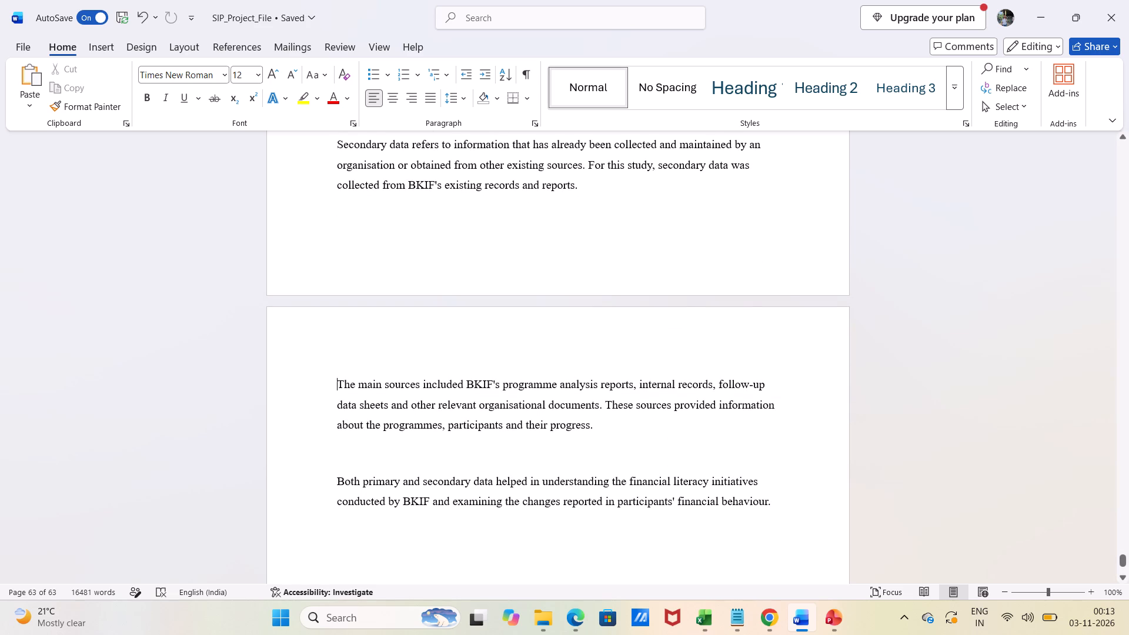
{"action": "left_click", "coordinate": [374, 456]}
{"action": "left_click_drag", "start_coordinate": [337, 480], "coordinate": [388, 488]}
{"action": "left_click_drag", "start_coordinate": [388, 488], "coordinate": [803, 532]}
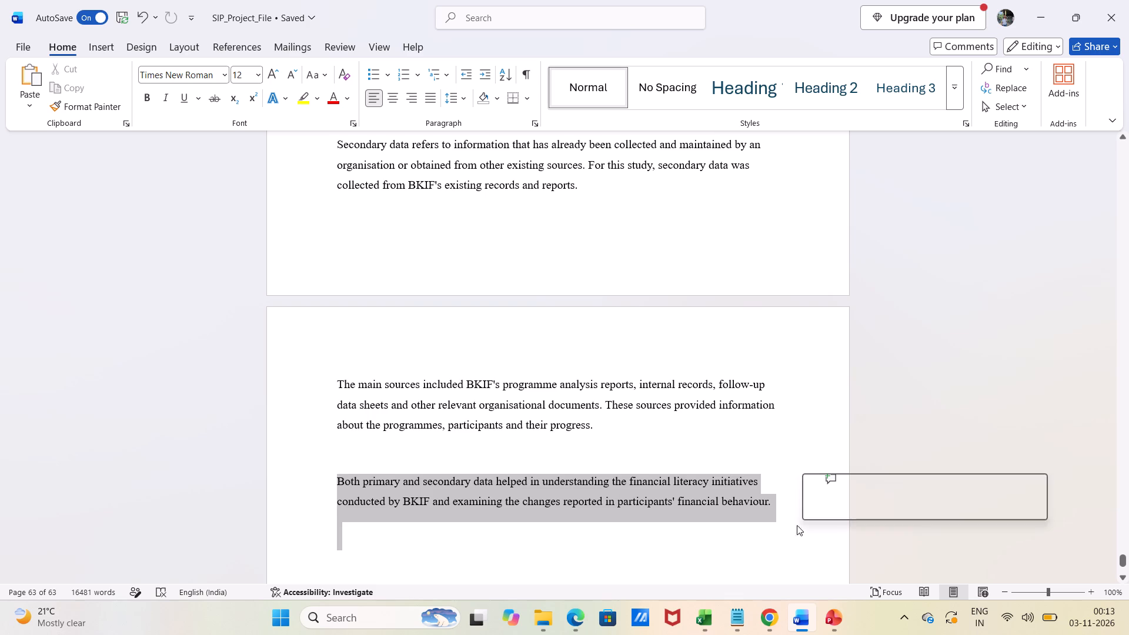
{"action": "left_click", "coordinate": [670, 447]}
Delete the sentence starting "For the present project, both primary and secondary data" from the introduction of section 3.4.
{"action": "scroll", "coordinate": [547, 313], "scroll_direction": "up", "scroll_amount": 2}
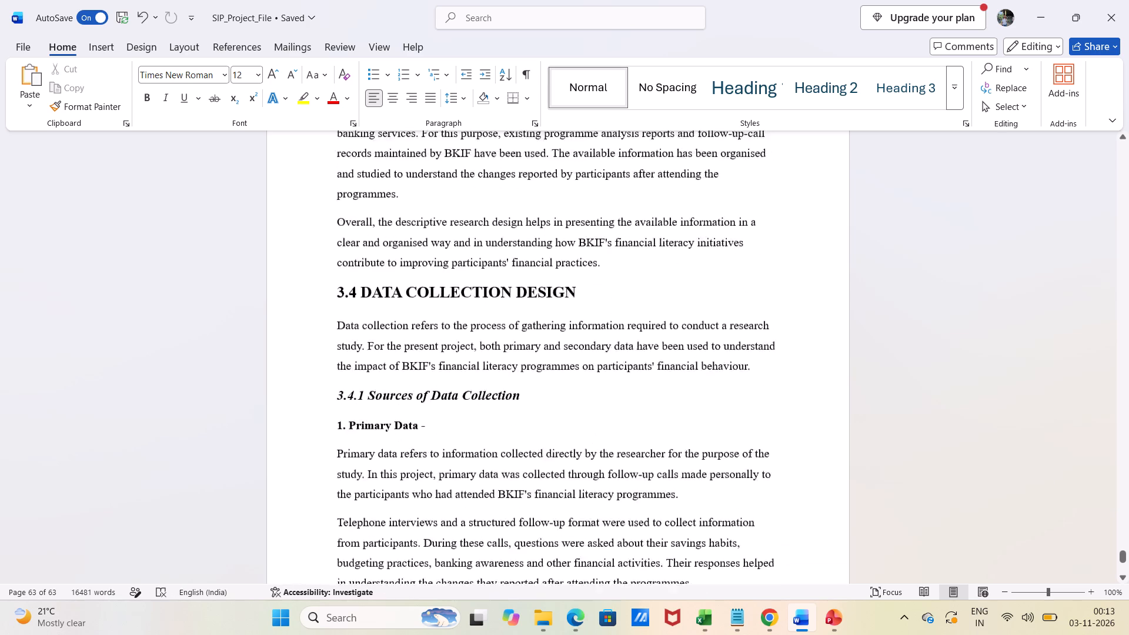
{"action": "scroll", "coordinate": [547, 313], "scroll_direction": "up", "scroll_amount": 1}
{"action": "left_click_drag", "start_coordinate": [368, 415], "coordinate": [809, 437]}
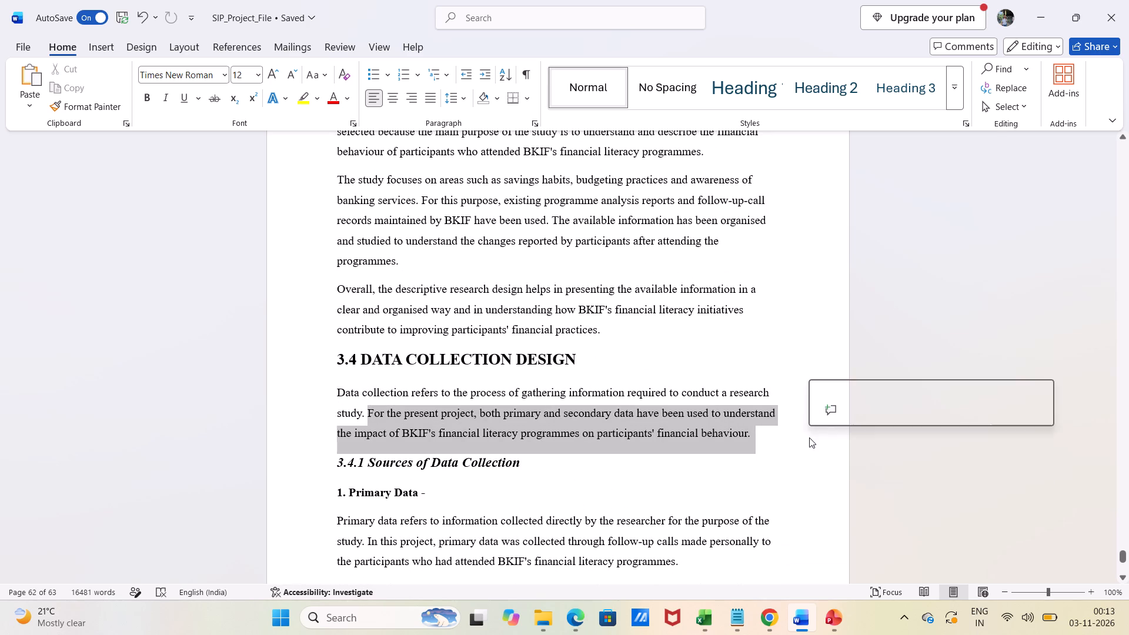
{"action": "key", "text": "BackSpace"}
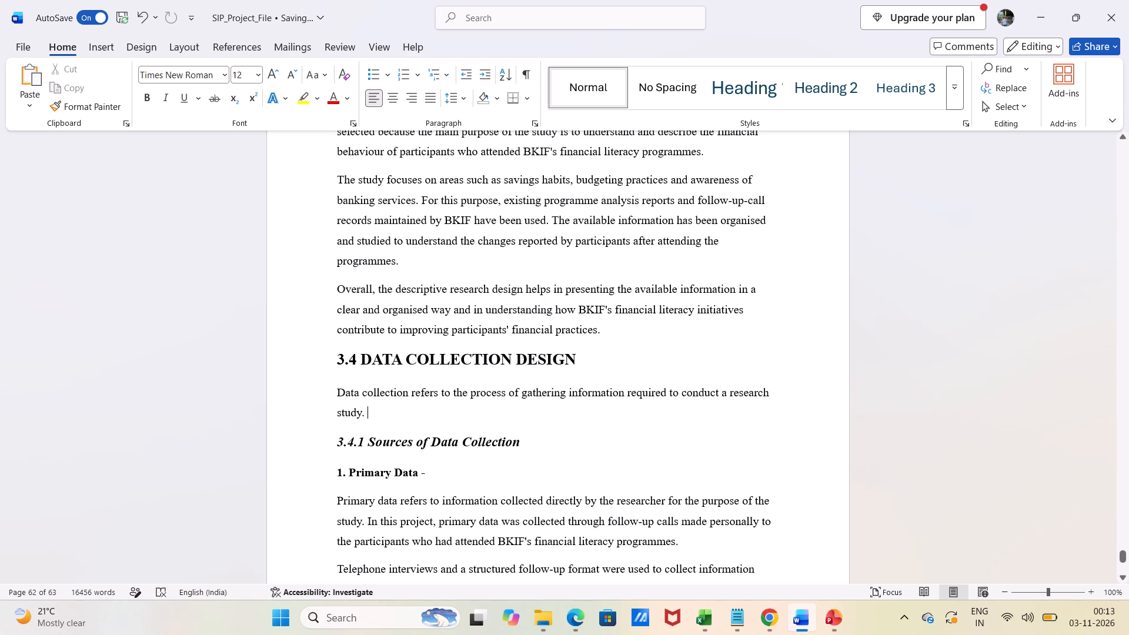
Remove the blank line above the paragraph beginning "Both primary and secondary data helped".
{"action": "scroll", "coordinate": [729, 435], "scroll_direction": "down", "scroll_amount": 6}
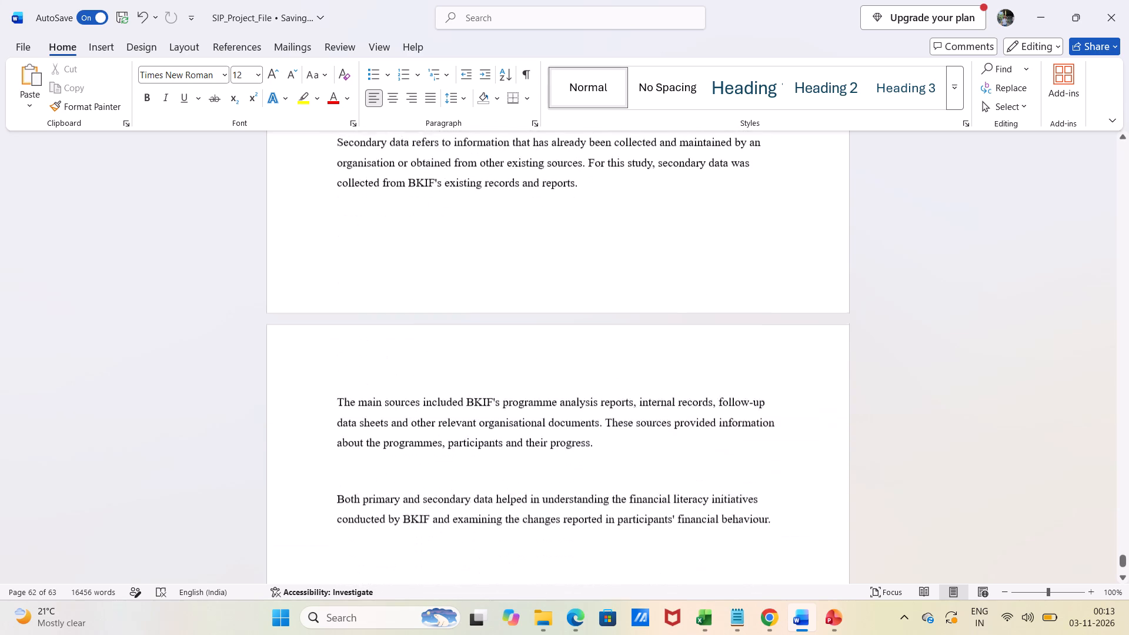
{"action": "left_click", "coordinate": [389, 433]}
{"action": "key", "text": "BackSpace"}
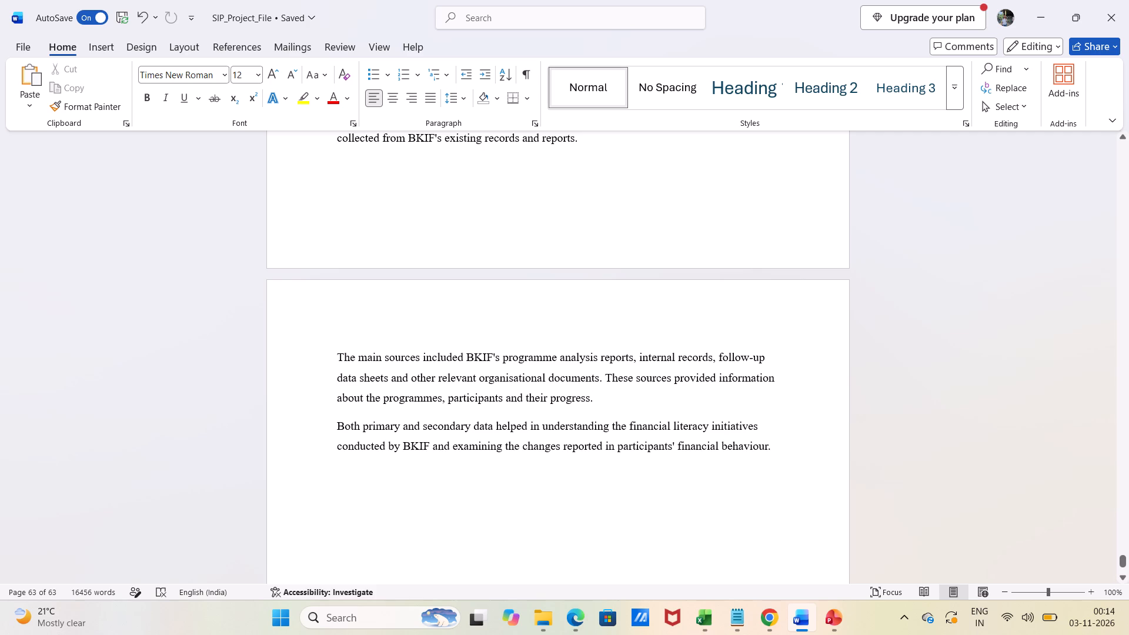
Copy the "3.4.1 Sources of Data Collection" heading and paste it below the paragraph beginning "Both primary and secondary data helped".
{"action": "scroll", "coordinate": [448, 268], "scroll_direction": "up", "scroll_amount": 2}
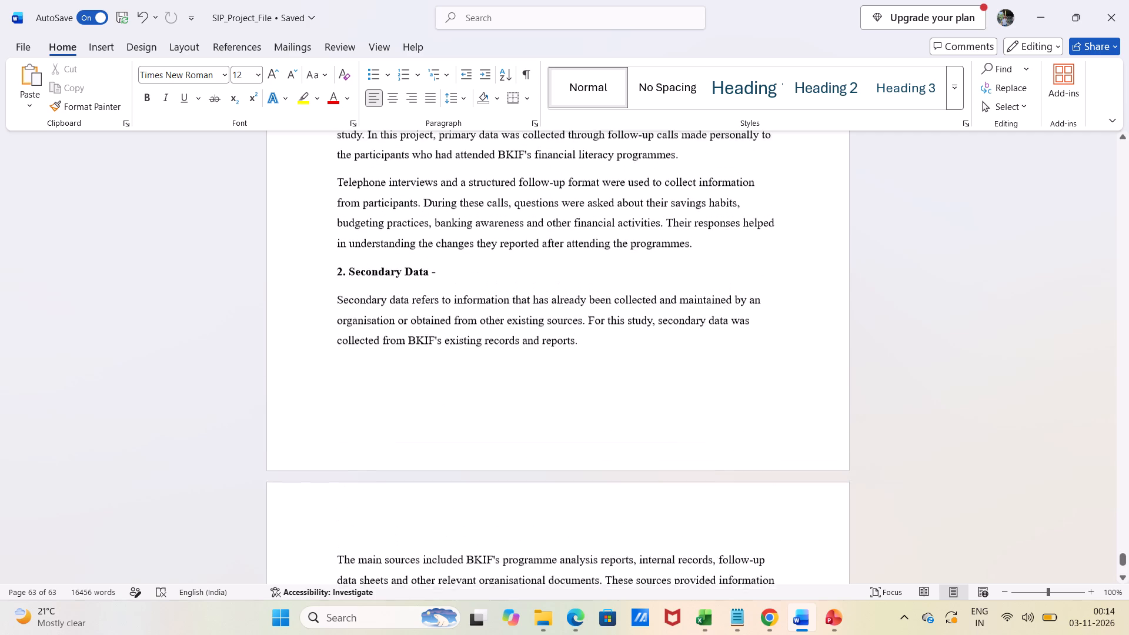
{"action": "scroll", "coordinate": [448, 268], "scroll_direction": "up", "scroll_amount": 2}
{"action": "left_click_drag", "start_coordinate": [336, 403], "coordinate": [527, 402]}
{"action": "key", "text": "ctrl+c"}
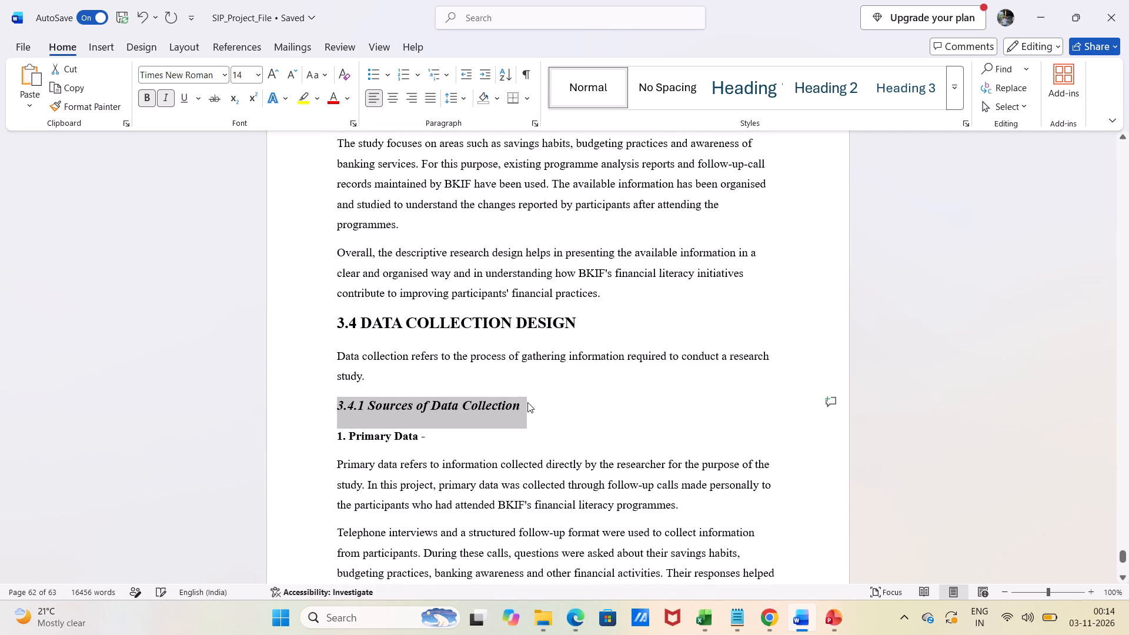
{"action": "scroll", "coordinate": [421, 393], "scroll_direction": "down", "scroll_amount": 4}
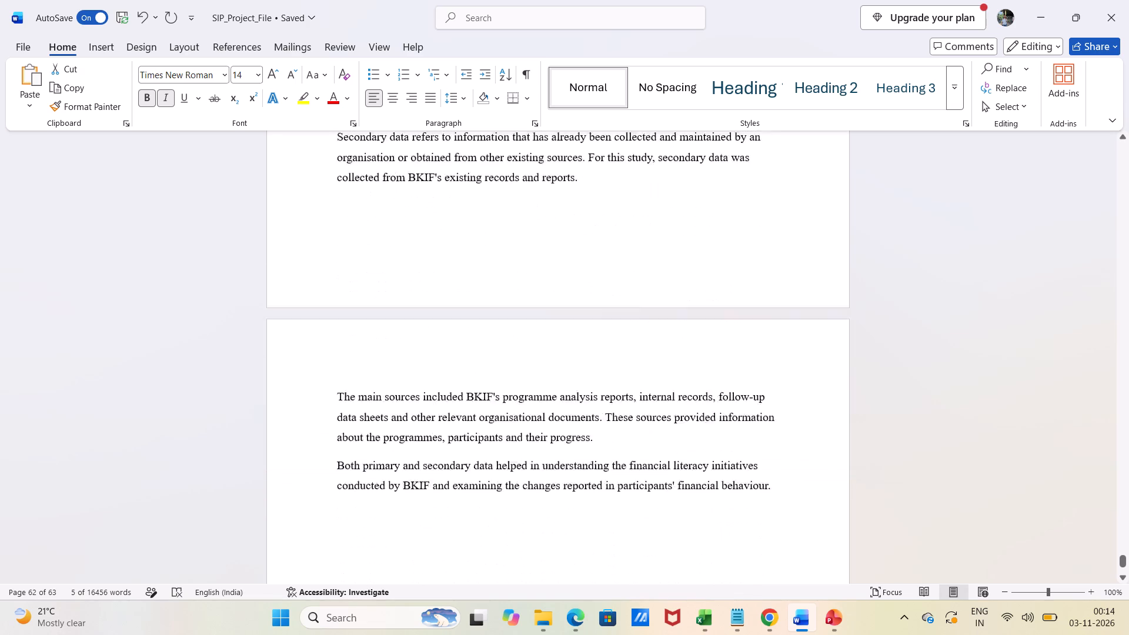
{"action": "scroll", "coordinate": [416, 371], "scroll_direction": "down", "scroll_amount": 1}
{"action": "left_click", "coordinate": [353, 436]}
{"action": "key", "text": "ctrl+v"}
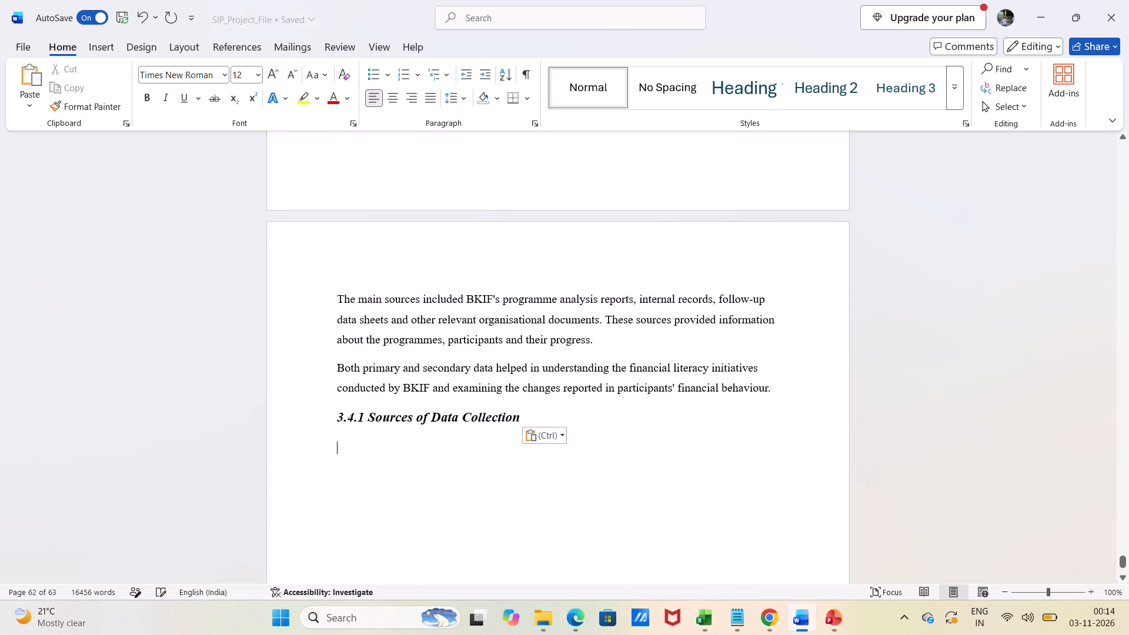
Reword the pasted heading to "3.4.1 Data Collection Instruments".
{"action": "left_click", "coordinate": [434, 416]}
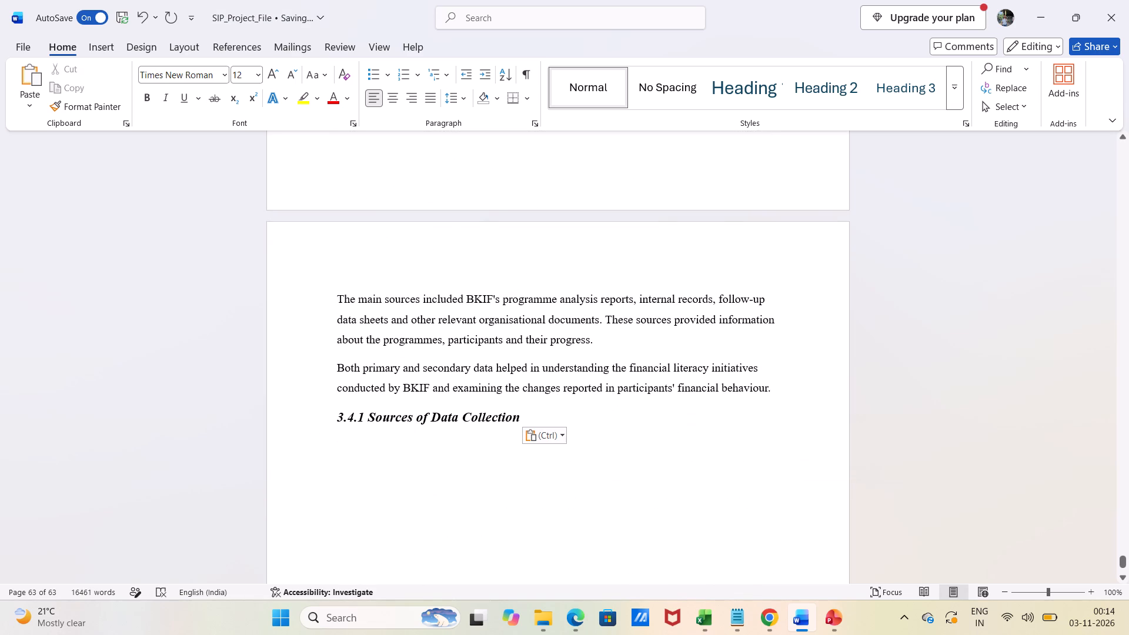
{"action": "key", "text": "BackSpace"}
{"action": "key", "text": "BackSpace"}
{"action": "key", "text": "BackSpace"}
{"action": "key", "text": "BackSpace"}
{"action": "key", "text": "BackSpace"}
{"action": "key", "text": "BackSpace"}
{"action": "key", "text": "BackSpace"}
{"action": "key", "text": "BackSpace"}
{"action": "key", "text": "BackSpace"}
{"action": "key", "text": "BackSpace"}
{"action": "key", "text": "BackSpace"}
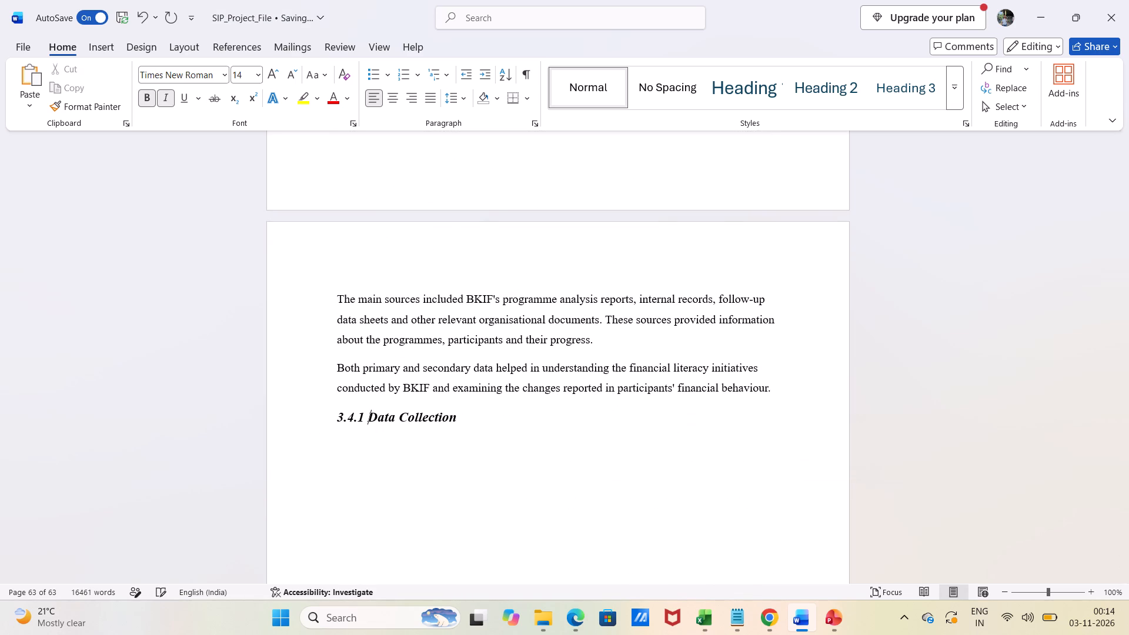
{"action": "key", "text": "Right"}
{"action": "key", "text": "Right"}
{"action": "key", "text": "Right"}
{"action": "key", "text": "Right"}
{"action": "key", "text": "Right"}
{"action": "key", "text": "Right"}
{"action": "key", "text": "Right"}
{"action": "key", "text": "Right"}
{"action": "key", "text": "Right"}
{"action": "key", "text": "Right"}
{"action": "key", "text": "Right"}
{"action": "key", "text": "Right"}
{"action": "key", "text": "Right"}
{"action": "key", "text": "Right"}
{"action": "key", "text": "Right"}
{"action": "key", "text": "space"}
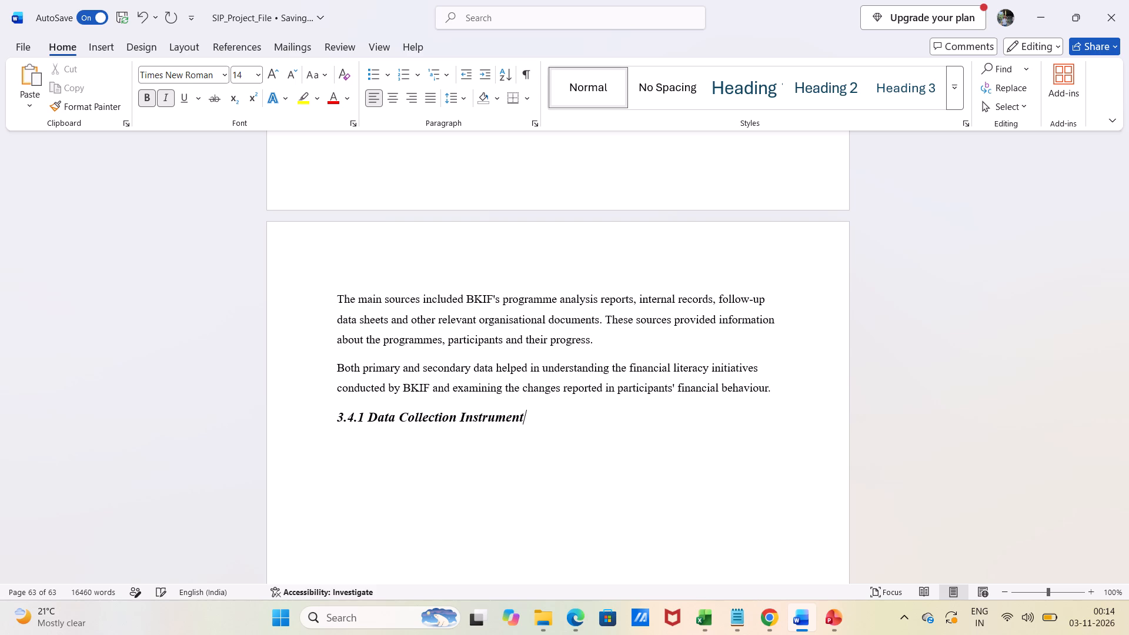
Start a new line below the Data Collection Instruments heading with italic and bold off and font size 12.
{"action": "key", "text": "Return"}
{"action": "left_click", "coordinate": [170, 98]}
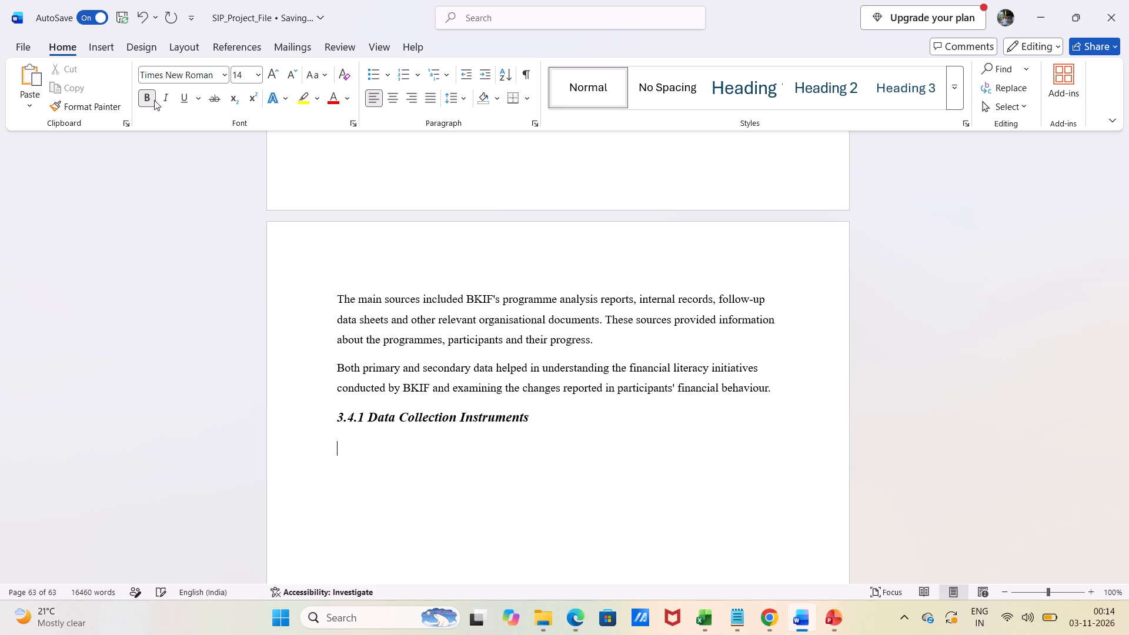
{"action": "left_click", "coordinate": [153, 100]}
{"action": "left_click", "coordinate": [238, 76]}
{"action": "type", "text": "12"}
{"action": "key", "text": "Return"}
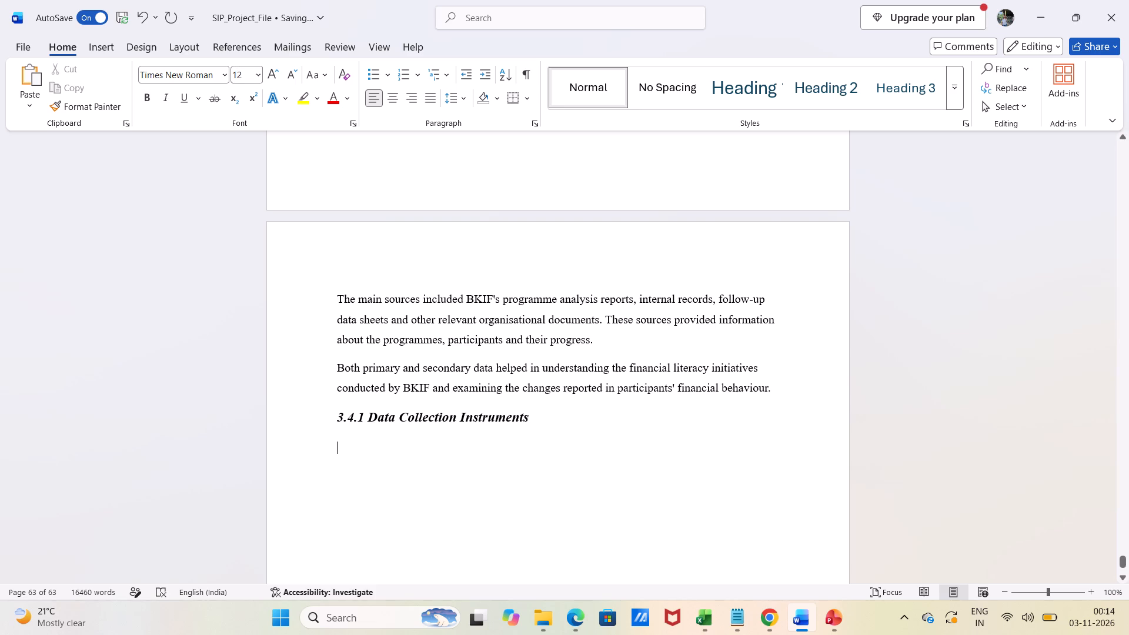
{"action": "left_click", "coordinate": [756, 619]}
{"action": "type", "text": "ne"}
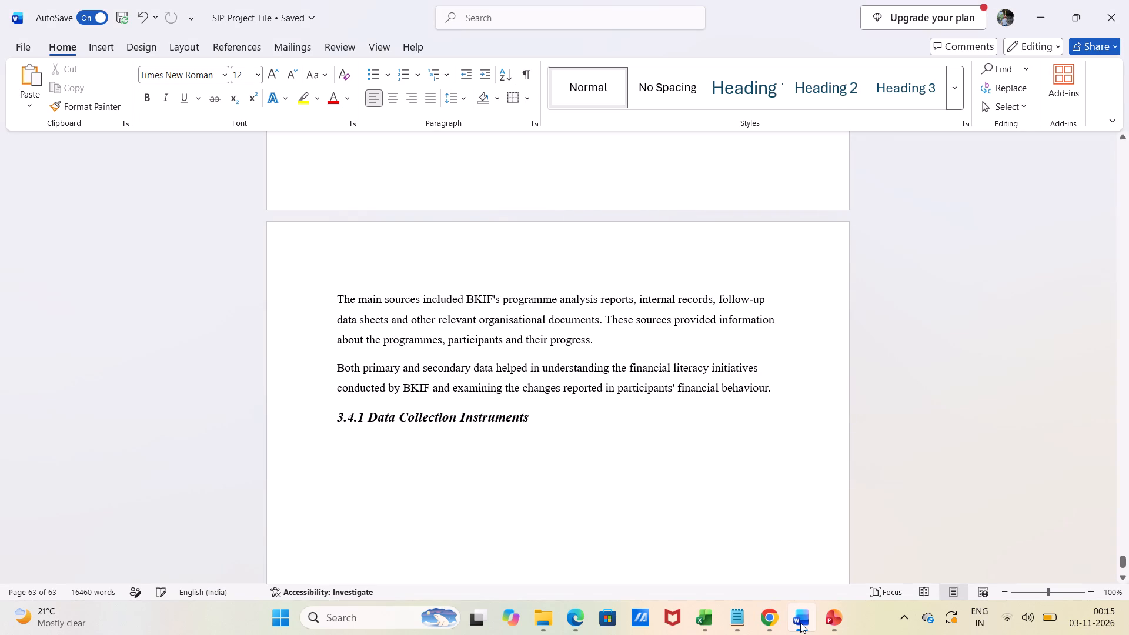
Make the "1. Instruments Used for Primary Data Collection" line bold.
{"action": "scroll", "coordinate": [624, 341], "scroll_direction": "up", "scroll_amount": 1}
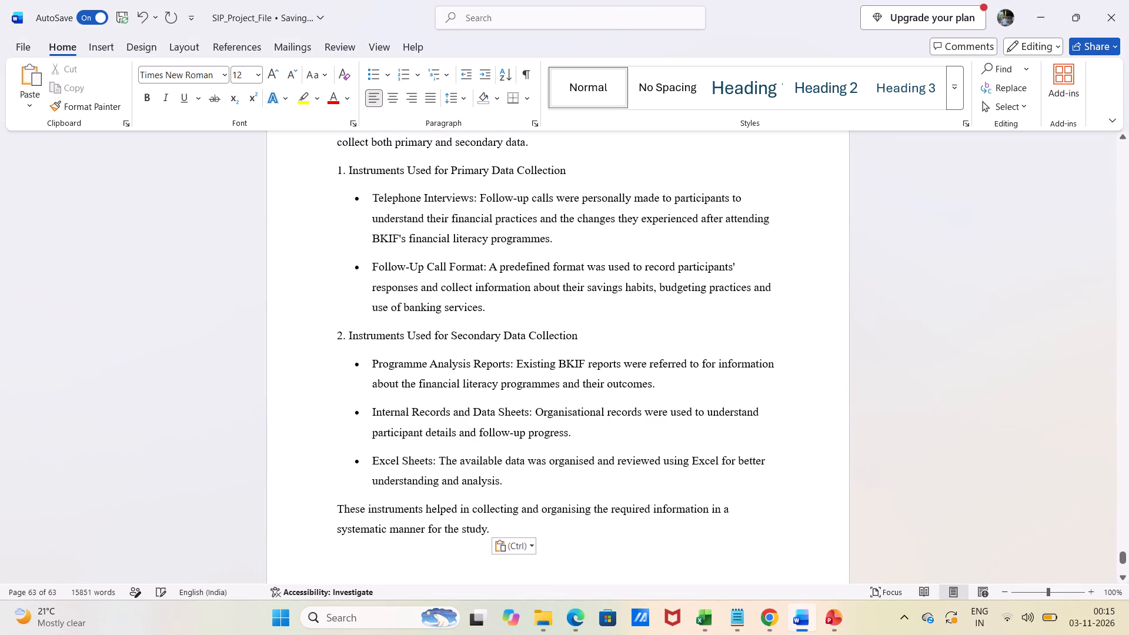
{"action": "scroll", "coordinate": [624, 341], "scroll_direction": "up", "scroll_amount": 1}
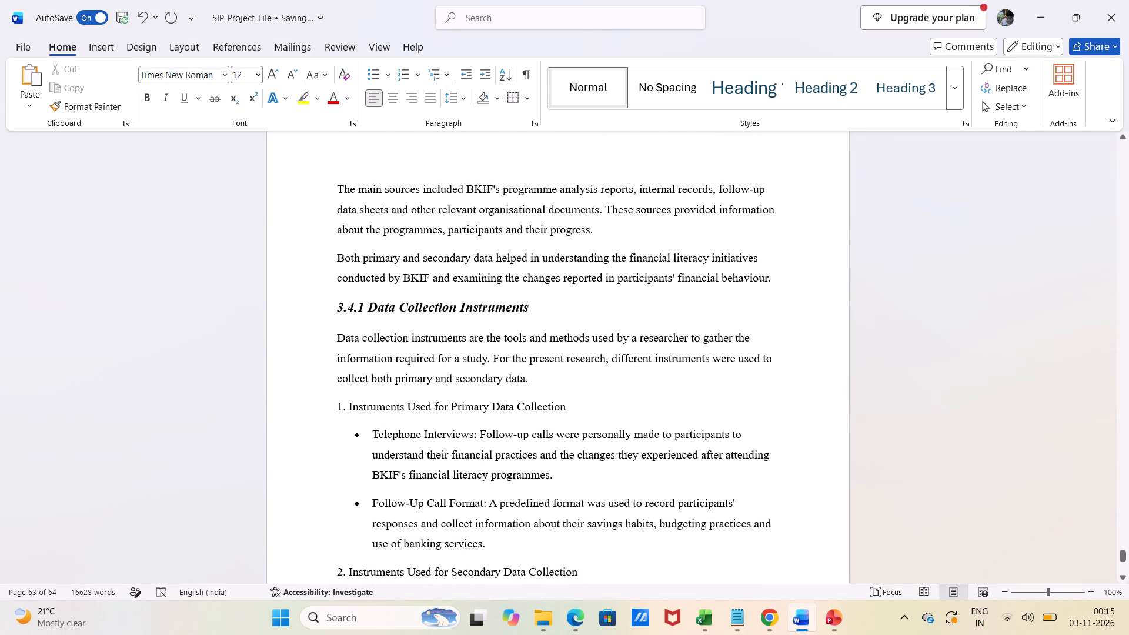
{"action": "left_click_drag", "start_coordinate": [338, 406], "coordinate": [589, 396]}
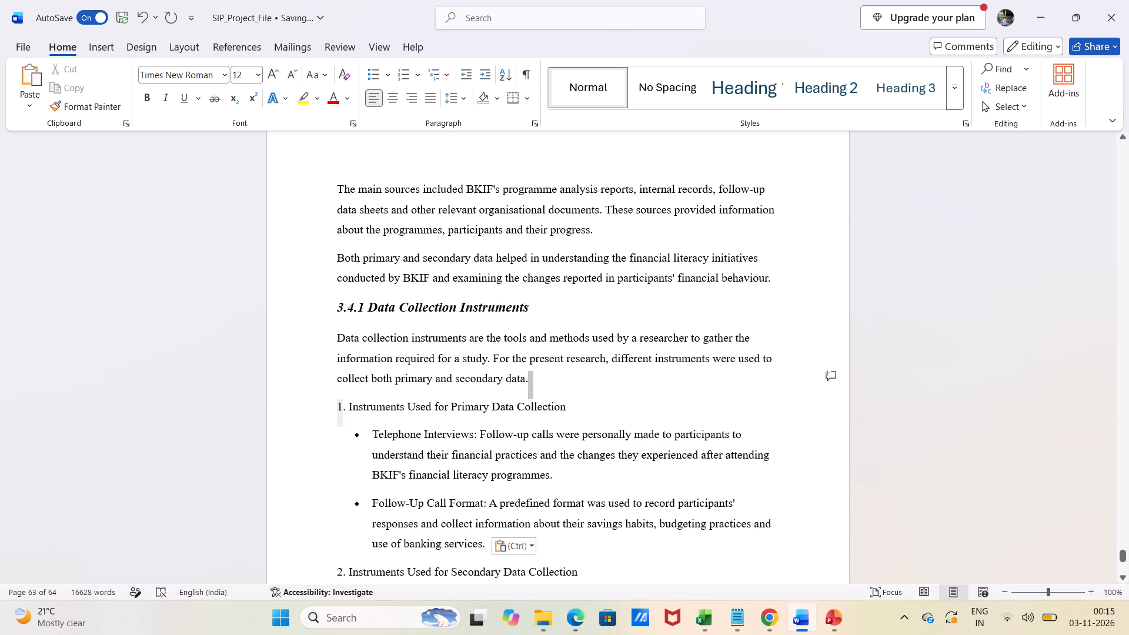
{"action": "left_click_drag", "start_coordinate": [589, 396], "coordinate": [589, 409]}
{"action": "left_click", "coordinate": [599, 387]}
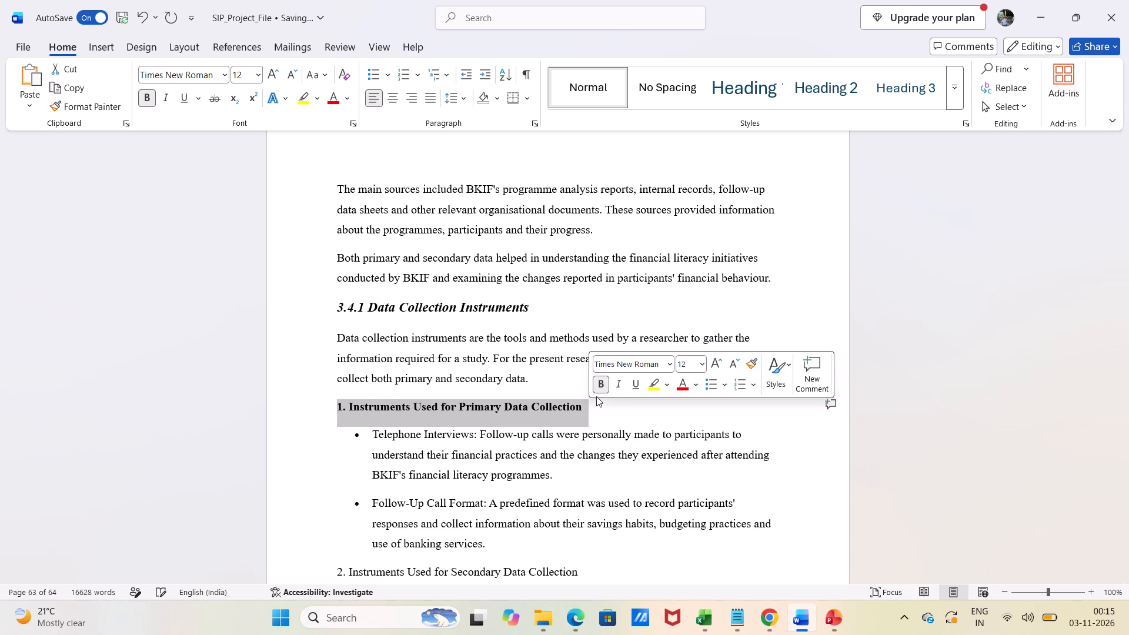
Add a space and hyphen at the end of the "1. Instruments Used for Primary Data Collection" line.
{"action": "left_click", "coordinate": [597, 400]}
{"action": "key", "text": "space"}
{"action": "type", "text": "-"}
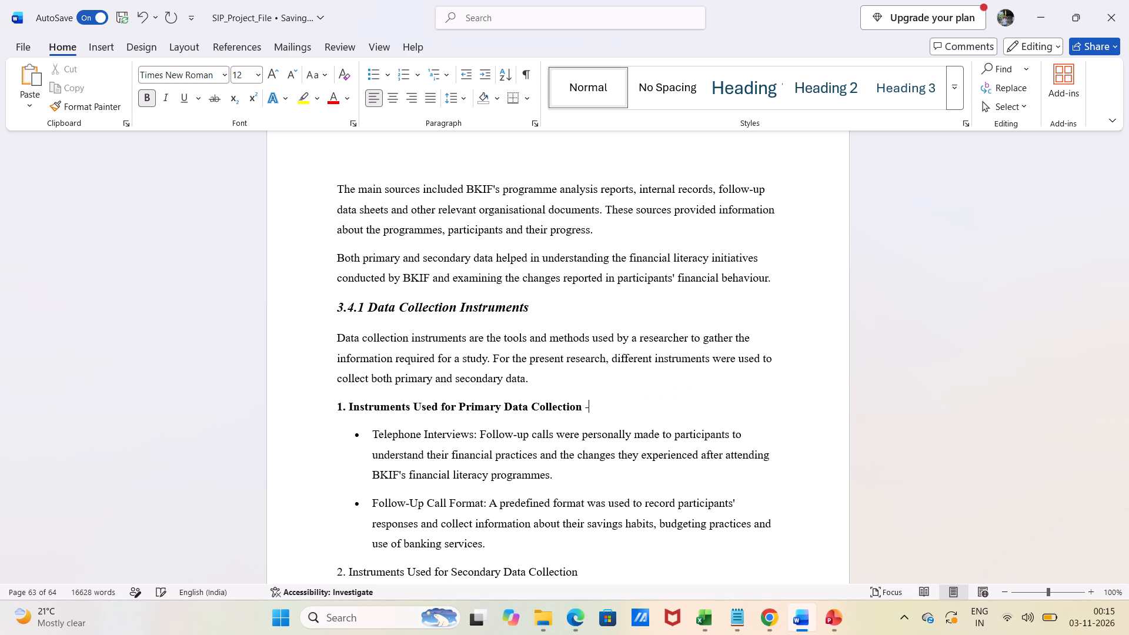
Delete the paragraph starting "Telephone interviews and a structured follow-up format" under Primary Data in the Sources of Data Collection section.
{"action": "scroll", "coordinate": [468, 342], "scroll_direction": "up", "scroll_amount": 1}
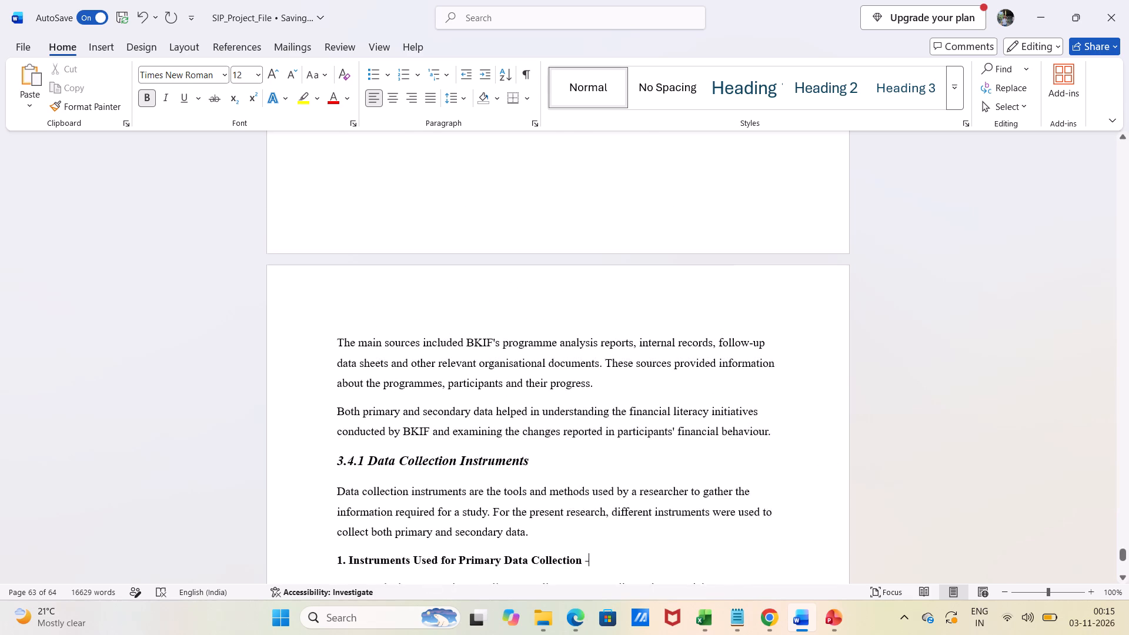
{"action": "scroll", "coordinate": [468, 342], "scroll_direction": "up", "scroll_amount": 2}
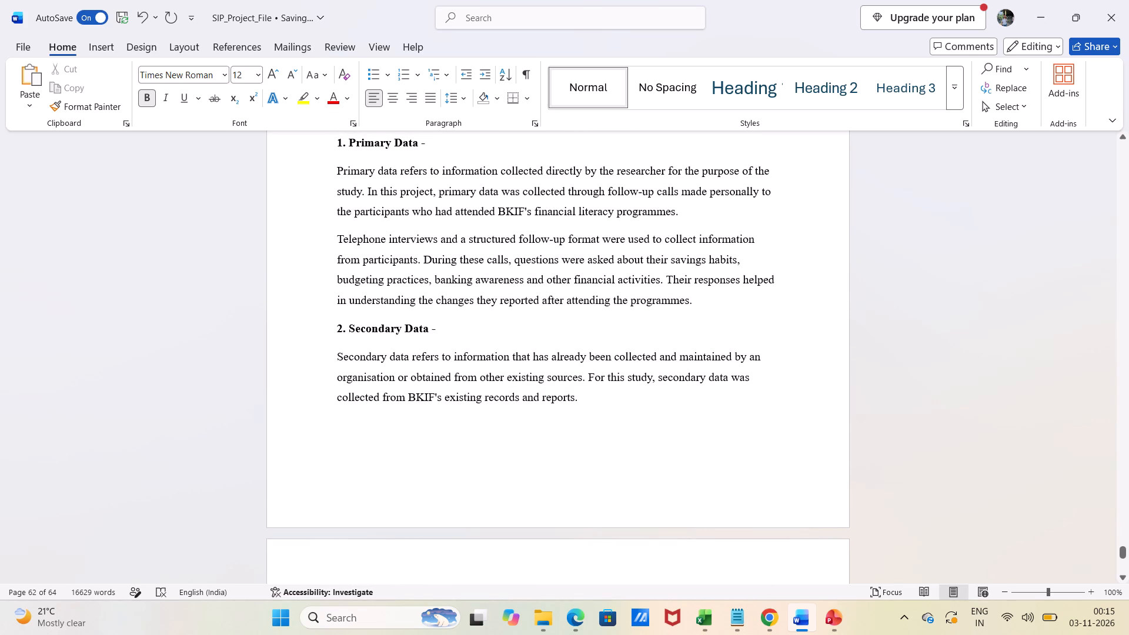
{"action": "scroll", "coordinate": [468, 342], "scroll_direction": "up", "scroll_amount": 1}
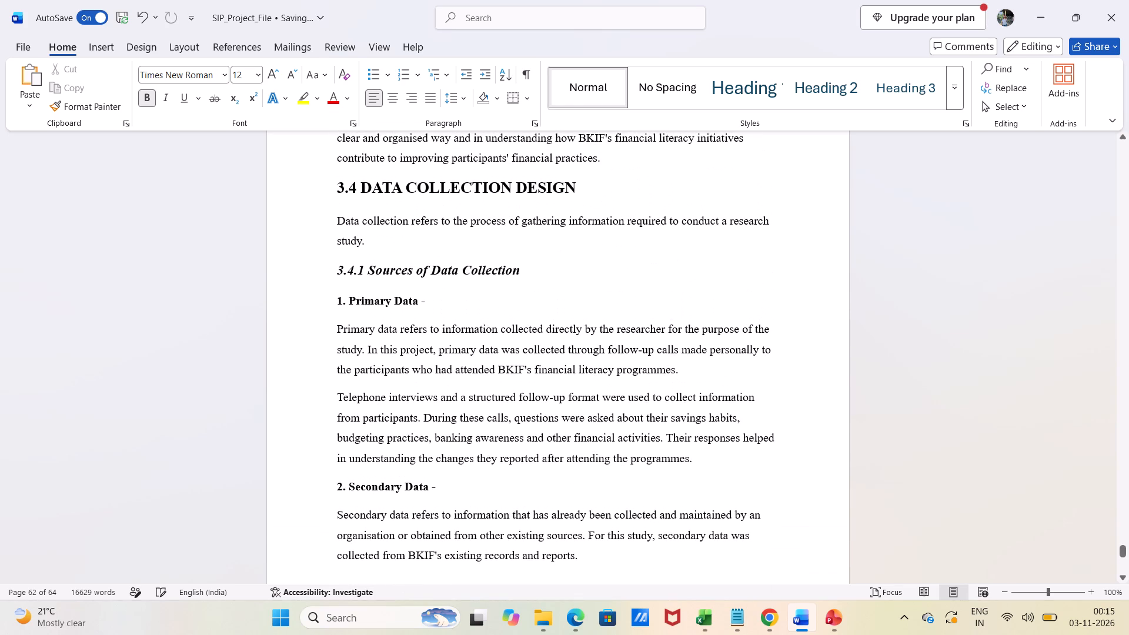
{"action": "scroll", "coordinate": [468, 342], "scroll_direction": "down", "scroll_amount": 1}
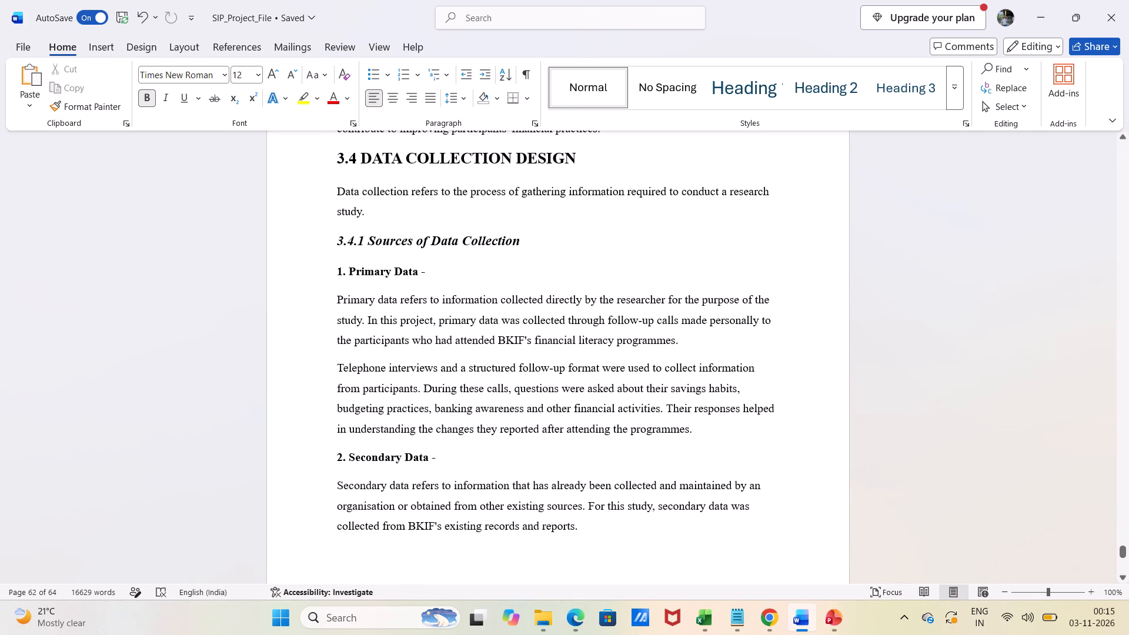
{"action": "left_click_drag", "start_coordinate": [338, 368], "coordinate": [679, 433]}
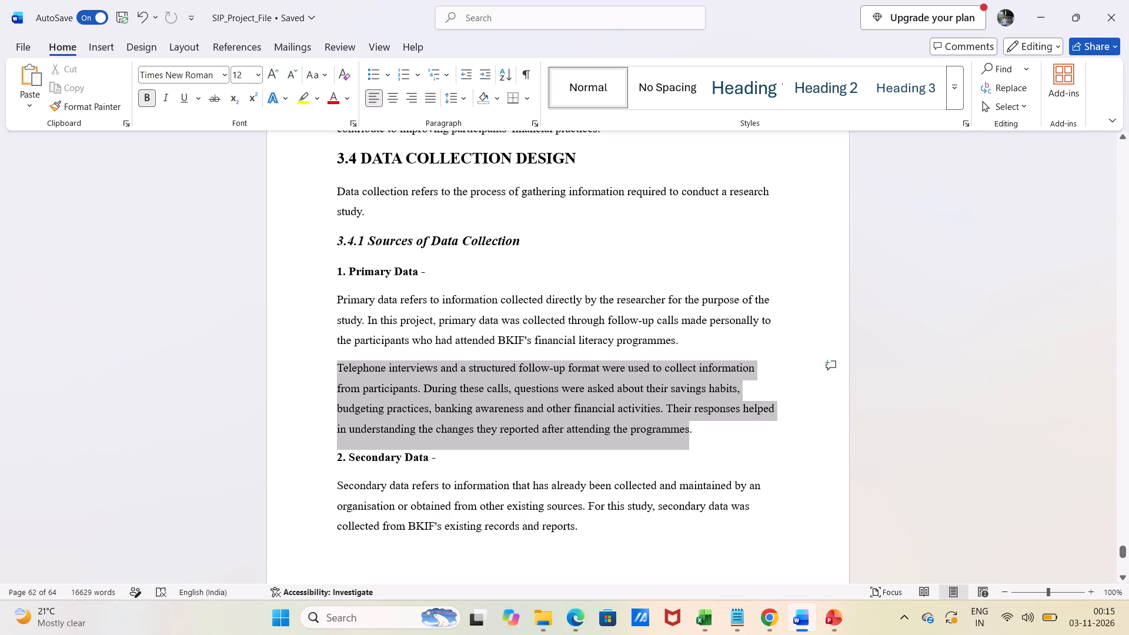
{"action": "left_click_drag", "start_coordinate": [679, 433], "coordinate": [694, 433]}
{"action": "key", "text": "BackSpace"}
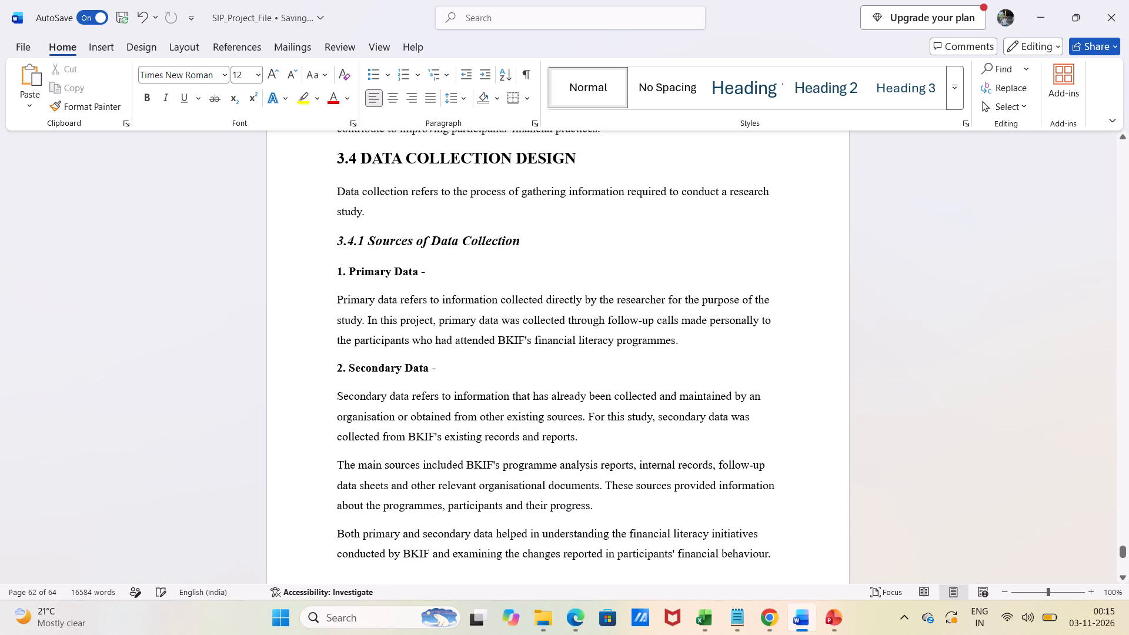
Delete the paragraph starting "The main sources included BKIF's programme analysis reports" under Secondary Data.
{"action": "scroll", "coordinate": [493, 446], "scroll_direction": "down", "scroll_amount": 1}
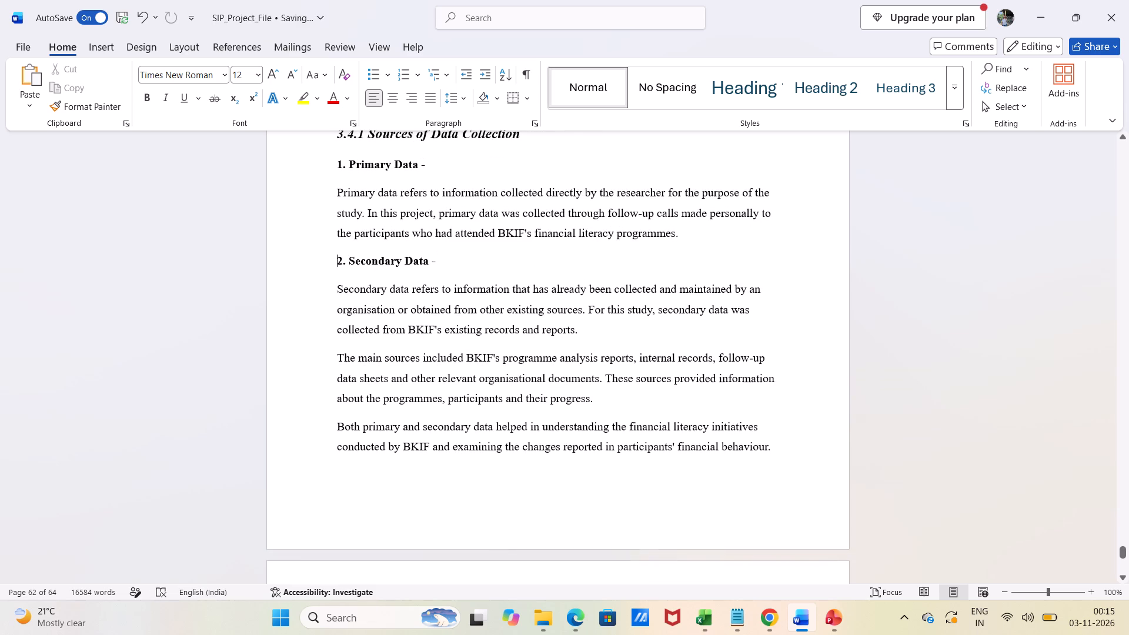
{"action": "left_click_drag", "start_coordinate": [336, 355], "coordinate": [627, 410]}
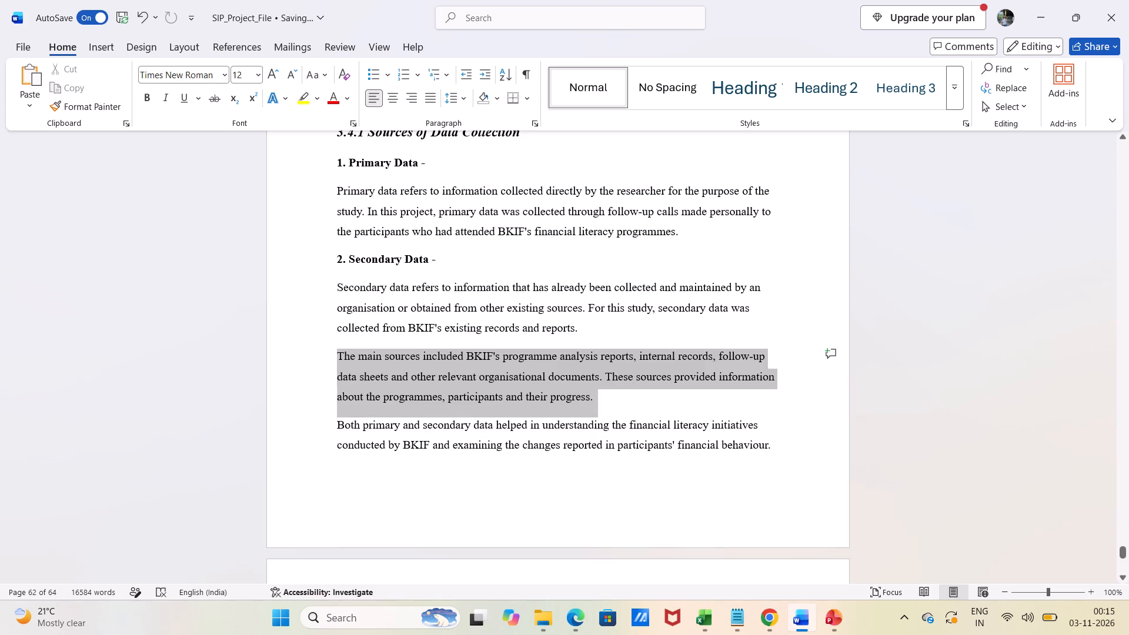
{"action": "left_click_drag", "start_coordinate": [627, 410], "coordinate": [620, 399]}
{"action": "key", "text": "BackSpace"}
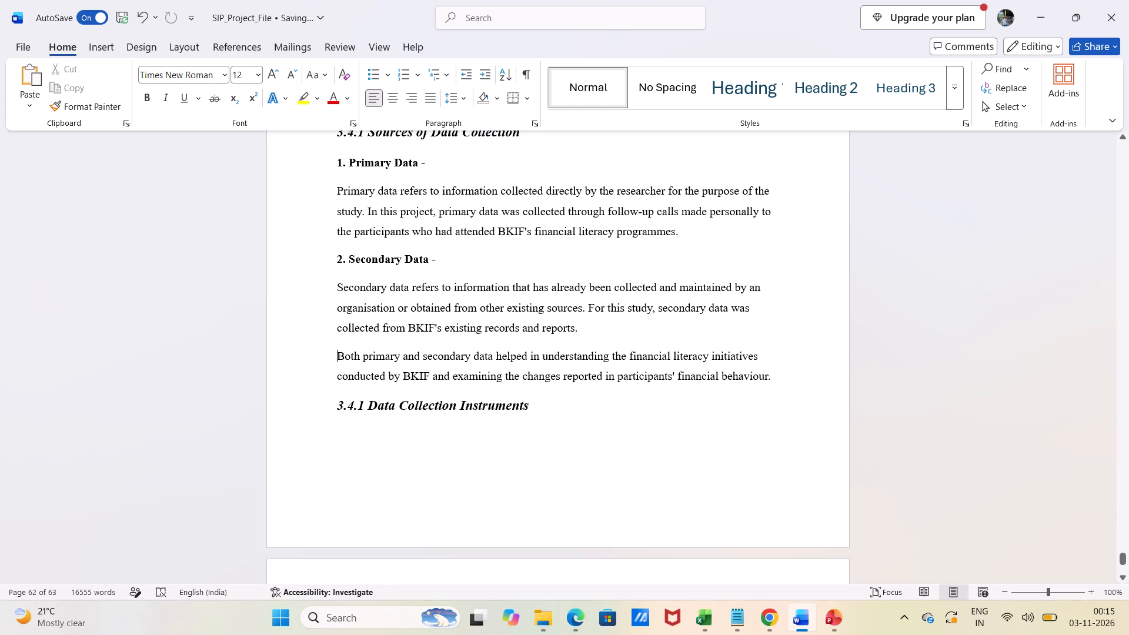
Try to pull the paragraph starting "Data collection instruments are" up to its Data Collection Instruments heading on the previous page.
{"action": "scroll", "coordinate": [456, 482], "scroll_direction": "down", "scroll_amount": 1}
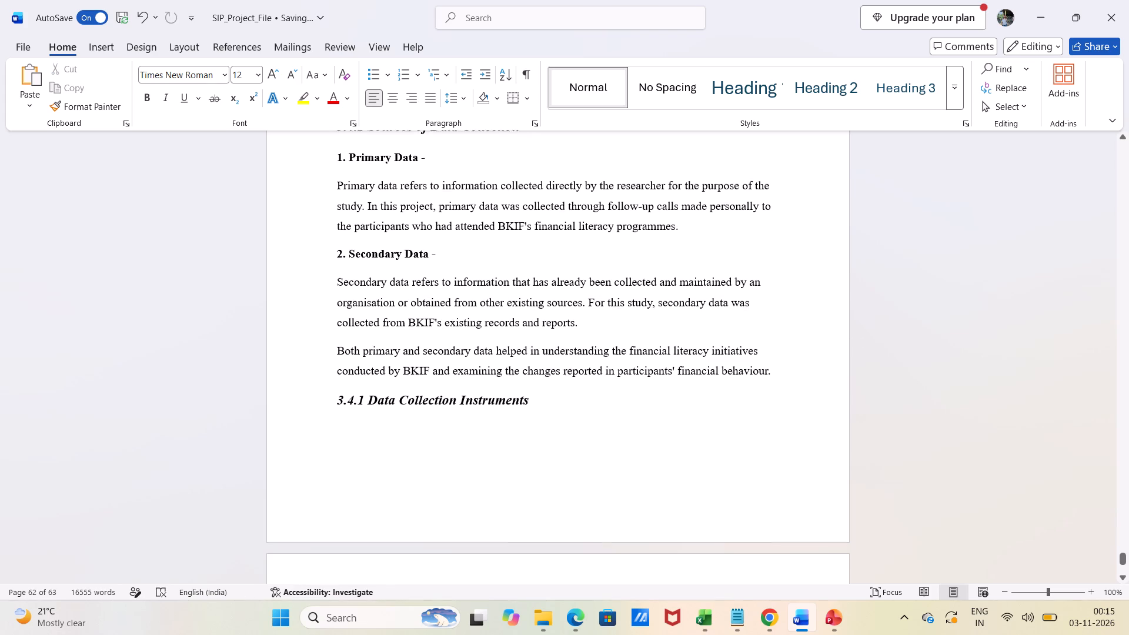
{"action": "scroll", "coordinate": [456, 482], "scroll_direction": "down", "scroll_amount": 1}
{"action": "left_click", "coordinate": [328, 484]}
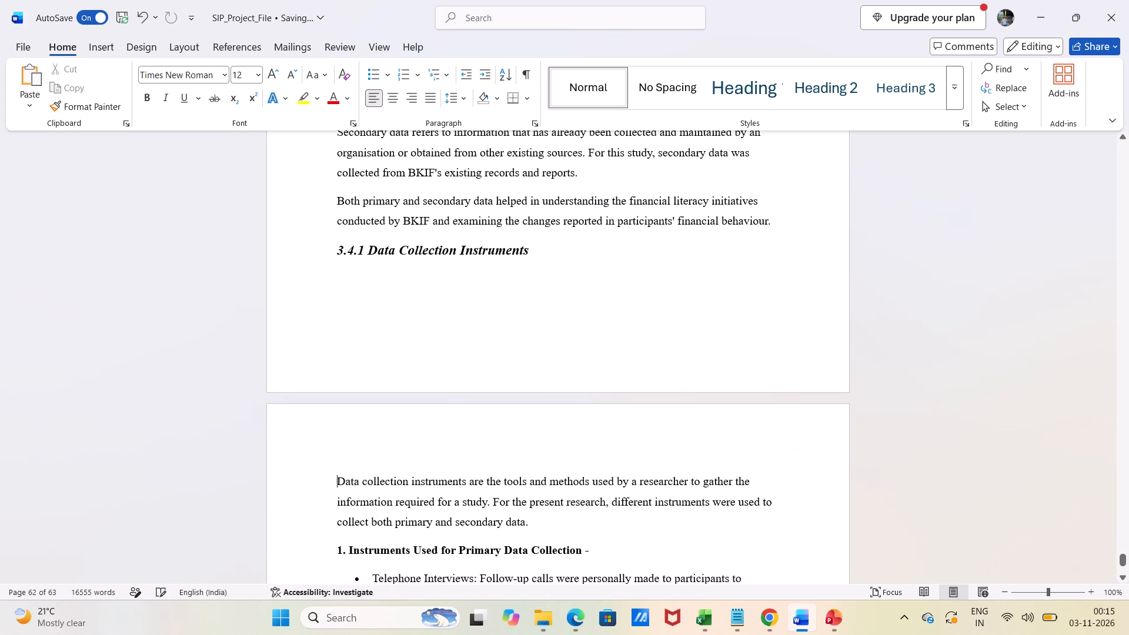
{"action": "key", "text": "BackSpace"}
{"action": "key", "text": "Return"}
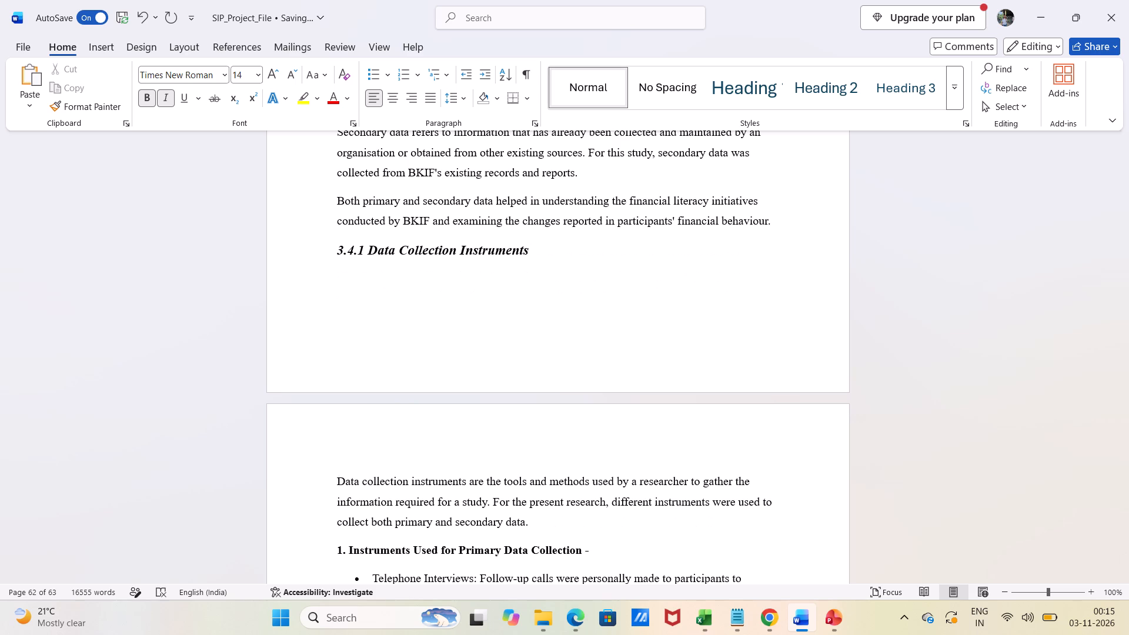
Replace the colons after "Telephone Interviews" and "Follow-Up Call Format" in the primary data bullets with a spaced hyphen.
{"action": "scroll", "coordinate": [342, 347], "scroll_direction": "up", "scroll_amount": 2}
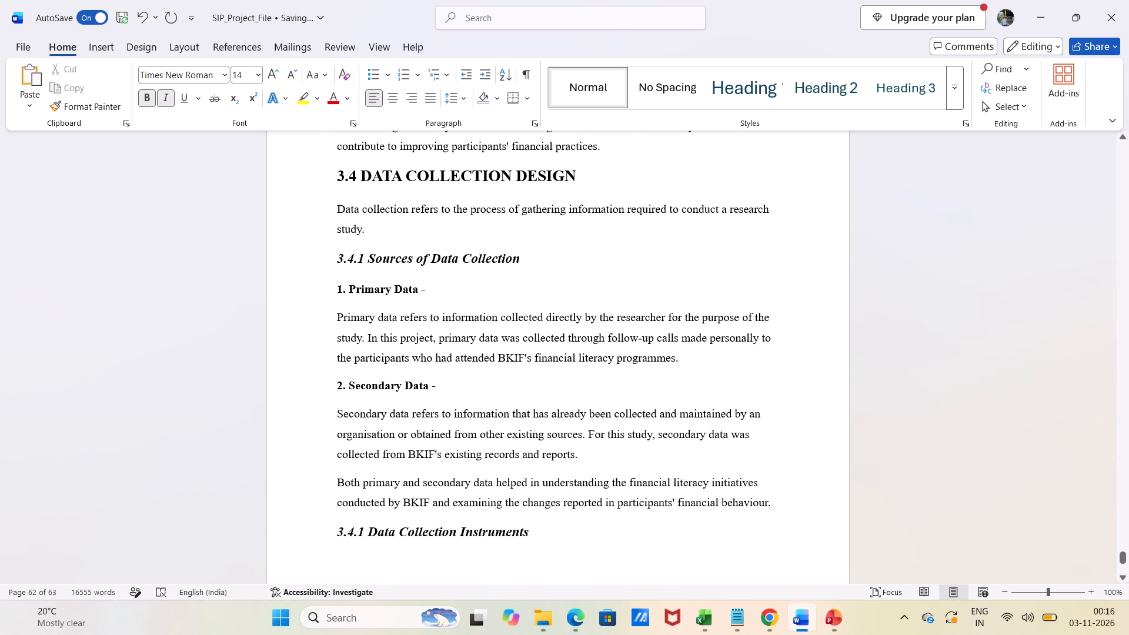
{"action": "scroll", "coordinate": [342, 347], "scroll_direction": "down", "scroll_amount": 2}
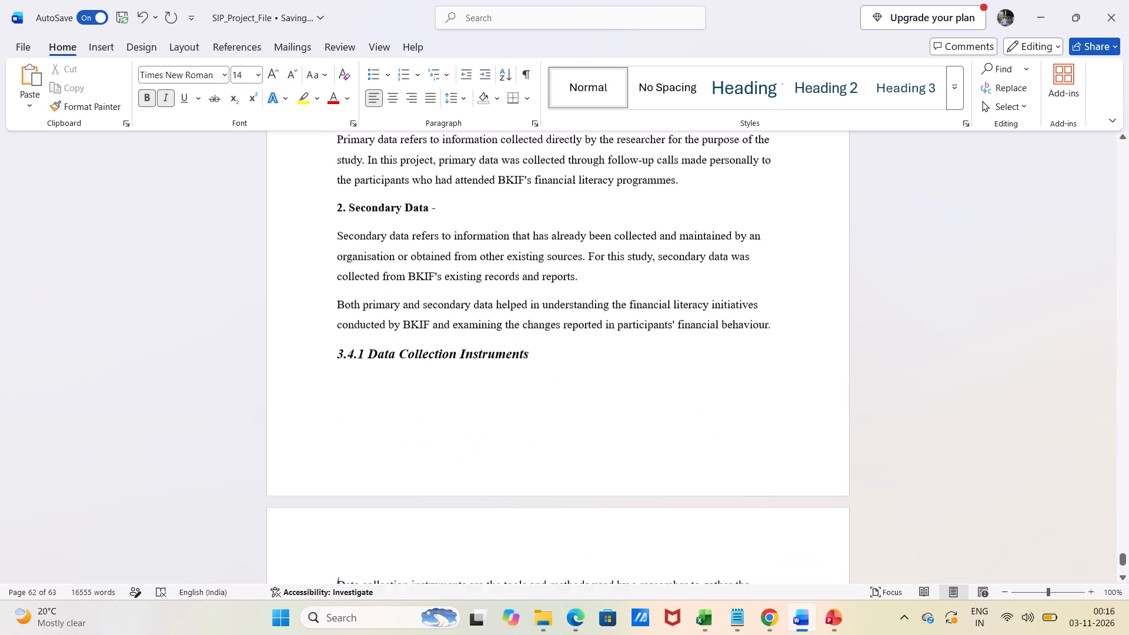
{"action": "scroll", "coordinate": [355, 282], "scroll_direction": "down", "scroll_amount": 3}
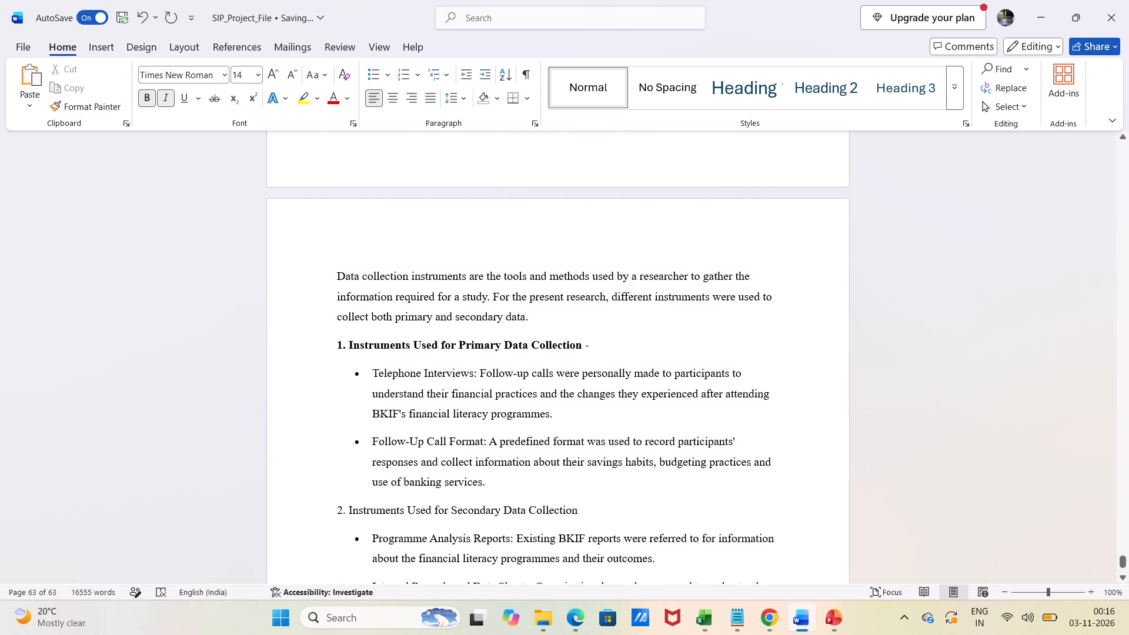
{"action": "scroll", "coordinate": [355, 282], "scroll_direction": "down", "scroll_amount": 1}
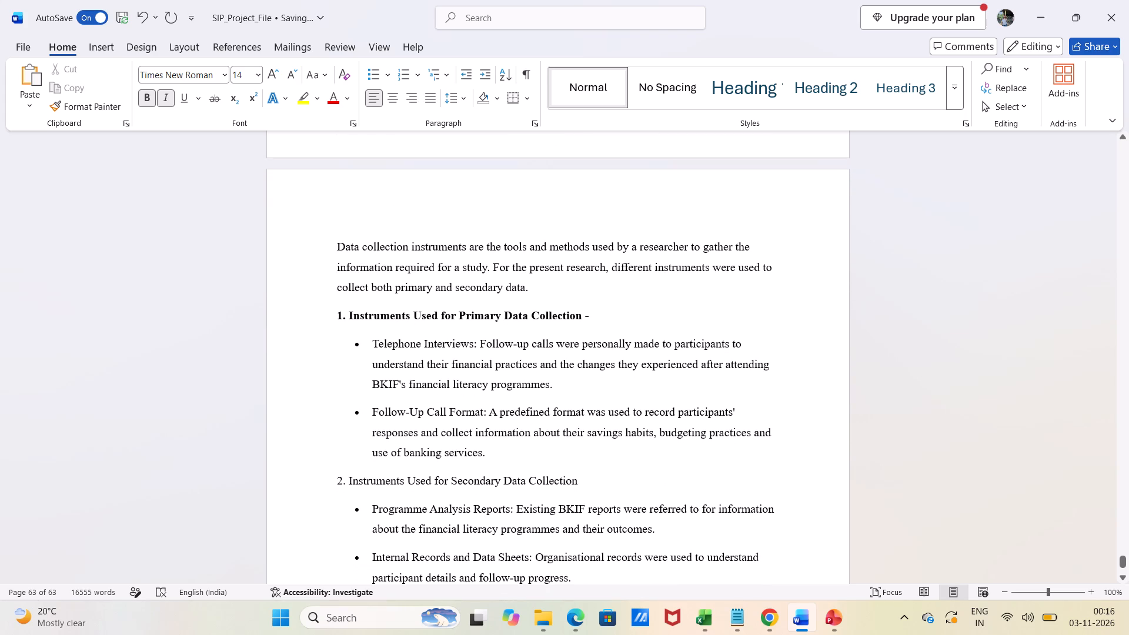
{"action": "left_click", "coordinate": [476, 344]}
{"action": "key", "text": "BackSpace"}
{"action": "key", "text": "space"}
{"action": "type", "text": "-"}
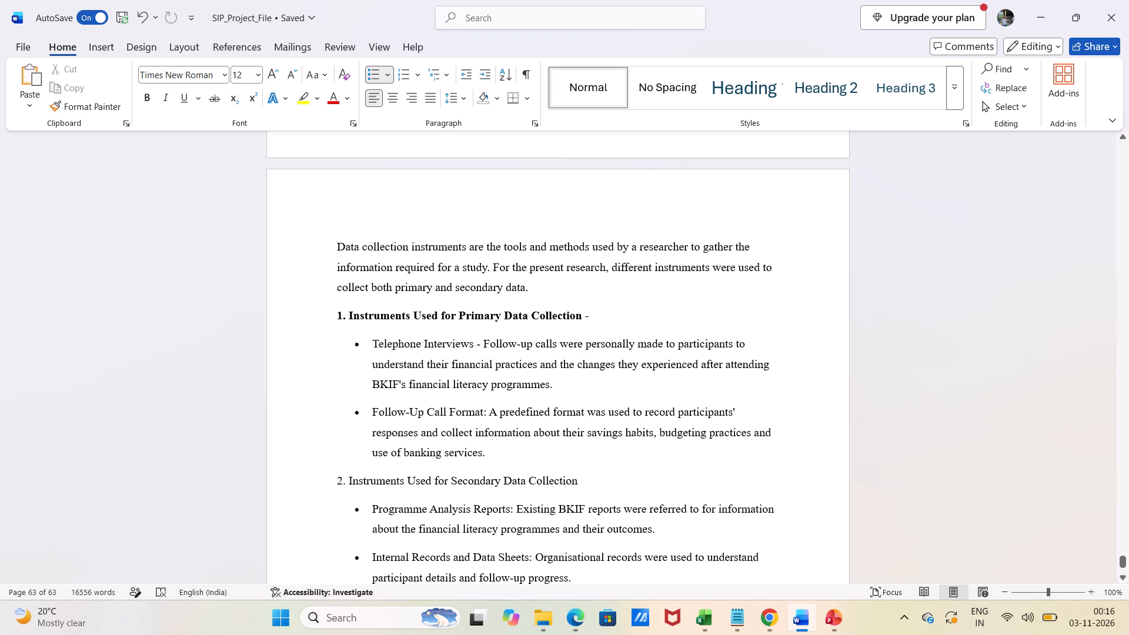
{"action": "left_click", "coordinate": [486, 411]}
{"action": "key", "text": "BackSpace"}
{"action": "key", "text": "space"}
{"action": "type", "text": "-"}
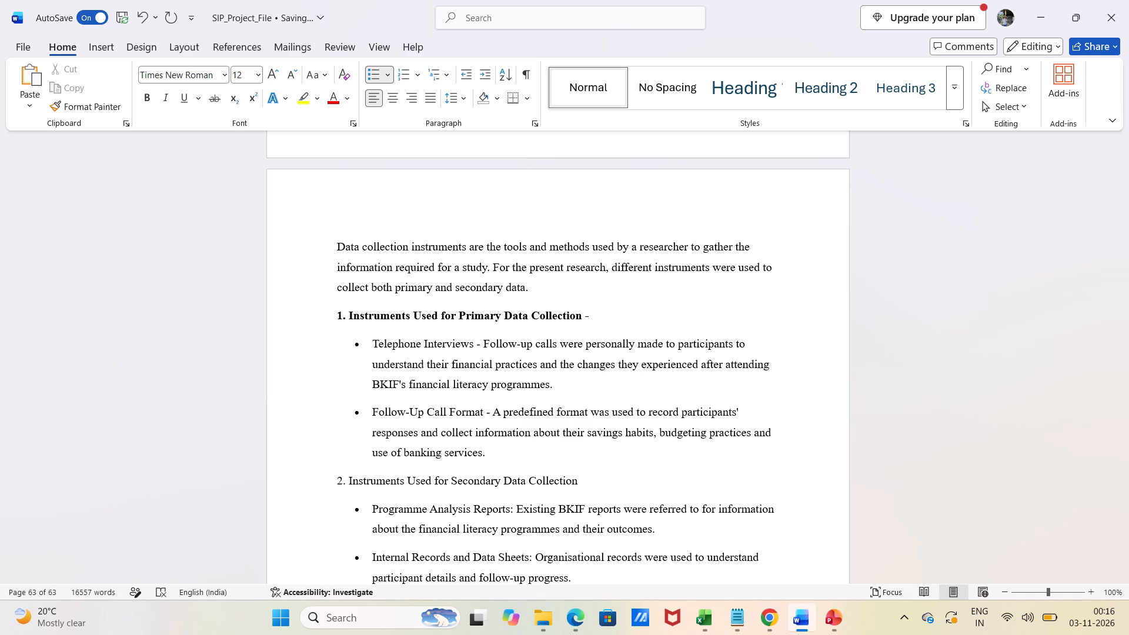
Make the "2. Instruments Used for Secondary Data Collection" line bold and end it with a space and hyphen.
{"action": "scroll", "coordinate": [425, 432], "scroll_direction": "down", "scroll_amount": 1}
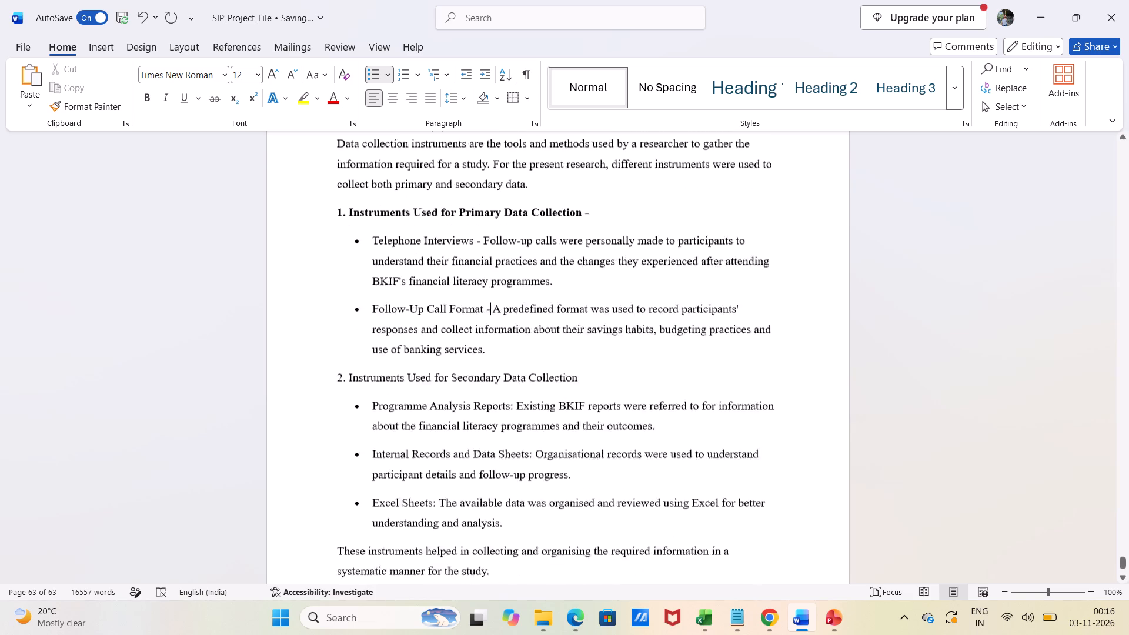
{"action": "scroll", "coordinate": [425, 432], "scroll_direction": "down", "scroll_amount": 1}
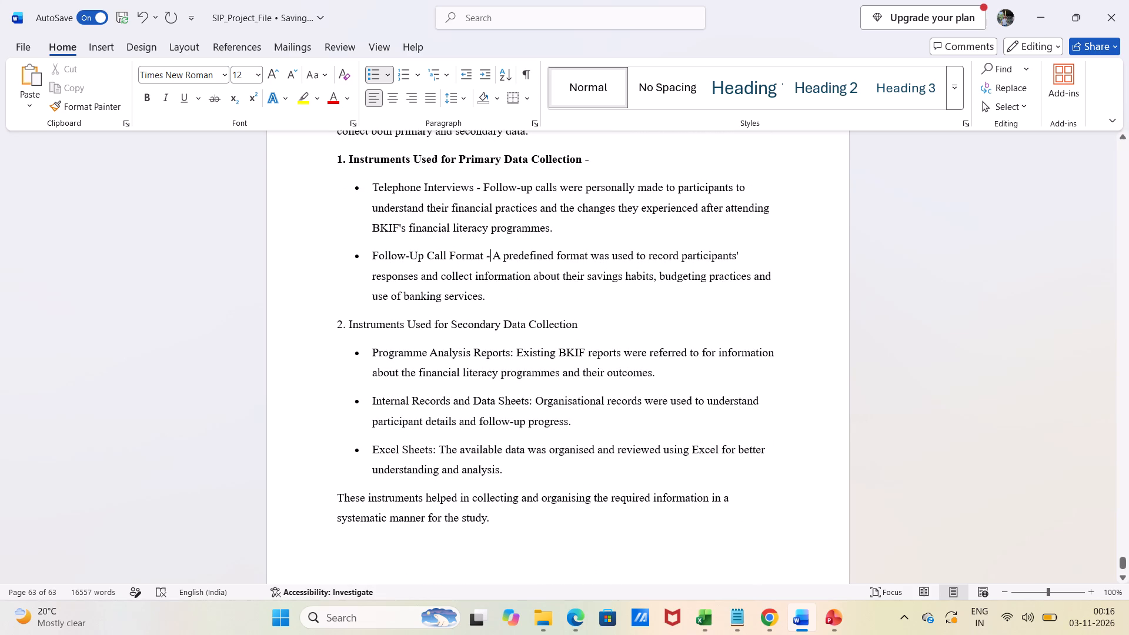
{"action": "left_click_drag", "start_coordinate": [336, 324], "coordinate": [577, 335]}
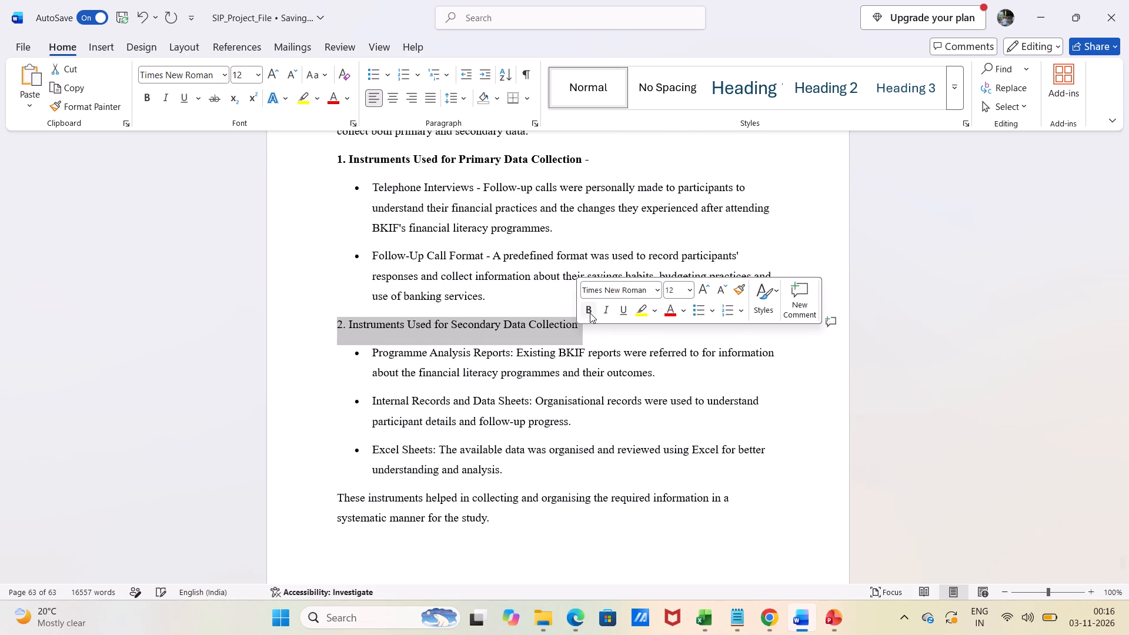
{"action": "left_click", "coordinate": [591, 310]}
{"action": "left_click", "coordinate": [620, 332]}
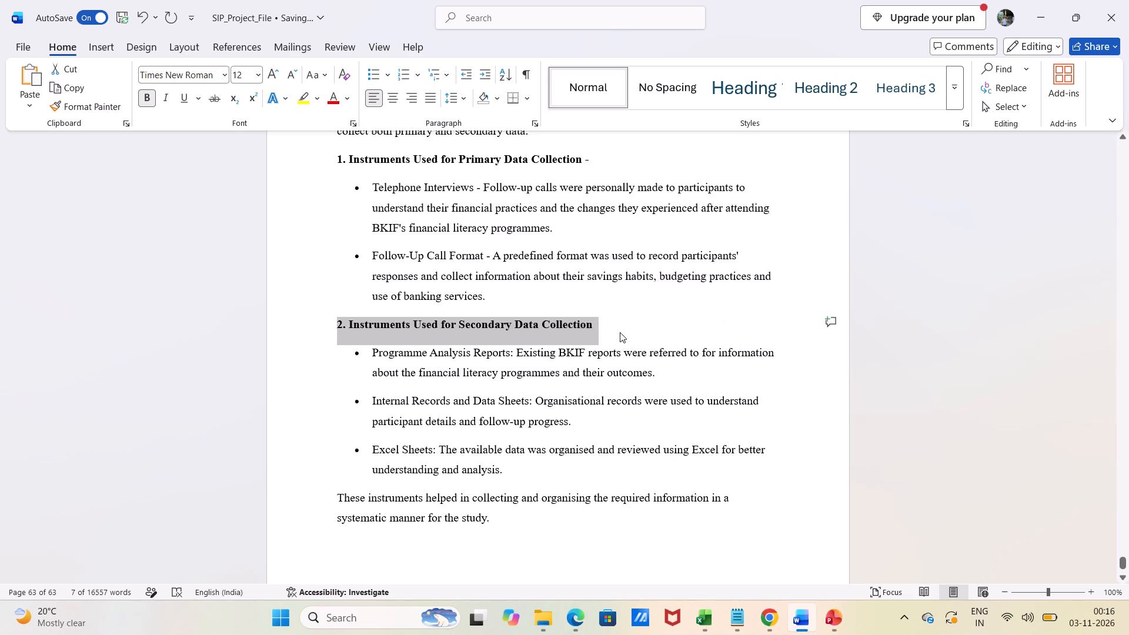
{"action": "key", "text": "space"}
{"action": "type", "text": "-"}
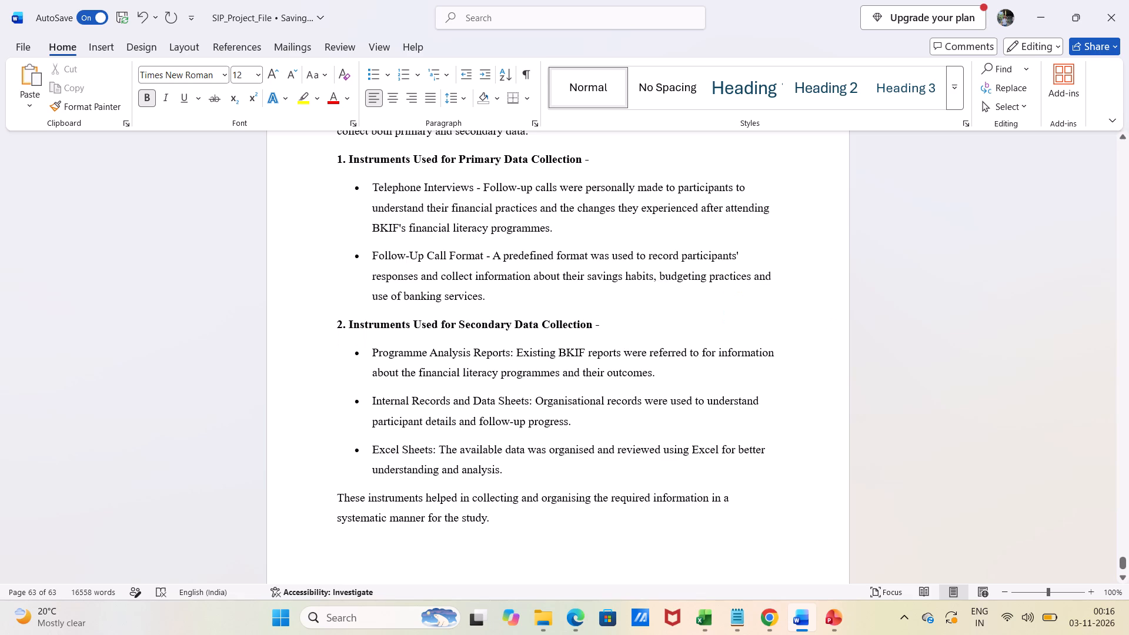
Replace the colons after "Programme Analysis Reports", "Internal Records and Data Sheets" and "Excel Sheets" with a spaced hyphen.
{"action": "left_click", "coordinate": [515, 350]}
{"action": "key", "text": "BackSpace"}
{"action": "key", "text": "BackSpace"}
{"action": "key", "text": "space"}
{"action": "type", "text": "-"}
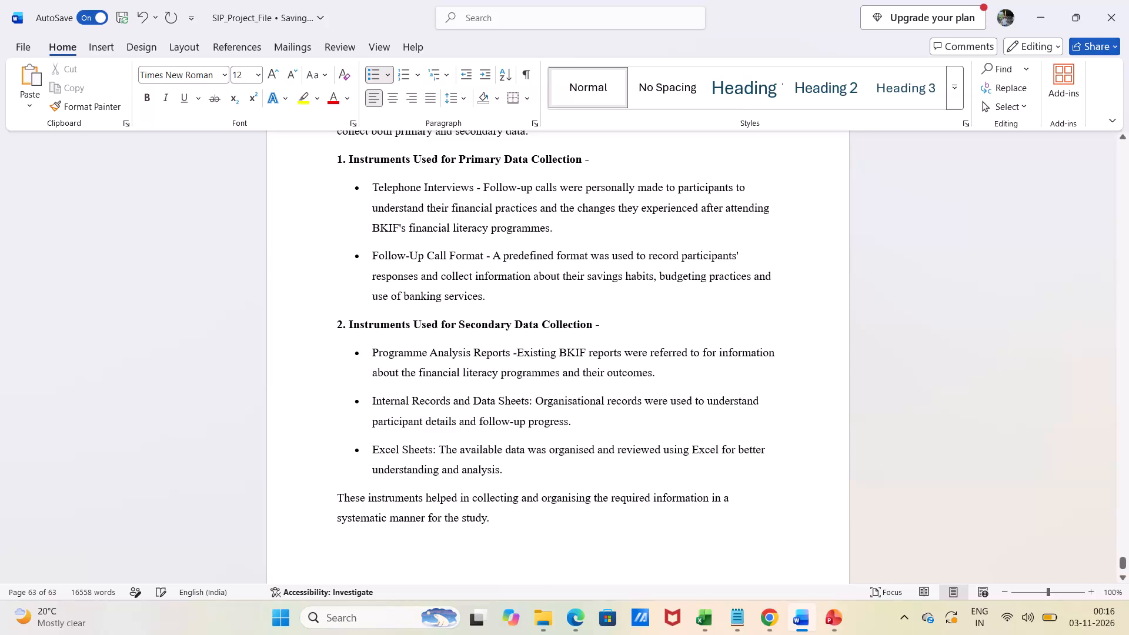
{"action": "key", "text": "space"}
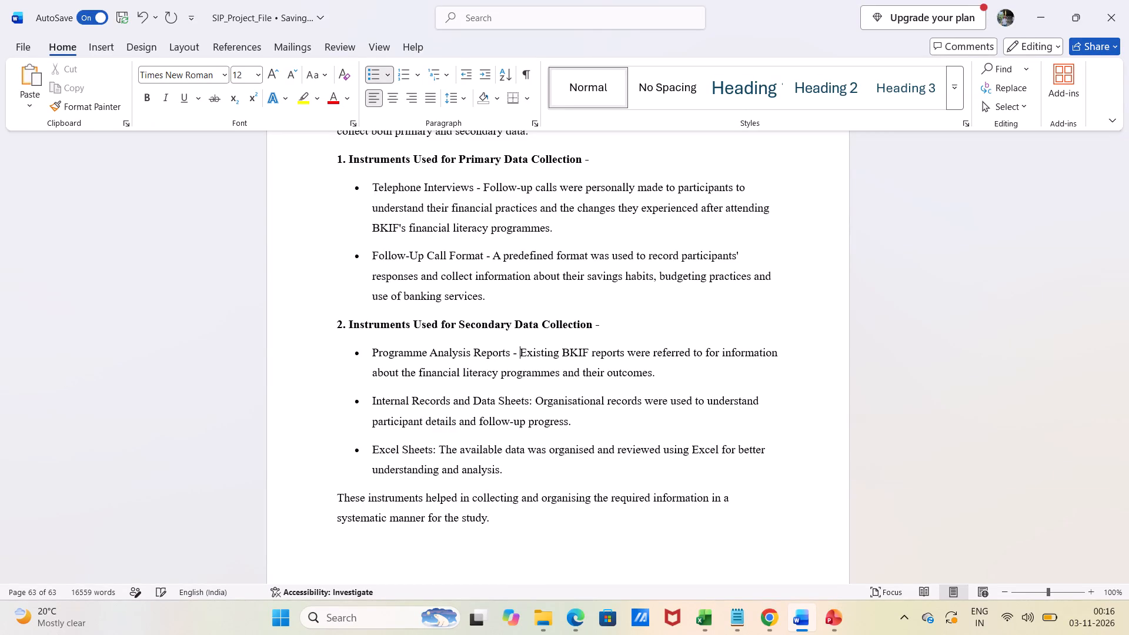
{"action": "left_click", "coordinate": [533, 402]}
{"action": "key", "text": "BackSpace"}
{"action": "key", "text": "space"}
{"action": "type", "text": "-"}
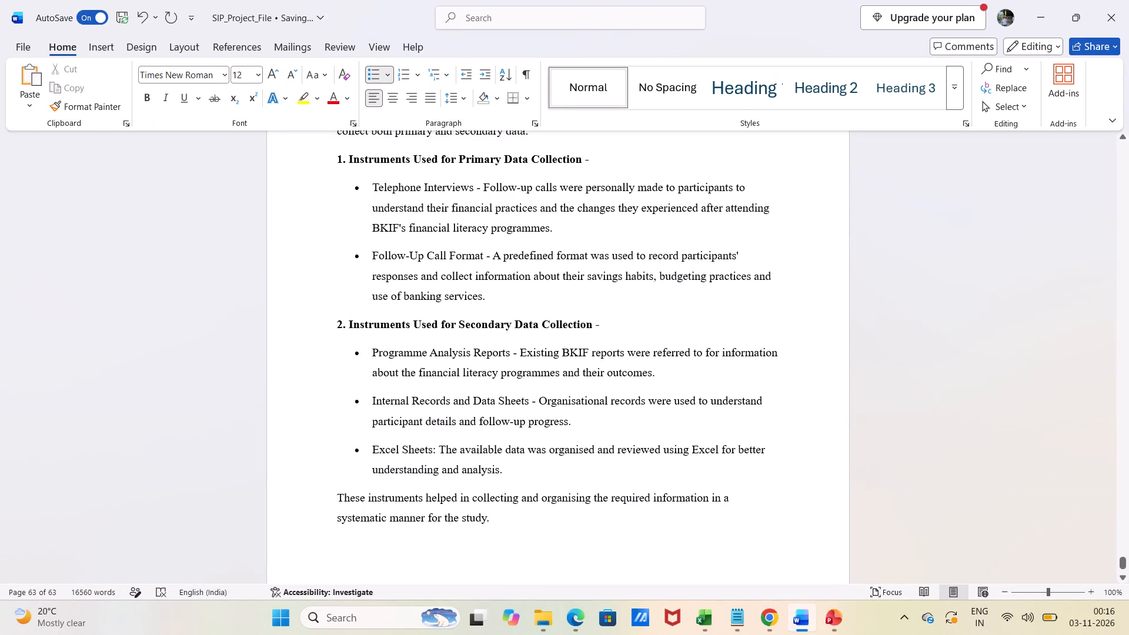
{"action": "left_click", "coordinate": [435, 450]}
{"action": "key", "text": "BackSpace"}
{"action": "key", "text": "space"}
{"action": "type", "text": "-"}
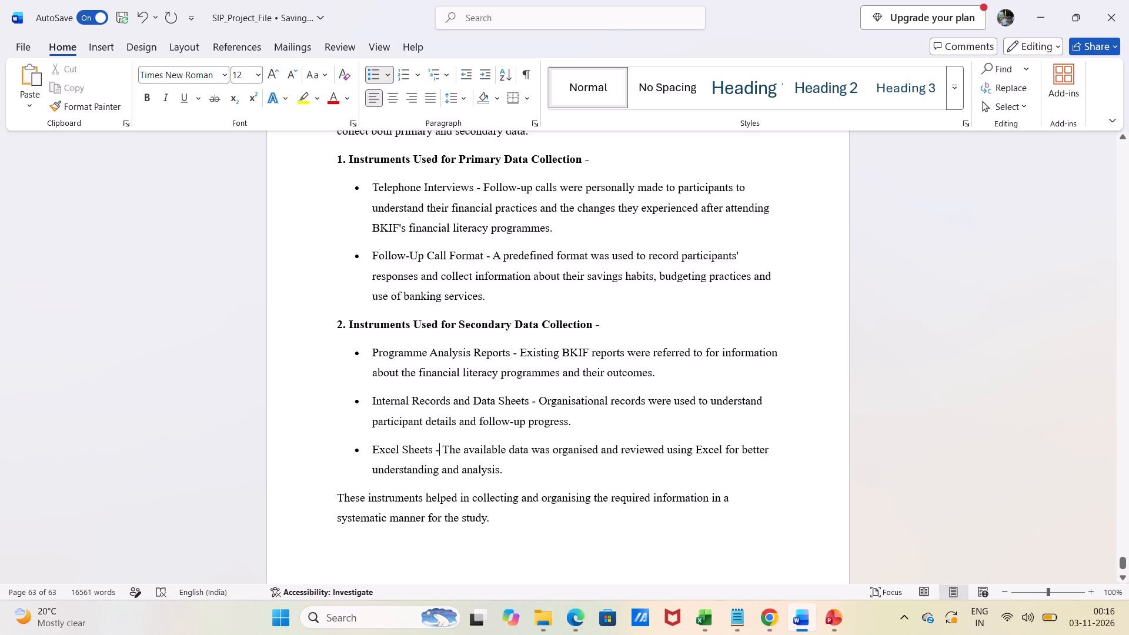
Insert the word "present" before "study" in the closing sentence of the Data Collection Instruments section.
{"action": "scroll", "coordinate": [349, 492], "scroll_direction": "down", "scroll_amount": 2}
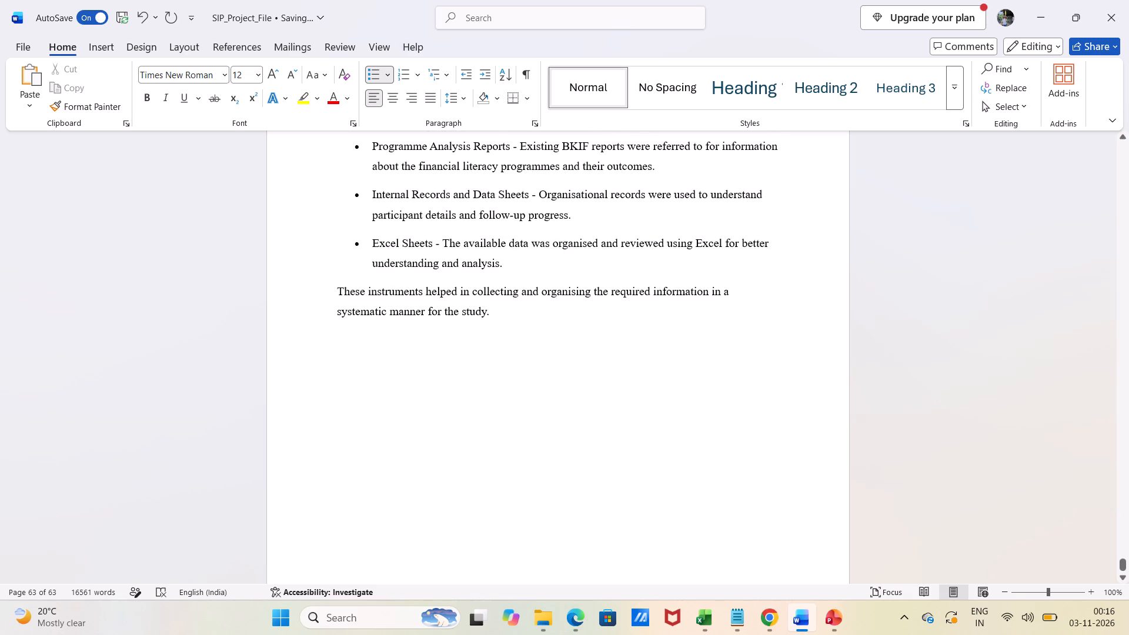
{"action": "left_click", "coordinate": [503, 317]}
{"action": "left_click", "coordinate": [457, 308]}
{"action": "key", "text": "space"}
{"action": "type", "text": "present"}
{"action": "left_click", "coordinate": [529, 308]}
Add a blank line after the Data Collection Instruments section's closing sentence and renumber that section's heading as 3.4.2.
{"action": "key", "text": "Return"}
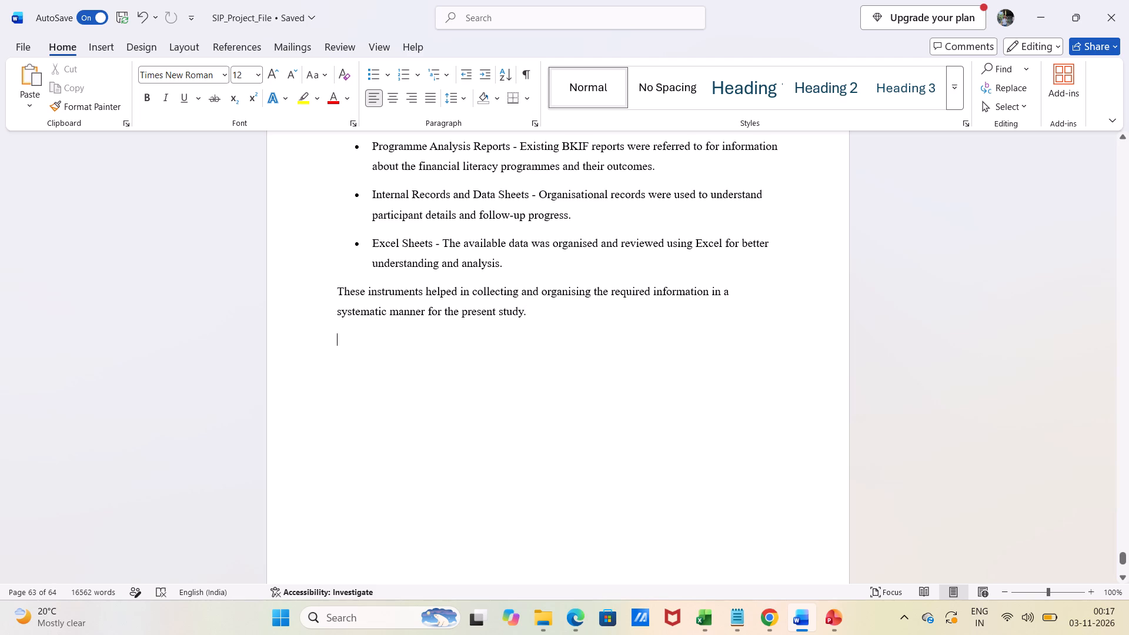
{"action": "scroll", "coordinate": [451, 279], "scroll_direction": "up", "scroll_amount": 3}
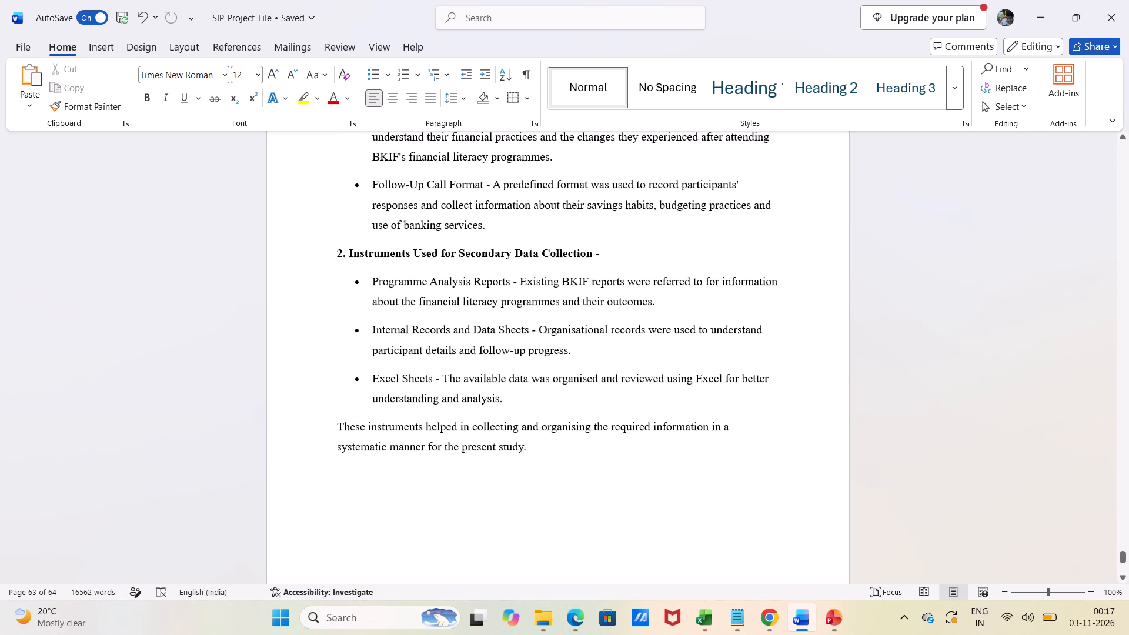
{"action": "scroll", "coordinate": [451, 279], "scroll_direction": "up", "scroll_amount": 4}
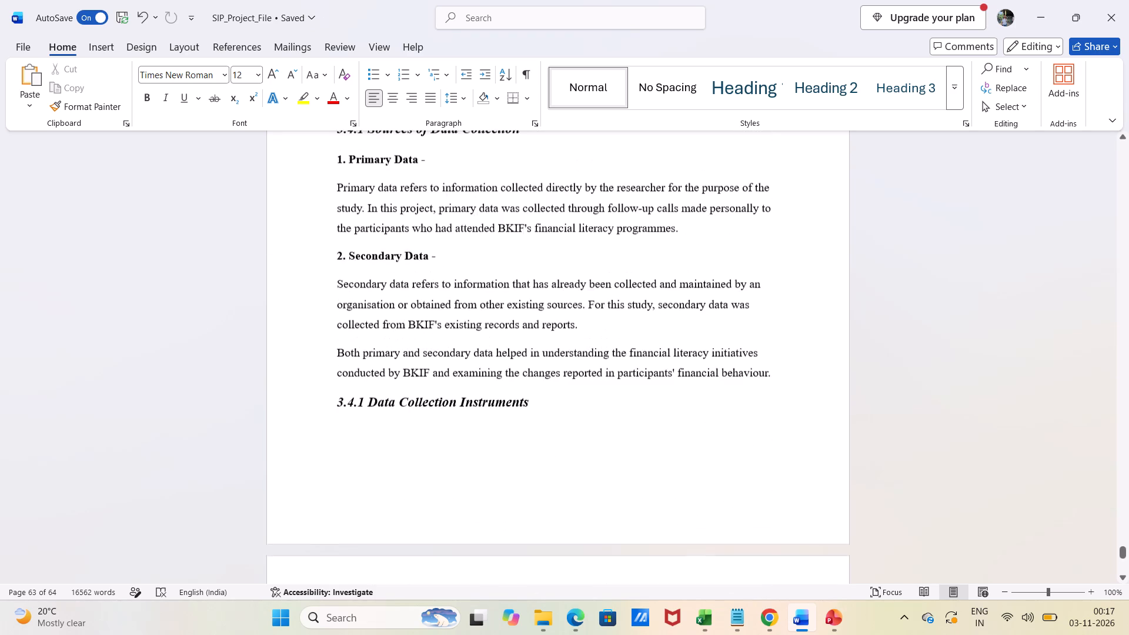
{"action": "scroll", "coordinate": [451, 279], "scroll_direction": "down", "scroll_amount": 1}
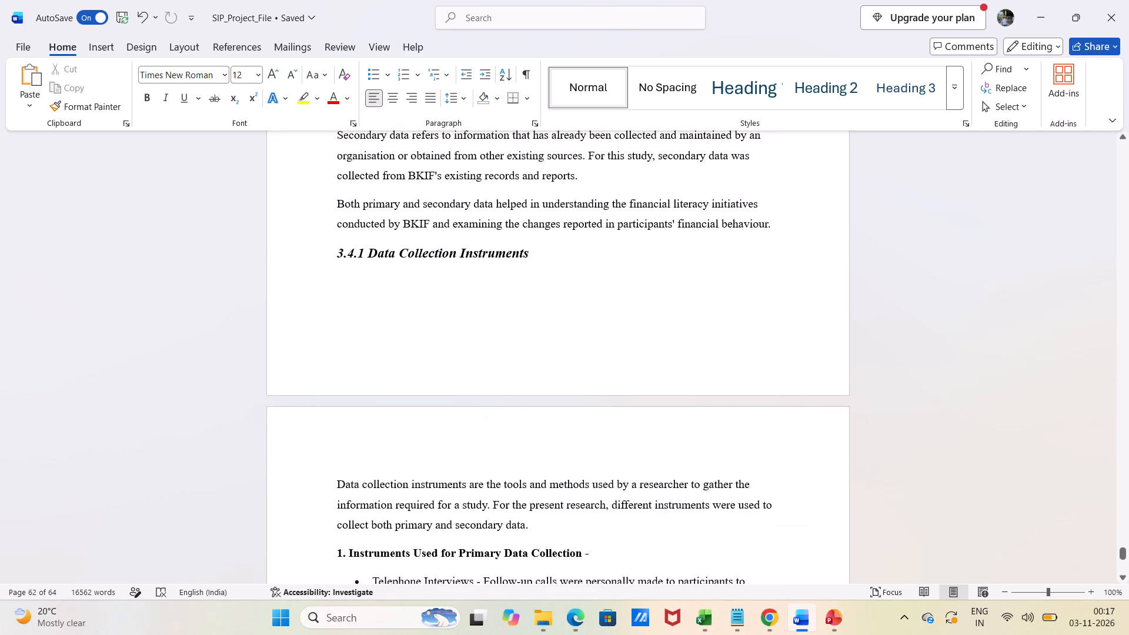
{"action": "scroll", "coordinate": [368, 259], "scroll_direction": "up", "scroll_amount": 2}
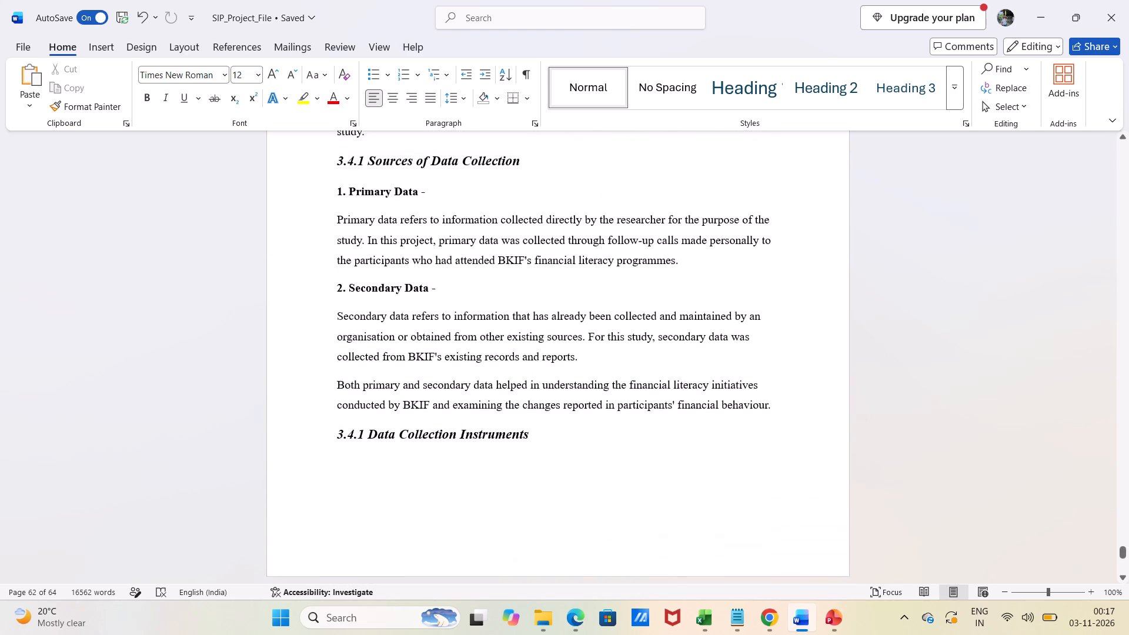
{"action": "scroll", "coordinate": [368, 259], "scroll_direction": "up", "scroll_amount": 1}
{"action": "scroll", "coordinate": [368, 259], "scroll_direction": "down", "scroll_amount": 1}
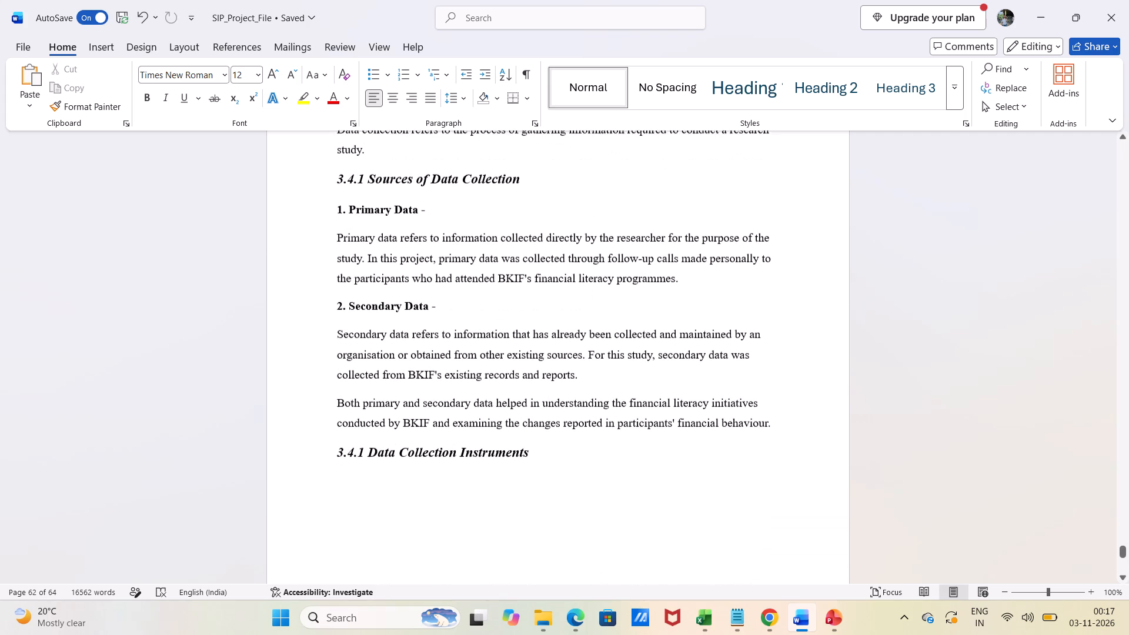
{"action": "left_click", "coordinate": [363, 449]}
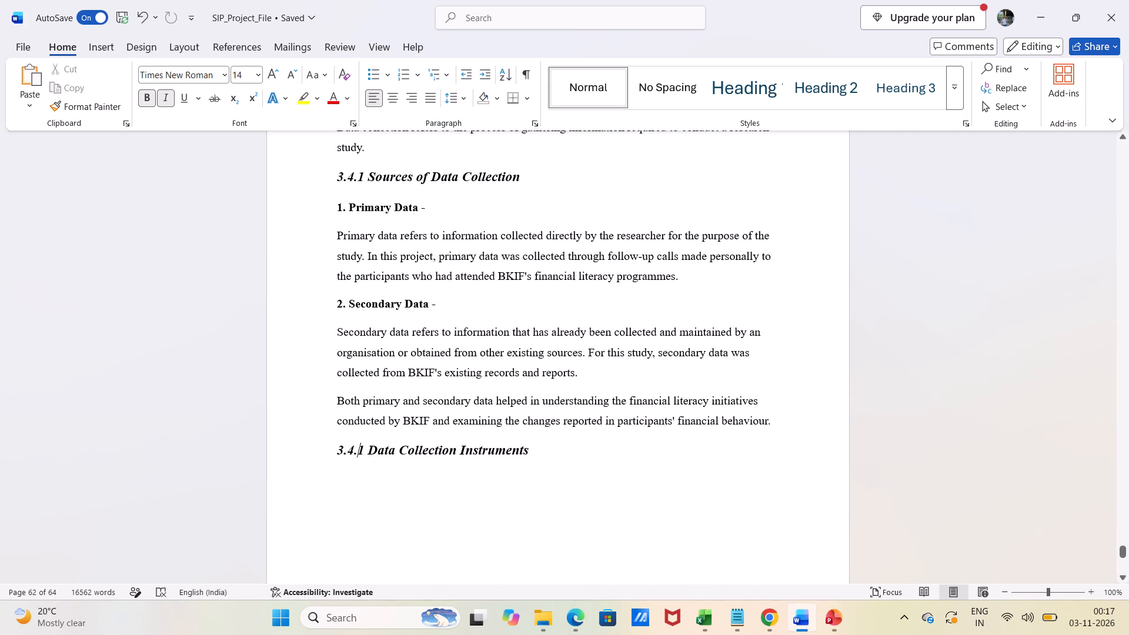
{"action": "key", "text": "Right"}
{"action": "key", "text": "BackSpace"}
{"action": "key", "text": "2"}
Copy the 3.4.2 heading to the blank line below the section's closing sentence and number the copy 3.4.3.
{"action": "left_click_drag", "start_coordinate": [335, 450], "coordinate": [559, 447]}
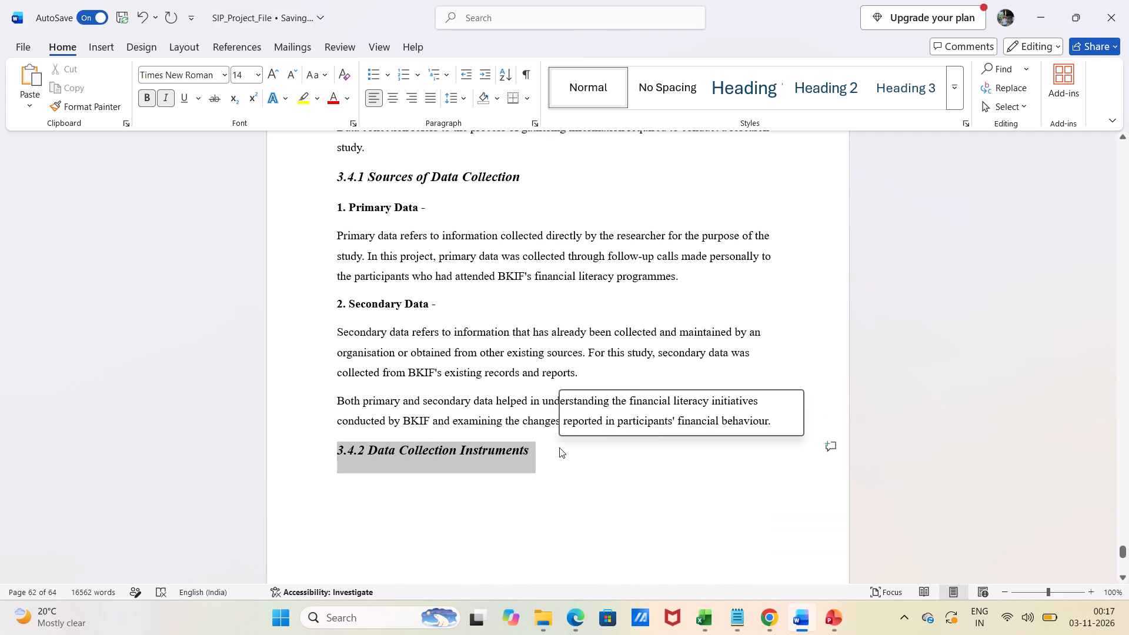
{"action": "key", "text": "ctrl+c"}
{"action": "scroll", "coordinate": [470, 419], "scroll_direction": "down", "scroll_amount": 3}
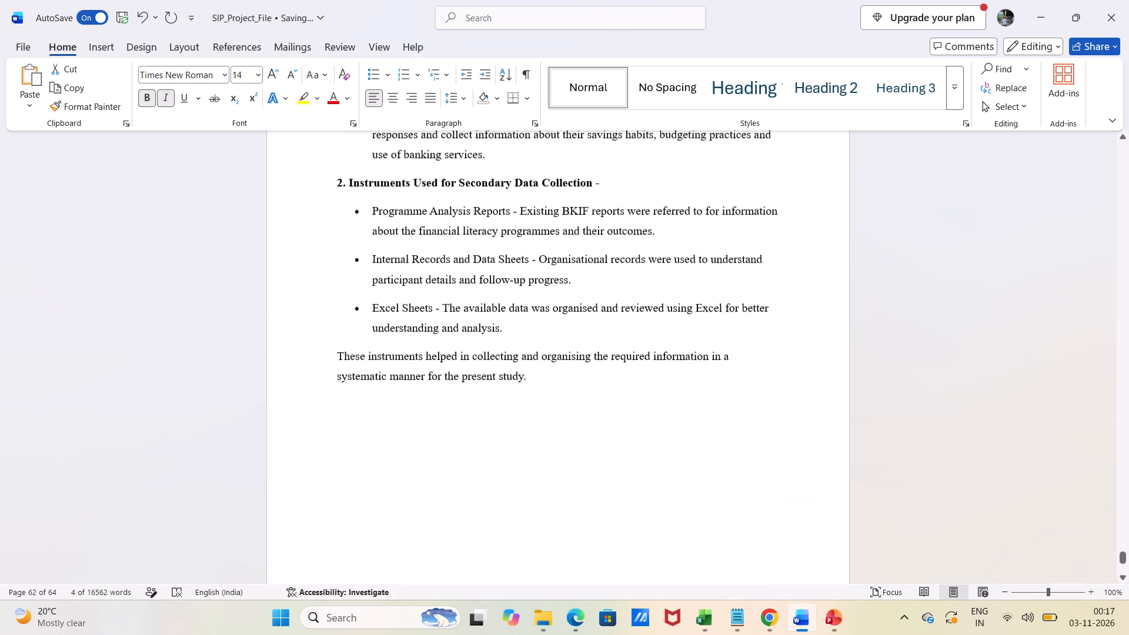
{"action": "scroll", "coordinate": [470, 419], "scroll_direction": "down", "scroll_amount": 1}
{"action": "left_click", "coordinate": [353, 369]}
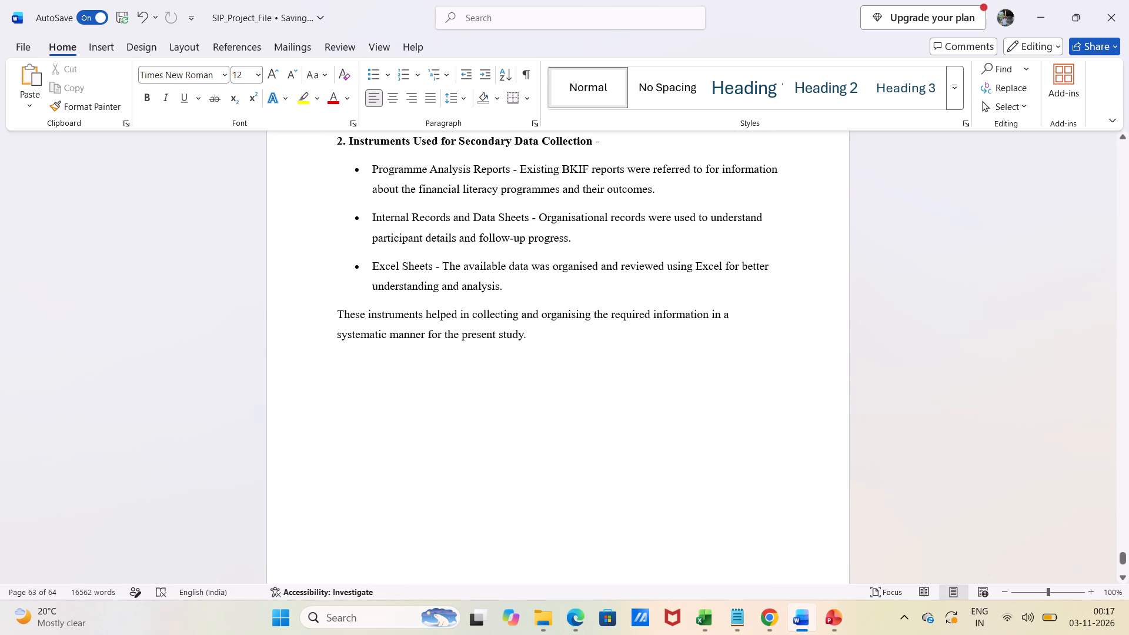
{"action": "key", "text": "ctrl+v"}
{"action": "left_click", "coordinate": [365, 366]}
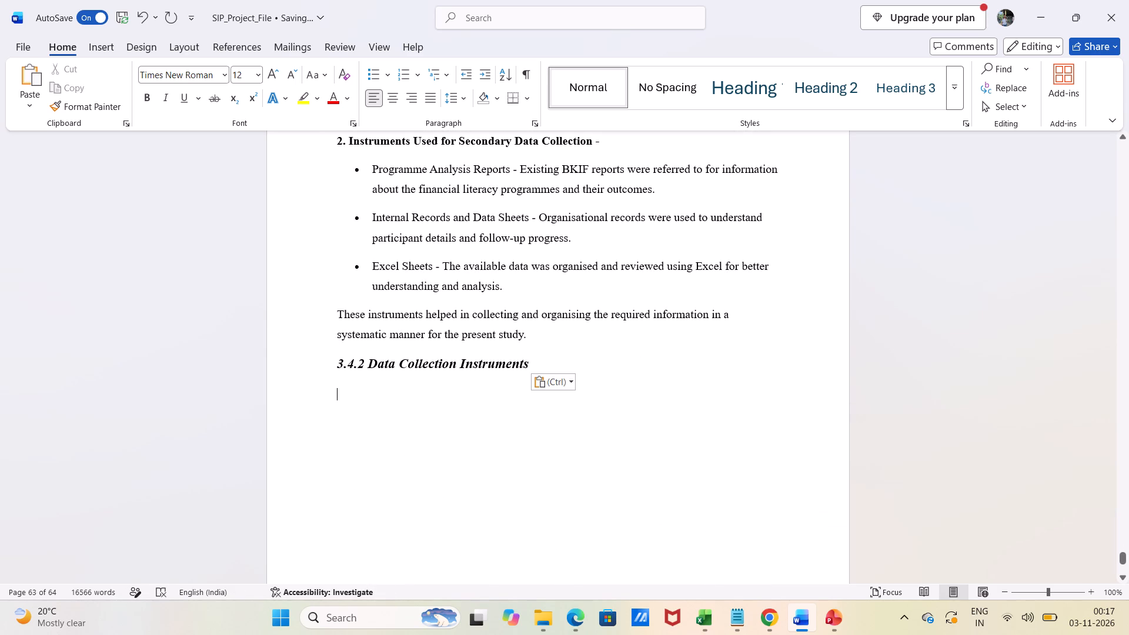
{"action": "key", "text": "BackSpace"}
{"action": "key", "text": "3"}
Replace the title text "Data Collection Instruments" in the 3.4.3 heading with "Sampling Design".
{"action": "key", "text": "Right"}
{"action": "key", "text": "Right"}
{"action": "key", "text": "Right"}
{"action": "key", "text": "Right"}
{"action": "key", "text": "Right"}
{"action": "key", "text": "Right"}
{"action": "key", "text": "Right"}
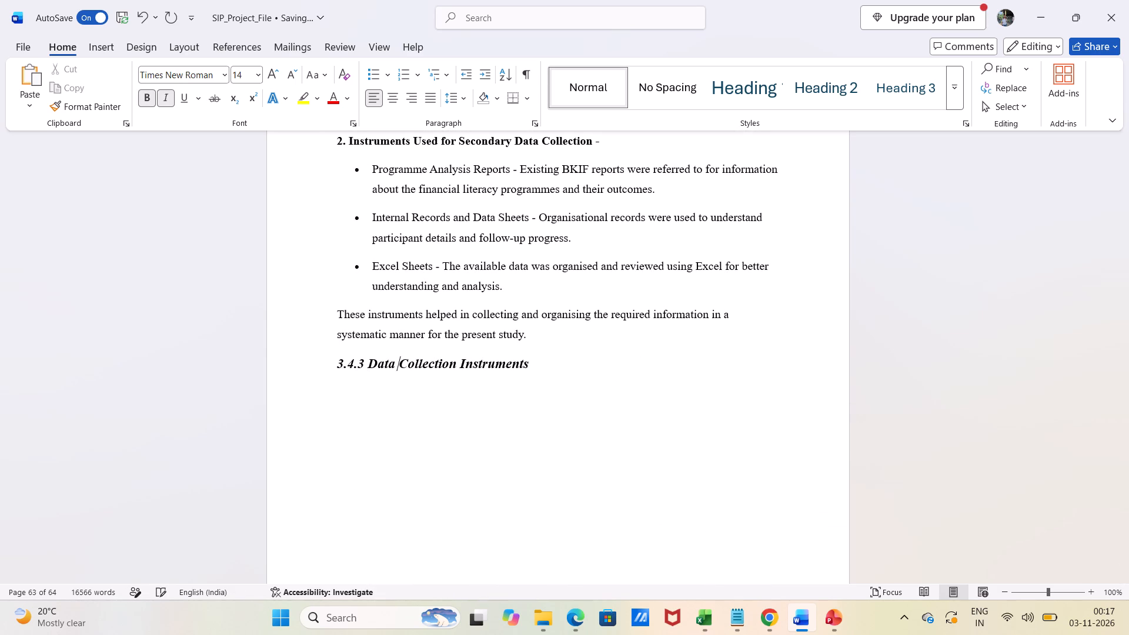
{"action": "key", "text": "Right"}
{"action": "key", "text": "Right"}
{"action": "key", "text": "Right"}
{"action": "key", "text": "Right"}
{"action": "key", "text": "Right"}
{"action": "key", "text": "Right"}
{"action": "key", "text": "Right"}
{"action": "key", "text": "Right"}
{"action": "key", "text": "Right"}
{"action": "key", "text": "Right"}
{"action": "key", "text": "Right"}
{"action": "key", "text": "Right"}
{"action": "key", "text": "Right"}
{"action": "key", "text": "Right"}
{"action": "key", "text": "Right"}
{"action": "key", "text": "Right"}
{"action": "key", "text": "Right"}
{"action": "key", "text": "Right"}
{"action": "key", "text": "Right"}
{"action": "key", "text": "Right"}
{"action": "key", "text": "Right"}
{"action": "key", "text": "BackSpace"}
{"action": "key", "text": "BackSpace"}
{"action": "key", "text": "BackSpace"}
{"action": "key", "text": "BackSpace"}
{"action": "key", "text": "BackSpace"}
{"action": "key", "text": "BackSpace"}
{"action": "key", "text": "BackSpace"}
{"action": "key", "text": "BackSpace"}
{"action": "key", "text": "BackSpace"}
{"action": "key", "text": "BackSpace"}
{"action": "key", "text": "BackSpace"}
{"action": "key", "text": "BackSpace"}
{"action": "key", "text": "BackSpace"}
{"action": "key", "text": "BackSpace"}
{"action": "key", "text": "BackSpace"}
{"action": "key", "text": "BackSpace"}
{"action": "key", "text": "BackSpace"}
{"action": "key", "text": "BackSpace"}
{"action": "key", "text": "BackSpace"}
{"action": "key", "text": "BackSpace"}
{"action": "key", "text": "BackSpace"}
{"action": "key", "text": "BackSpace"}
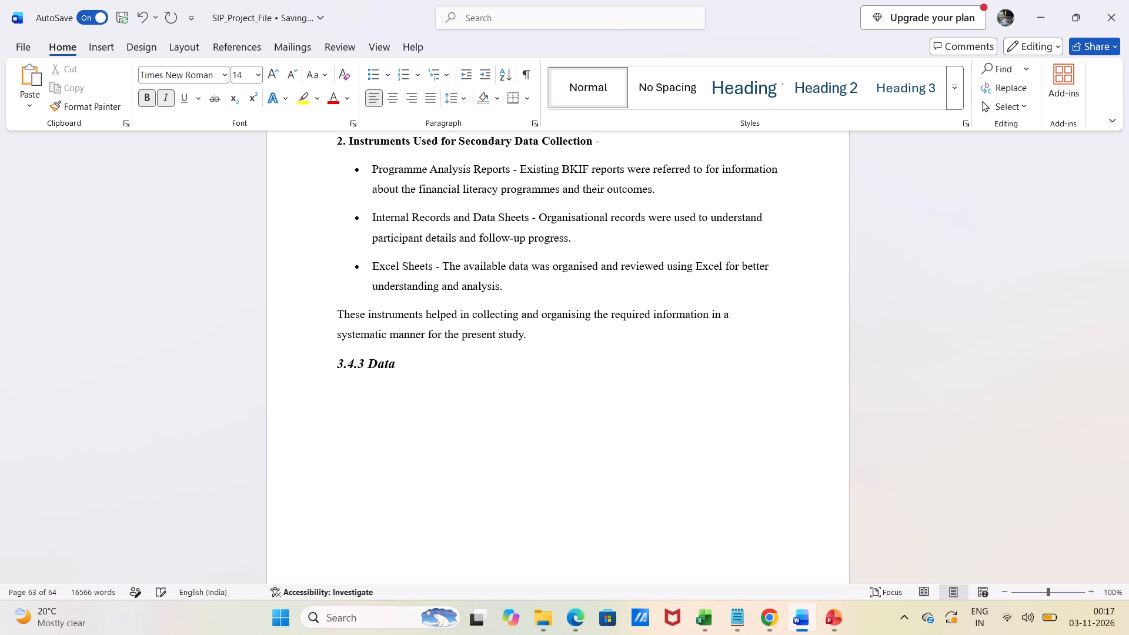
{"action": "key", "text": "BackSpace"}
{"action": "key", "text": "BackSpace"}
{"action": "key", "text": "BackSpace"}
{"action": "key", "text": "BackSpace"}
{"action": "key", "text": "BackSpace"}
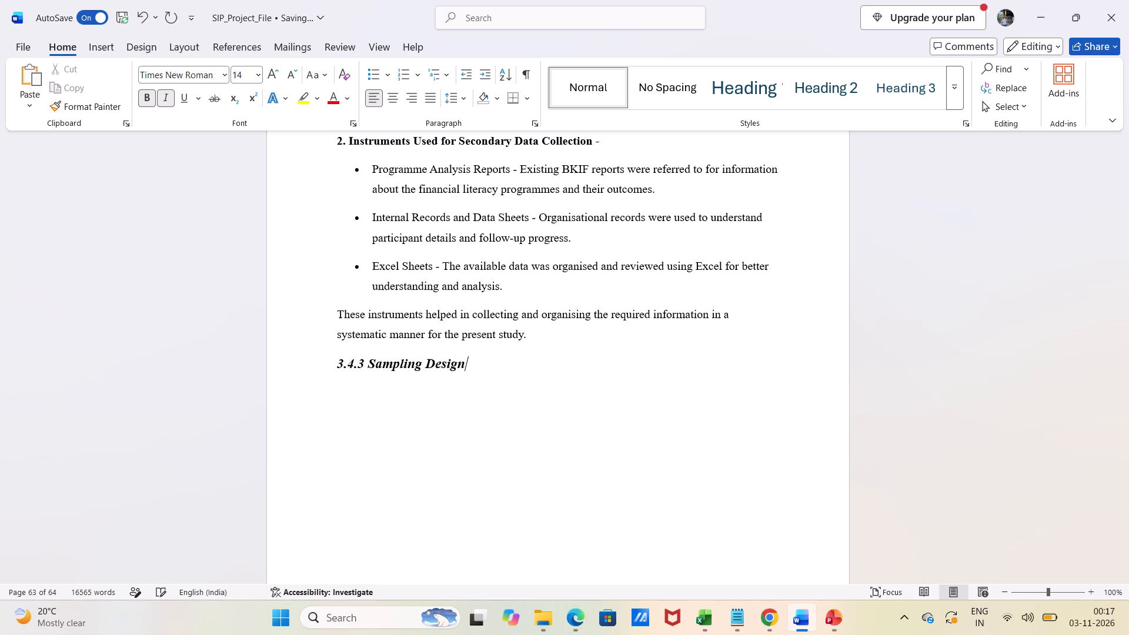
Start a new line below the 3.4.3 heading set to bold, non-italic, 12 pt text.
{"action": "key", "text": "Return"}
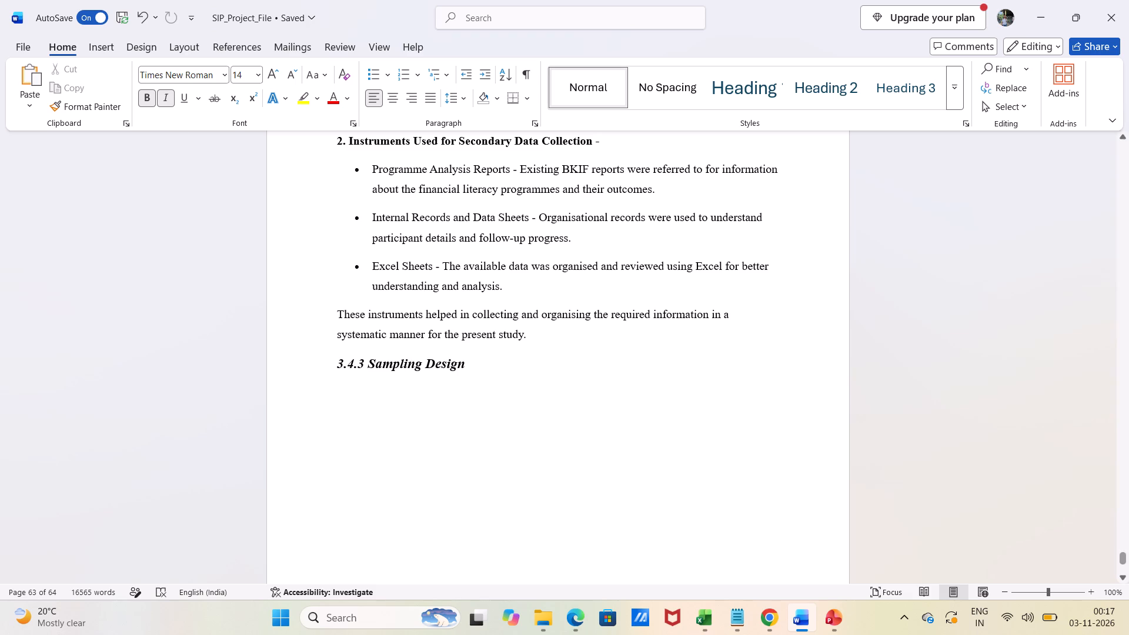
{"action": "left_click", "coordinate": [147, 101]}
{"action": "left_click", "coordinate": [159, 101]}
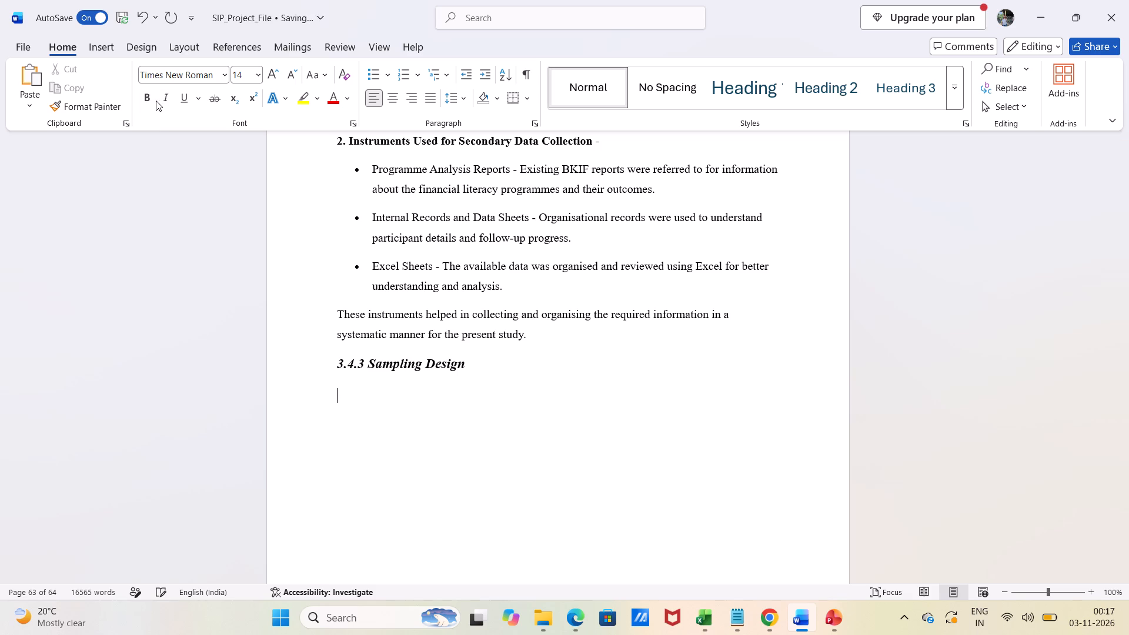
{"action": "left_click", "coordinate": [151, 97]}
{"action": "left_click", "coordinate": [238, 72]}
{"action": "type", "text": "12"}
{"action": "key", "text": "Return"}
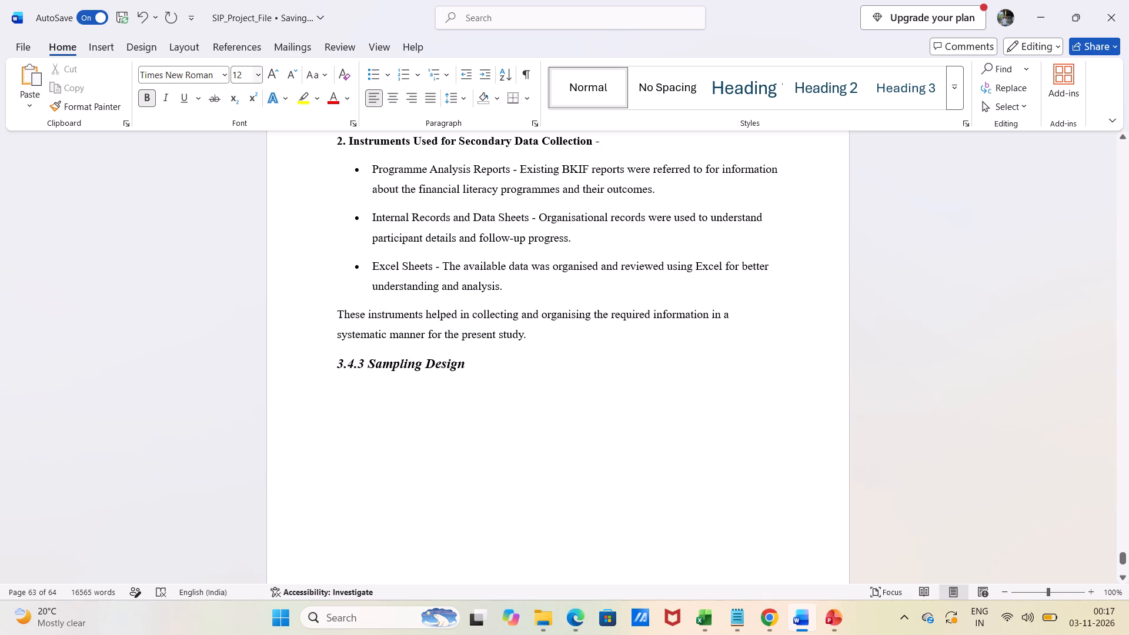
Write the subheading "3.4.3.1 Universe/ Population -" below Sampling Design, indented by two spaces.
{"action": "type", "text": "3.4.3.1"}
{"action": "key", "text": "space"}
{"action": "left_click", "coordinate": [337, 393]}
{"action": "key", "text": "space"}
{"action": "key", "text": "space"}
{"action": "left_click", "coordinate": [382, 395]}
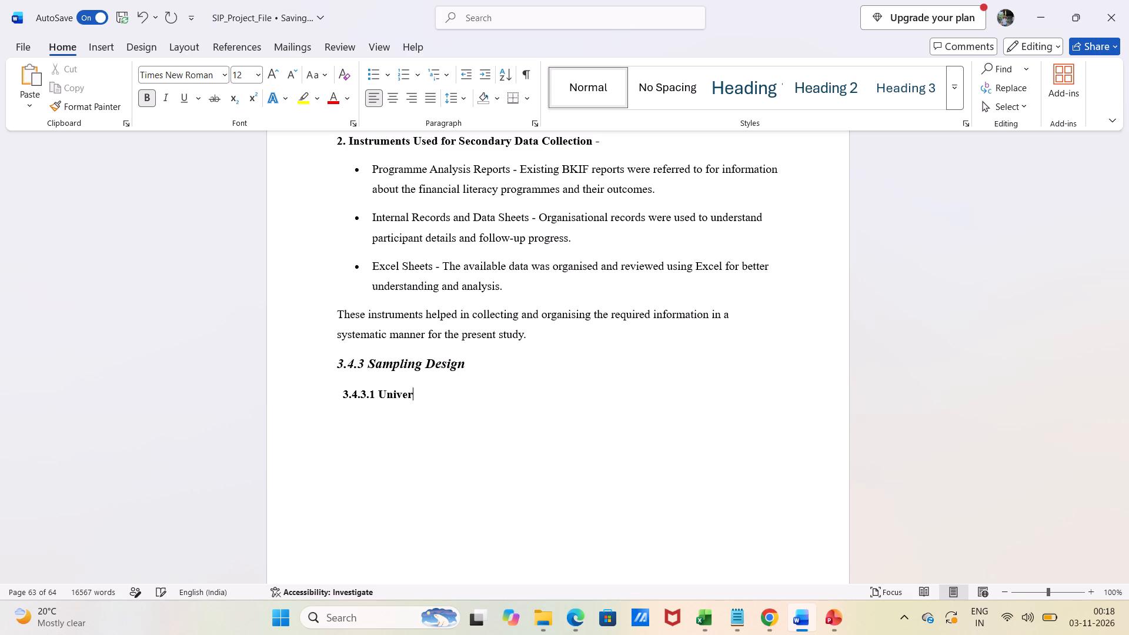
{"action": "type", "text": "se"}
{"action": "key", "text": "BackSpace"}
{"action": "type", "text": "ulation -"}
{"action": "key", "text": "Return"}
Start the body line under the 3.4.3.1 subheading and indent it with 14 spaces.
{"action": "key", "text": "BackSpace"}
{"action": "key", "text": "Return"}
{"action": "key", "text": "space"}
{"action": "key", "text": "space"}
{"action": "key", "text": "space"}
{"action": "key", "text": "space"}
{"action": "key", "text": "space"}
{"action": "key", "text": "space"}
{"action": "key", "text": "space"}
{"action": "key", "text": "space"}
{"action": "key", "text": "space"}
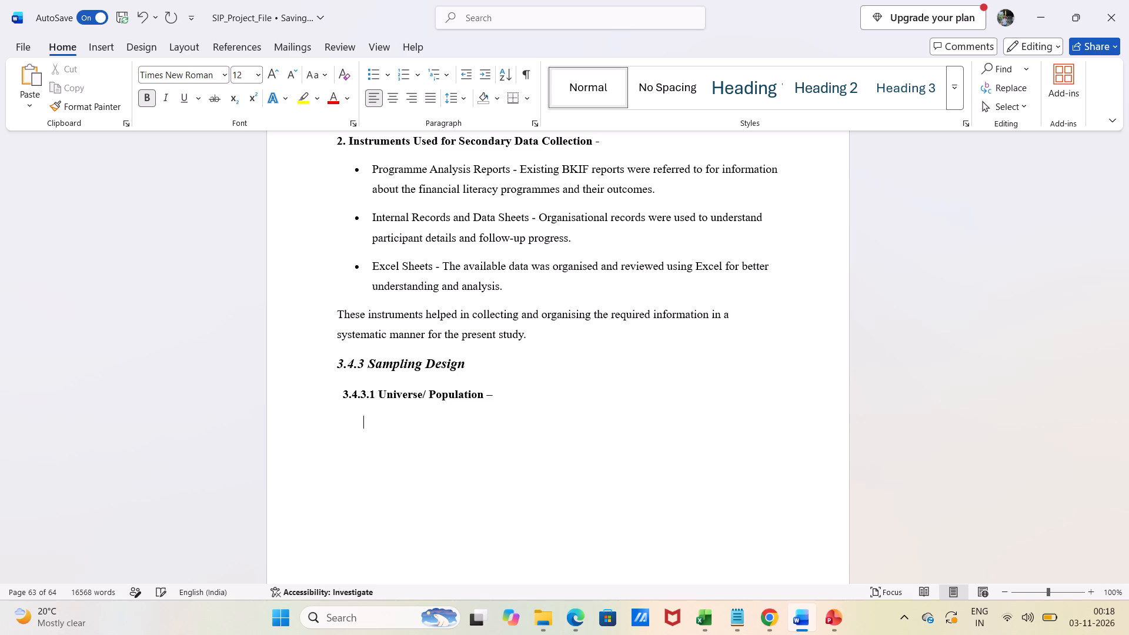
{"action": "key", "text": "space"}
{"action": "key", "text": "space"}
{"action": "key", "text": "space"}
{"action": "key", "text": "space"}
{"action": "key", "text": "space"}
{"action": "left_click", "coordinate": [762, 615]}
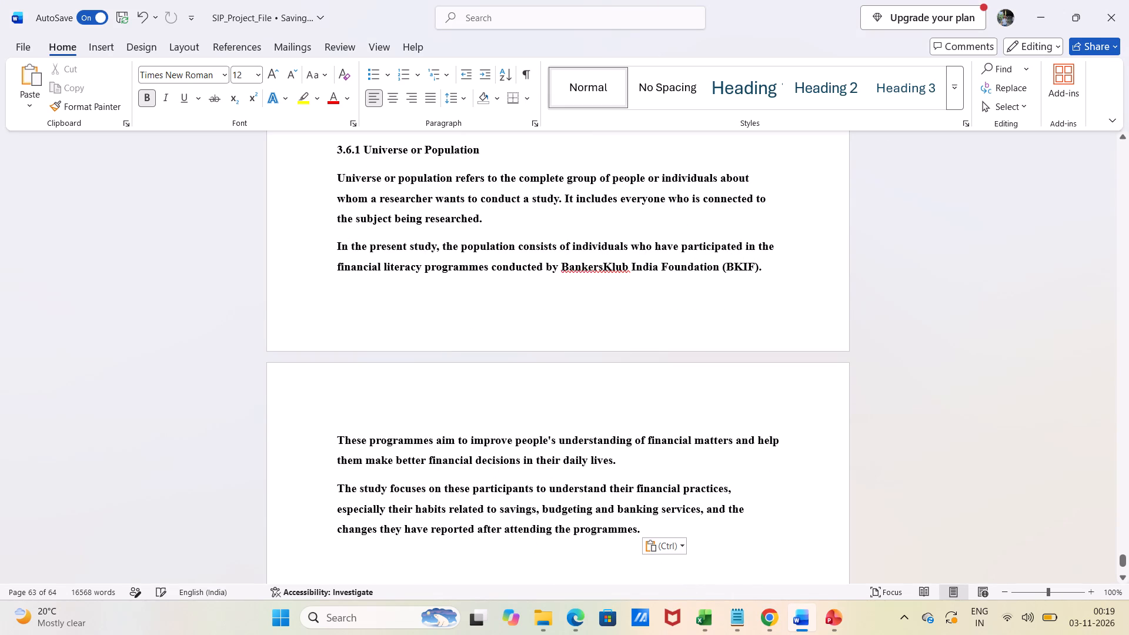
Remove bold from the pasted body paragraphs below the 3.6.1 Universe or Population heading.
{"action": "left_click_drag", "start_coordinate": [338, 176], "coordinate": [617, 491]}
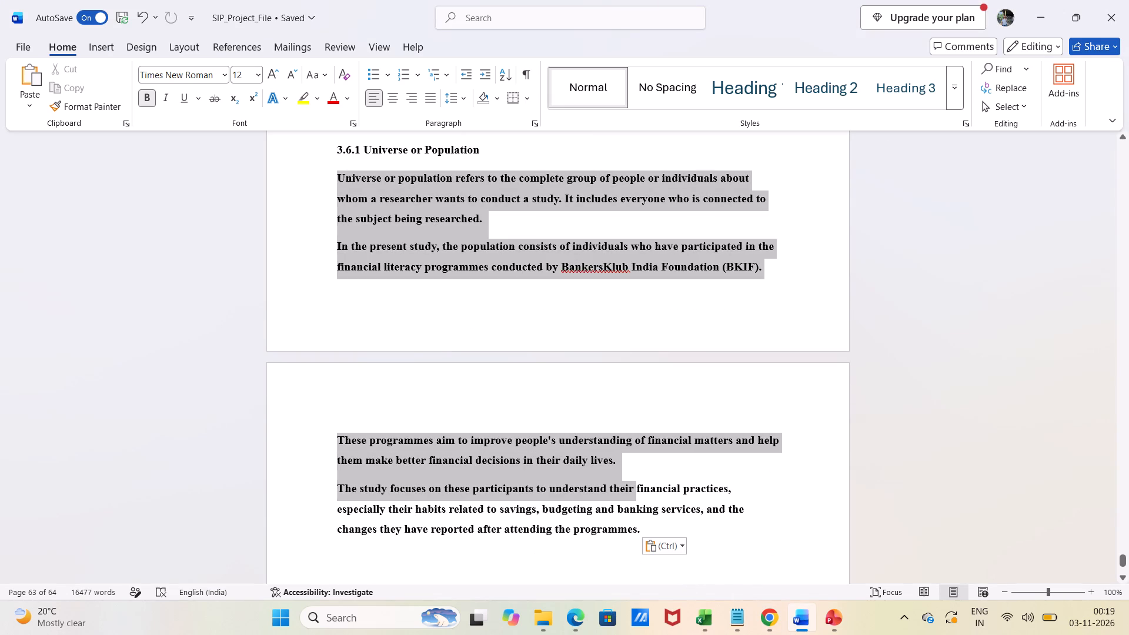
{"action": "left_click_drag", "start_coordinate": [617, 491], "coordinate": [637, 562]}
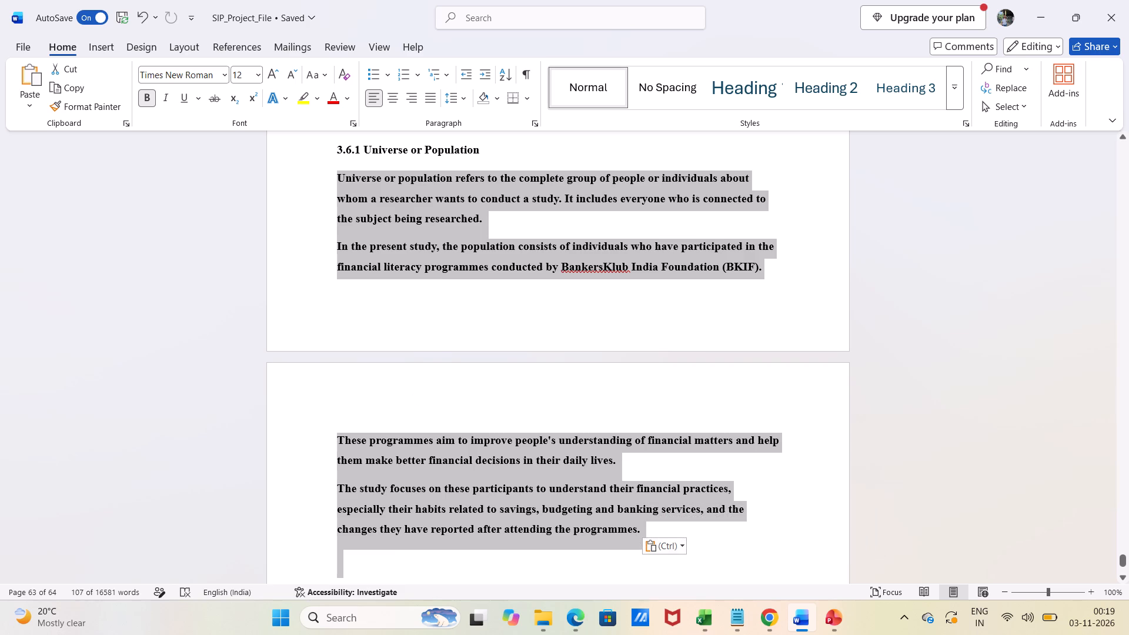
{"action": "left_click", "coordinate": [151, 96]}
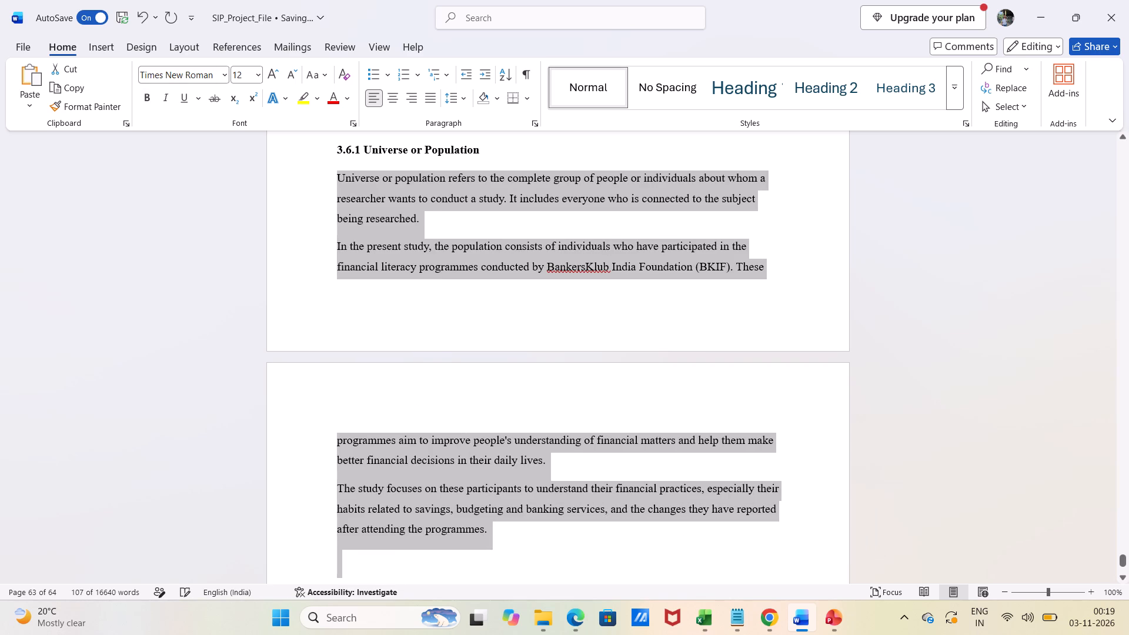
{"action": "left_click", "coordinate": [186, 309]}
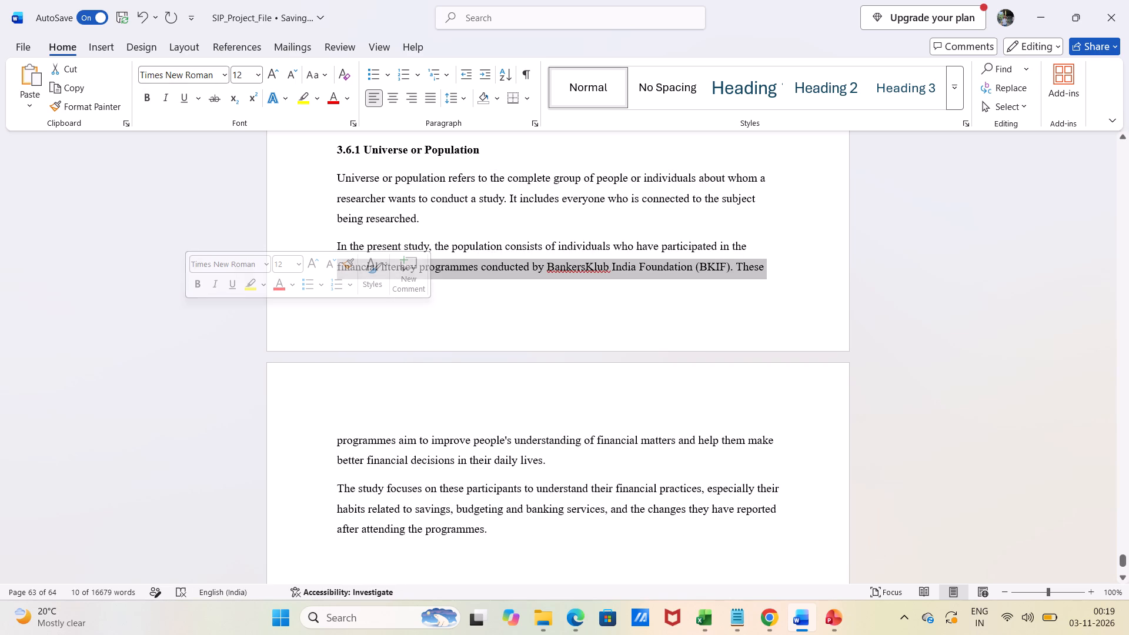
{"action": "left_click", "coordinate": [130, 399]}
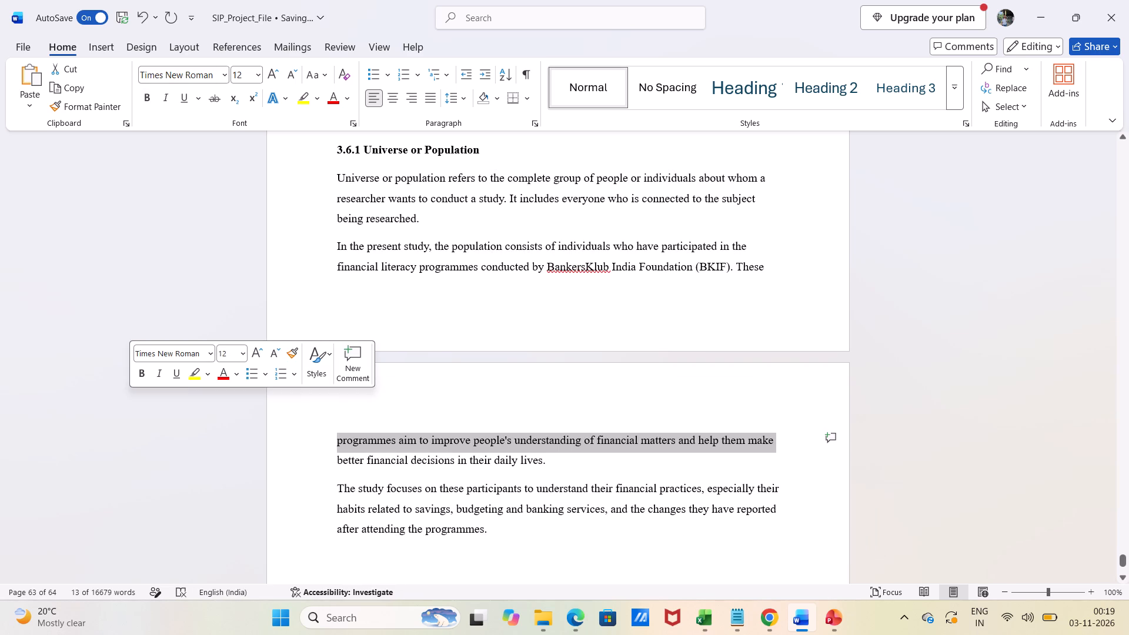
{"action": "left_click", "coordinate": [475, 319]}
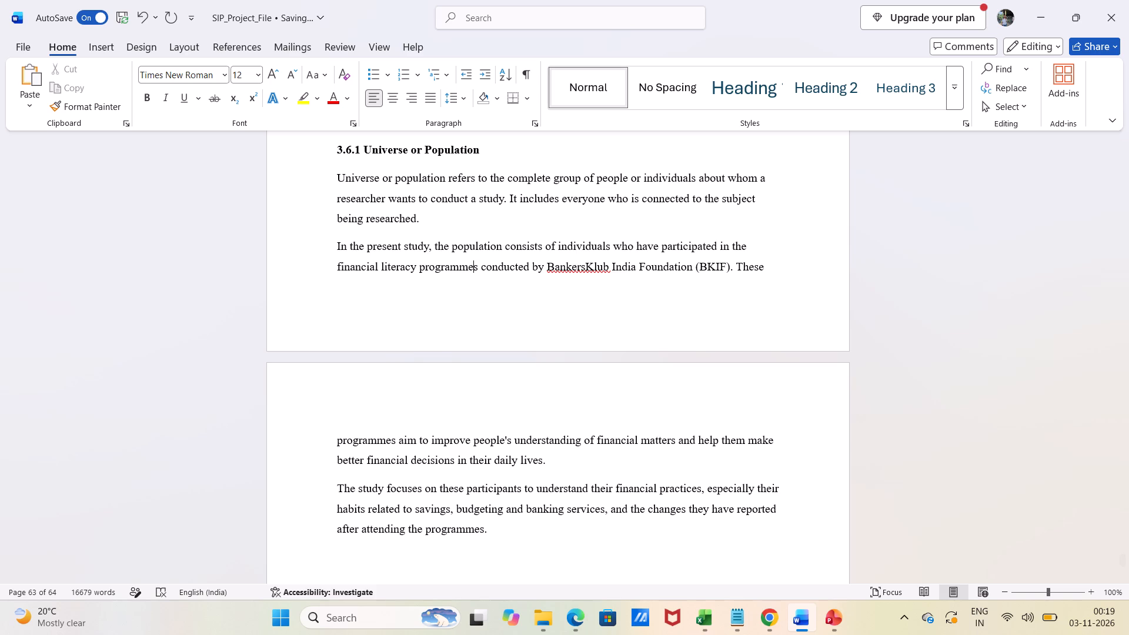
Split the second body paragraph after "(BKIF)." so "These programmes" starts a new paragraph.
{"action": "left_click", "coordinate": [739, 268]}
{"action": "key", "text": "BackSpace"}
{"action": "key", "text": "Return"}
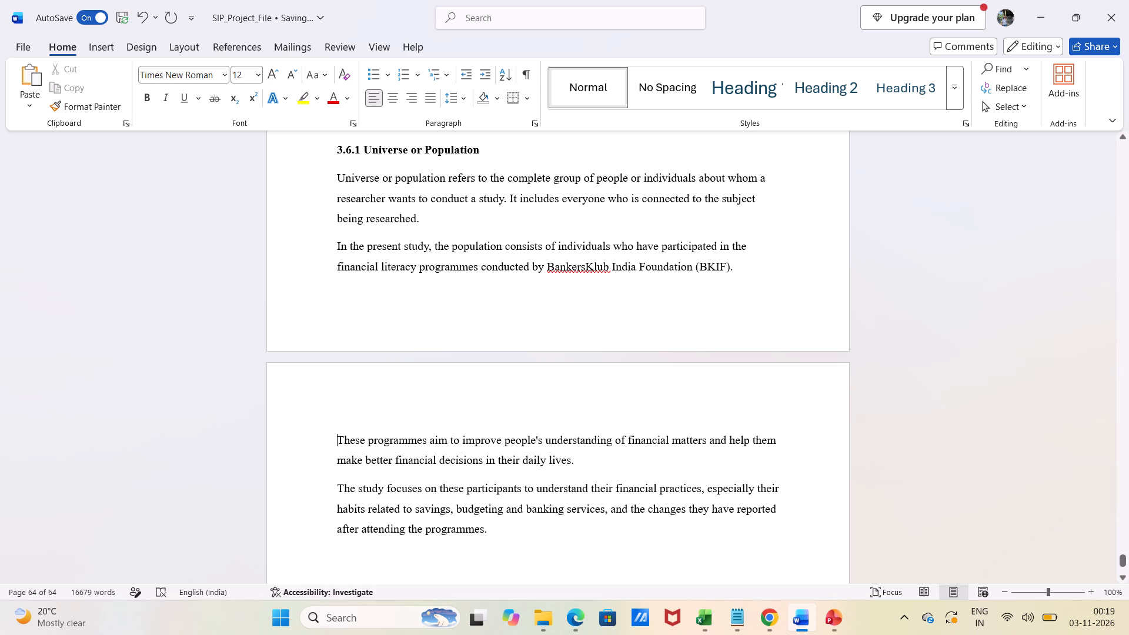
Change "aim" to "aimed" in the "These programmes" paragraph and "The study" to "This study" in the last paragraph.
{"action": "left_click", "coordinate": [447, 441]}
{"action": "type", "text": "ed"}
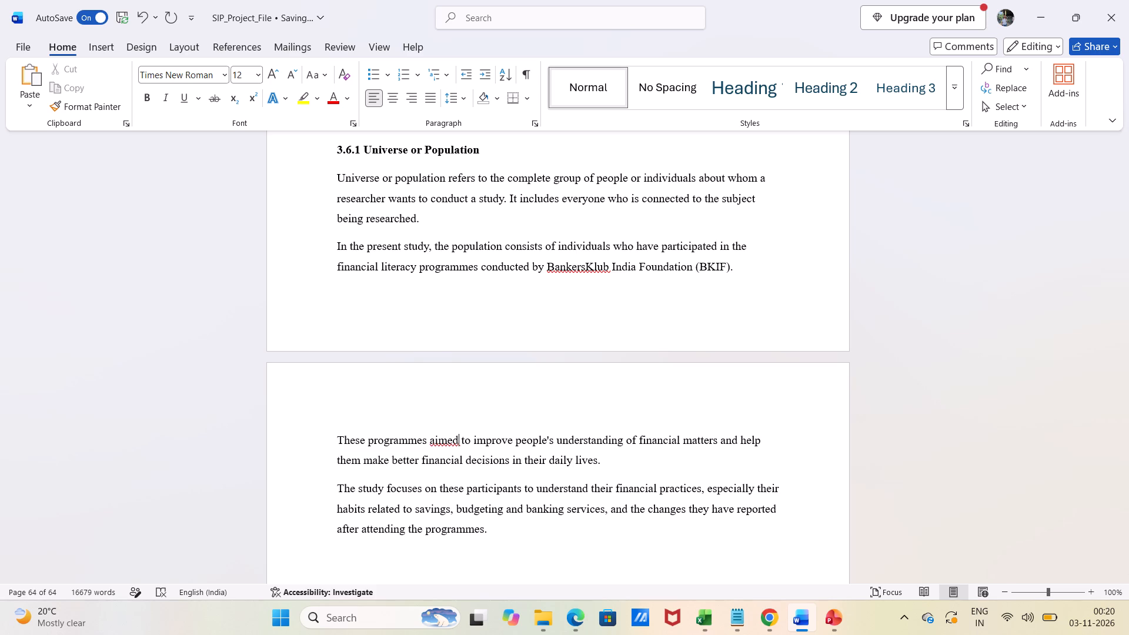
{"action": "scroll", "coordinate": [447, 441], "scroll_direction": "down", "scroll_amount": 1}
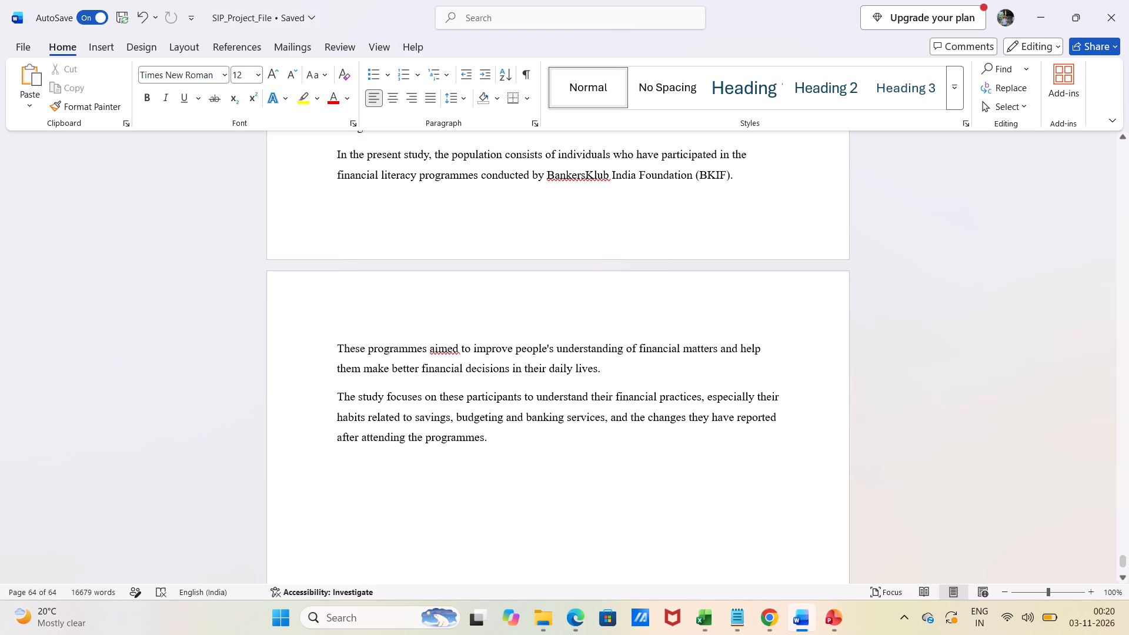
{"action": "left_click", "coordinate": [353, 400]}
{"action": "key", "text": "BackSpace"}
{"action": "type", "text": "is"}
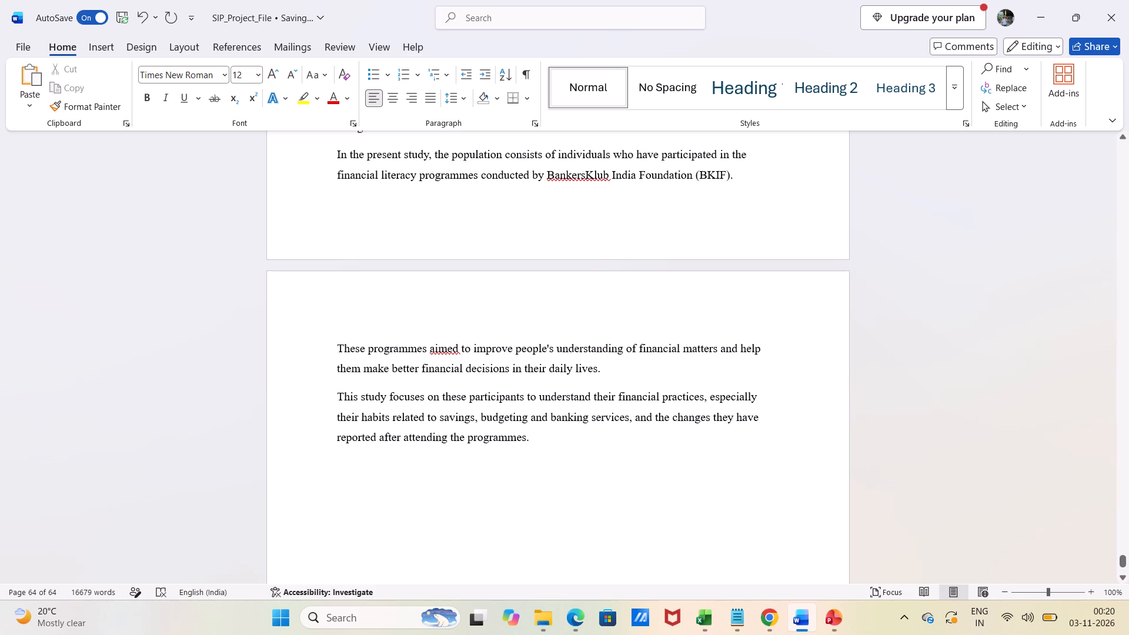
{"action": "left_click", "coordinate": [552, 431]}
Delete the pasted "3.6.1 Universe or Population" heading and the blank indented line above it.
{"action": "scroll", "coordinate": [453, 383], "scroll_direction": "up", "scroll_amount": 1}
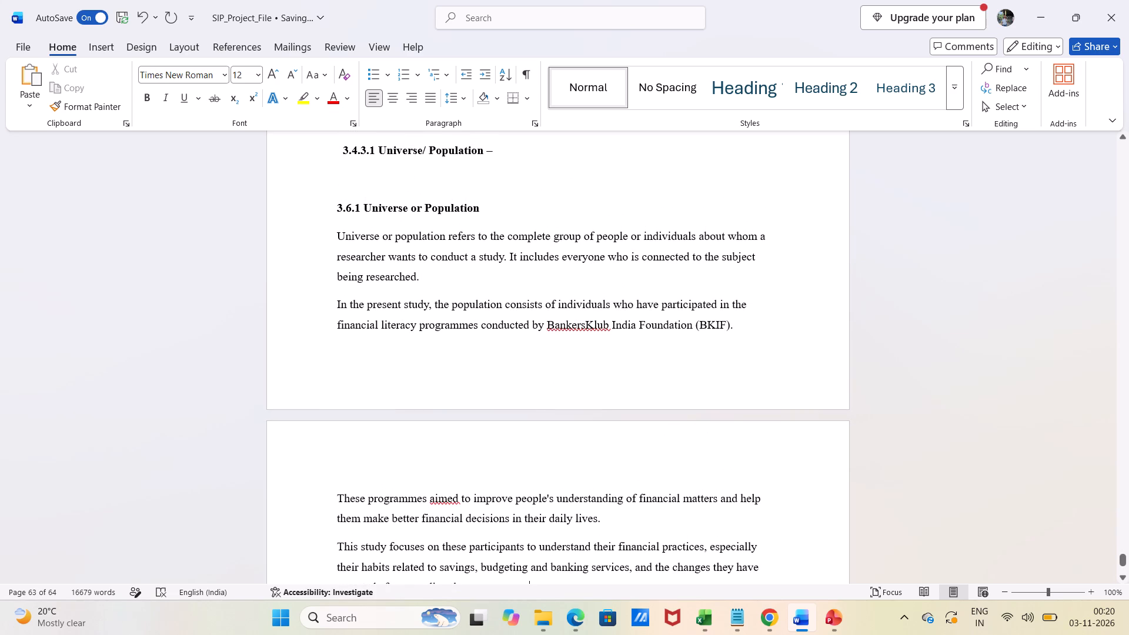
{"action": "scroll", "coordinate": [336, 209], "scroll_direction": "up", "scroll_amount": 1}
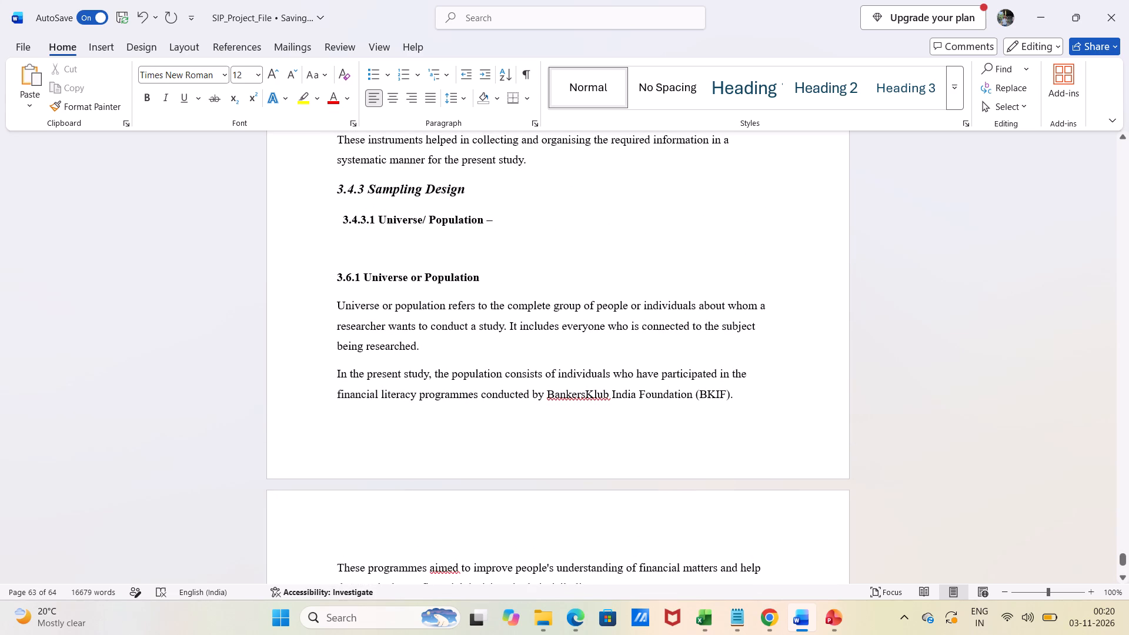
{"action": "left_click", "coordinate": [483, 275]}
{"action": "key", "text": "BackSpace"}
{"action": "key", "text": "BackSpace"}
{"action": "key", "text": "BackSpace"}
{"action": "key", "text": "BackSpace"}
{"action": "key", "text": "BackSpace"}
{"action": "key", "text": "BackSpace"}
{"action": "key", "text": "BackSpace"}
{"action": "key", "text": "BackSpace"}
{"action": "key", "text": "BackSpace"}
{"action": "key", "text": "BackSpace"}
{"action": "key", "text": "BackSpace"}
{"action": "key", "text": "BackSpace"}
{"action": "key", "text": "BackSpace"}
{"action": "key", "text": "BackSpace"}
{"action": "key", "text": "BackSpace"}
{"action": "key", "text": "BackSpace"}
{"action": "key", "text": "BackSpace"}
{"action": "key", "text": "BackSpace"}
{"action": "key", "text": "BackSpace"}
{"action": "key", "text": "BackSpace"}
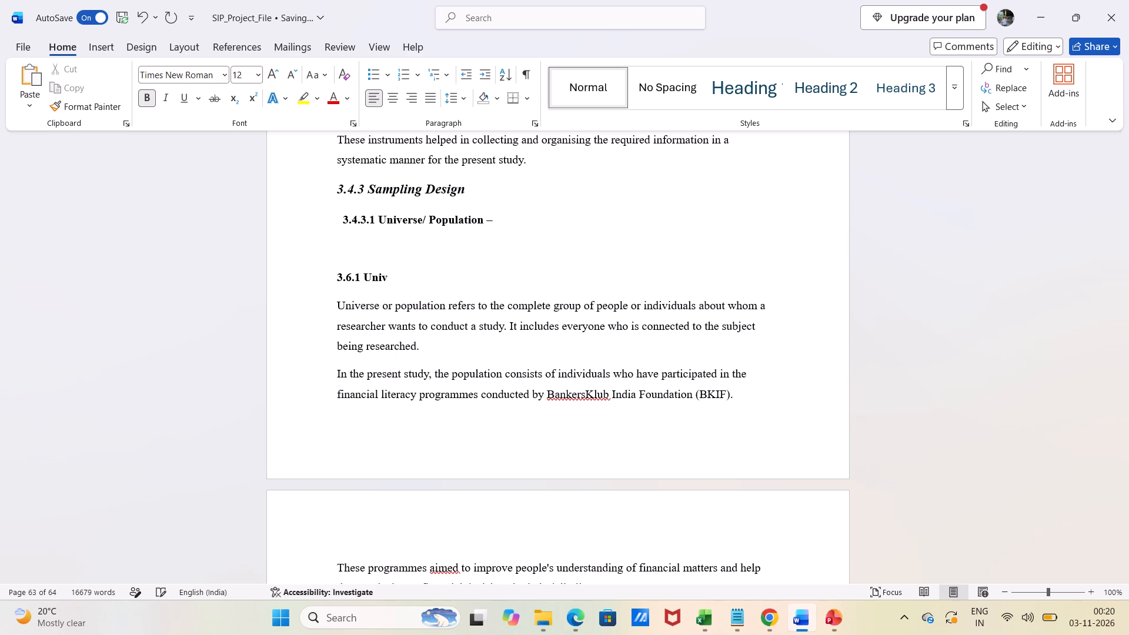
{"action": "key", "text": "BackSpace"}
{"action": "key", "text": "BackSpace"}
{"action": "key", "text": "BackSpace"}
{"action": "key", "text": "BackSpace"}
{"action": "key", "text": "BackSpace"}
{"action": "key", "text": "BackSpace"}
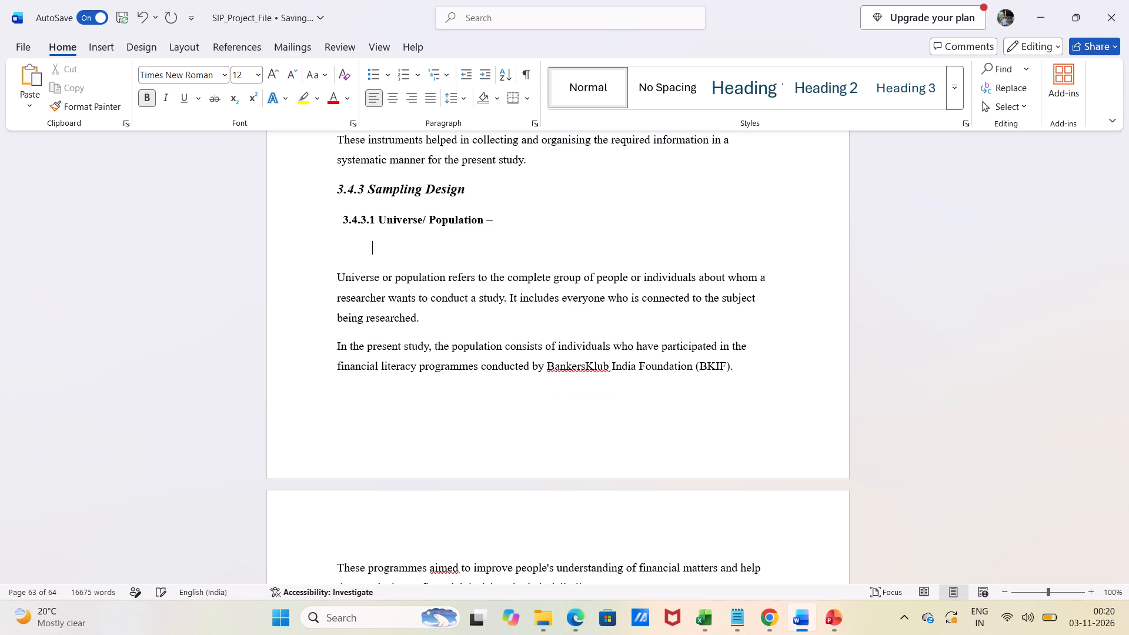
{"action": "key", "text": "BackSpace"}
{"action": "key", "text": "BackSpace"}
{"action": "key", "text": "BackSpace"}
{"action": "key", "text": "BackSpace"}
{"action": "key", "text": "BackSpace"}
{"action": "key", "text": "BackSpace"}
{"action": "key", "text": "BackSpace"}
{"action": "key", "text": "BackSpace"}
{"action": "key", "text": "BackSpace"}
{"action": "key", "text": "BackSpace"}
{"action": "key", "text": "BackSpace"}
{"action": "key", "text": "BackSpace"}
{"action": "key", "text": "BackSpace"}
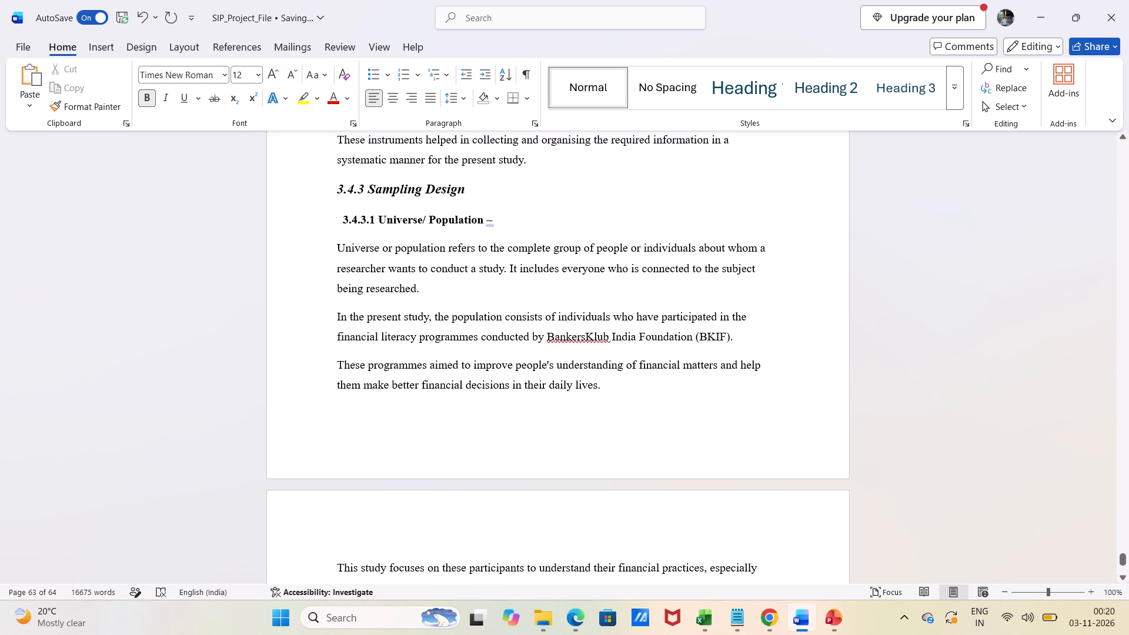
Copy the "3.4.3.1 Universe/ Population –" subheading to the line below the section's last paragraph, indented by two spaces.
{"action": "left_click_drag", "start_coordinate": [344, 223], "coordinate": [499, 222]}
{"action": "key", "text": "ctrl+c"}
{"action": "scroll", "coordinate": [432, 350], "scroll_direction": "down", "scroll_amount": 1}
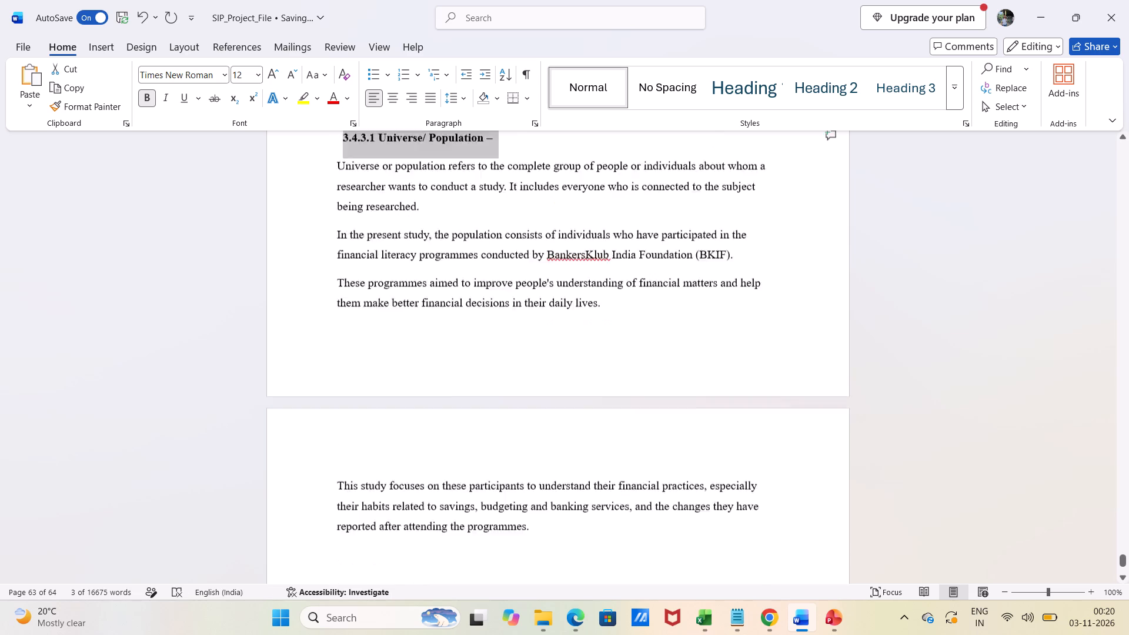
{"action": "scroll", "coordinate": [432, 350], "scroll_direction": "down", "scroll_amount": 2}
{"action": "left_click", "coordinate": [348, 382]}
{"action": "key", "text": "space"}
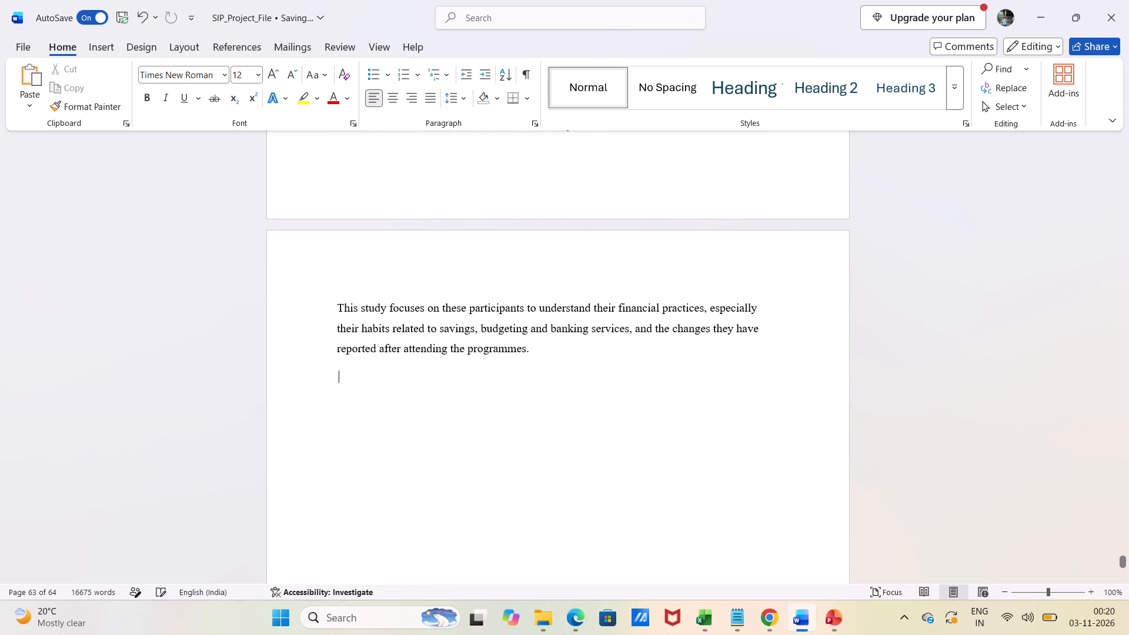
{"action": "key", "text": "space"}
{"action": "key", "text": "ctrl+v"}
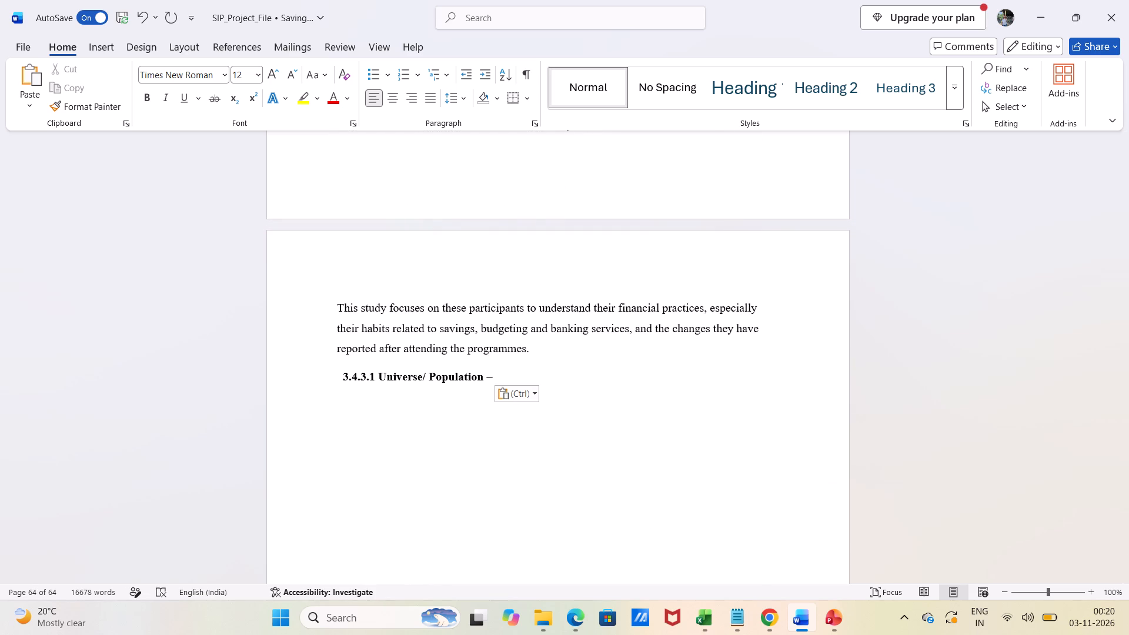
Change the copied subheading's number to 3.4.3.2 and replace its title with "Sample", keeping the dash.
{"action": "left_click", "coordinate": [373, 377]}
{"action": "key", "text": "BackSpace"}
{"action": "key", "text": "2"}
{"action": "key", "text": "Right"}
{"action": "key", "text": "Right"}
{"action": "key", "text": "Right"}
{"action": "key", "text": "Right"}
{"action": "key", "text": "Right"}
{"action": "key", "text": "Right"}
{"action": "key", "text": "Right"}
{"action": "key", "text": "Right"}
{"action": "key", "text": "Right"}
{"action": "key", "text": "Right"}
{"action": "key", "text": "Right"}
{"action": "key", "text": "Right"}
{"action": "key", "text": "Right"}
{"action": "key", "text": "Right"}
{"action": "key", "text": "Right"}
{"action": "key", "text": "Right"}
{"action": "key", "text": "Right"}
{"action": "key", "text": "Right"}
{"action": "key", "text": "Right"}
{"action": "key", "text": "Right"}
{"action": "key", "text": "Right"}
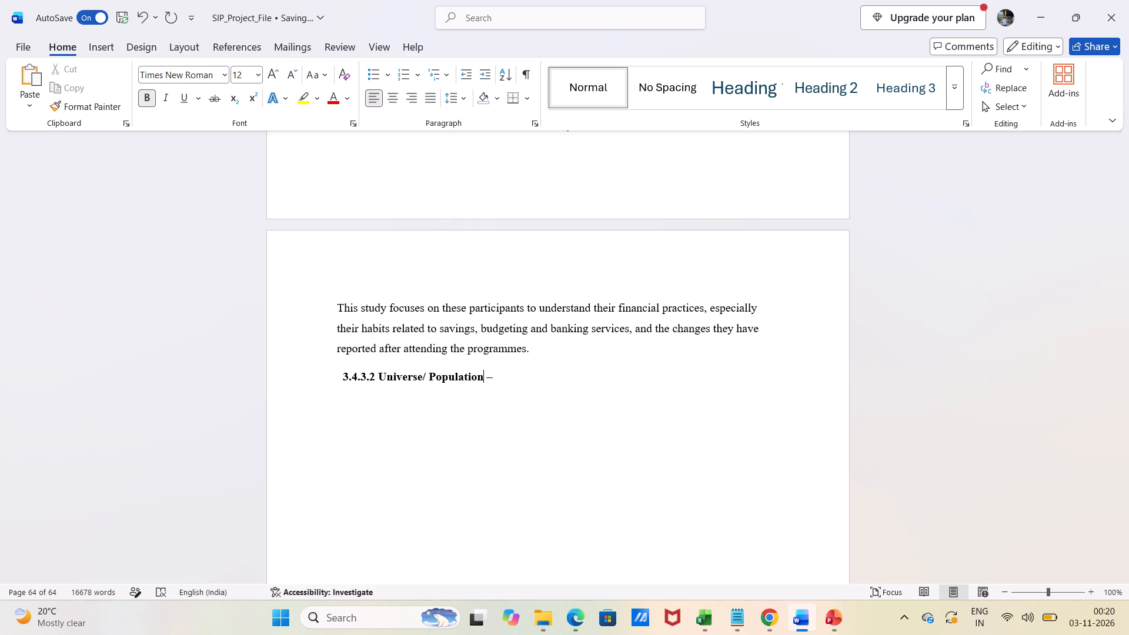
{"action": "key", "text": "BackSpace"}
{"action": "key", "text": "BackSpace"}
{"action": "key", "text": "BackSpace"}
{"action": "key", "text": "BackSpace"}
{"action": "key", "text": "BackSpace"}
{"action": "key", "text": "BackSpace"}
{"action": "key", "text": "BackSpace"}
{"action": "key", "text": "BackSpace"}
{"action": "key", "text": "BackSpace"}
{"action": "key", "text": "BackSpace"}
{"action": "key", "text": "BackSpace"}
{"action": "key", "text": "BackSpace"}
{"action": "key", "text": "BackSpace"}
{"action": "key", "text": "BackSpace"}
{"action": "key", "text": "BackSpace"}
{"action": "key", "text": "BackSpace"}
{"action": "key", "text": "BackSpace"}
{"action": "key", "text": "BackSpace"}
{"action": "key", "text": "BackSpace"}
{"action": "key", "text": "BackSpace"}
{"action": "key", "text": "s"}
{"action": "type", "text": "ample"}
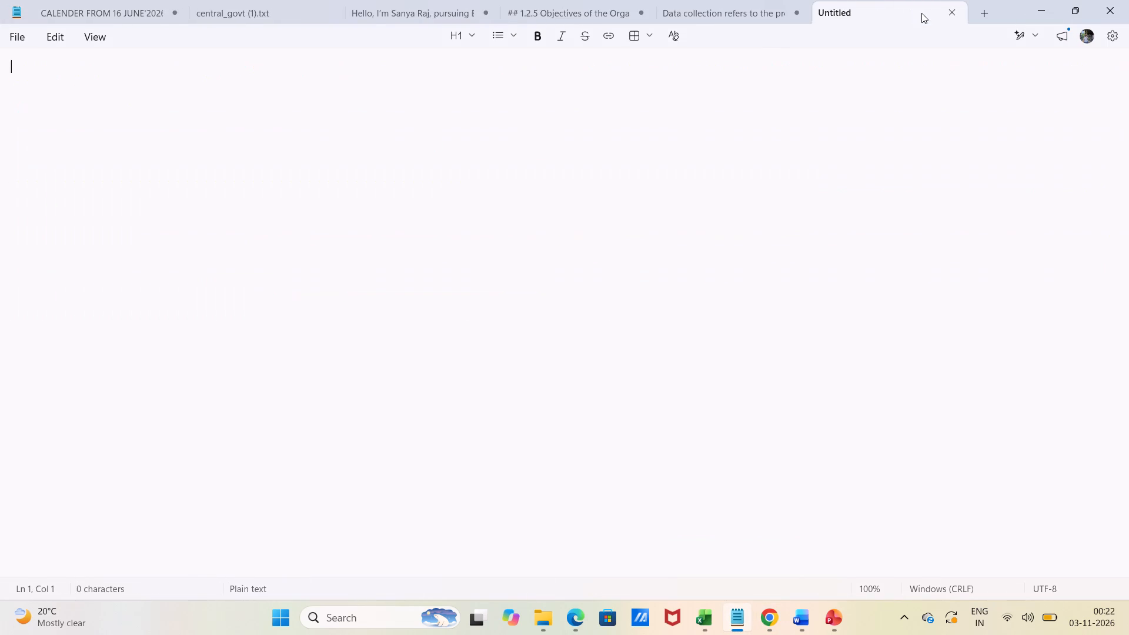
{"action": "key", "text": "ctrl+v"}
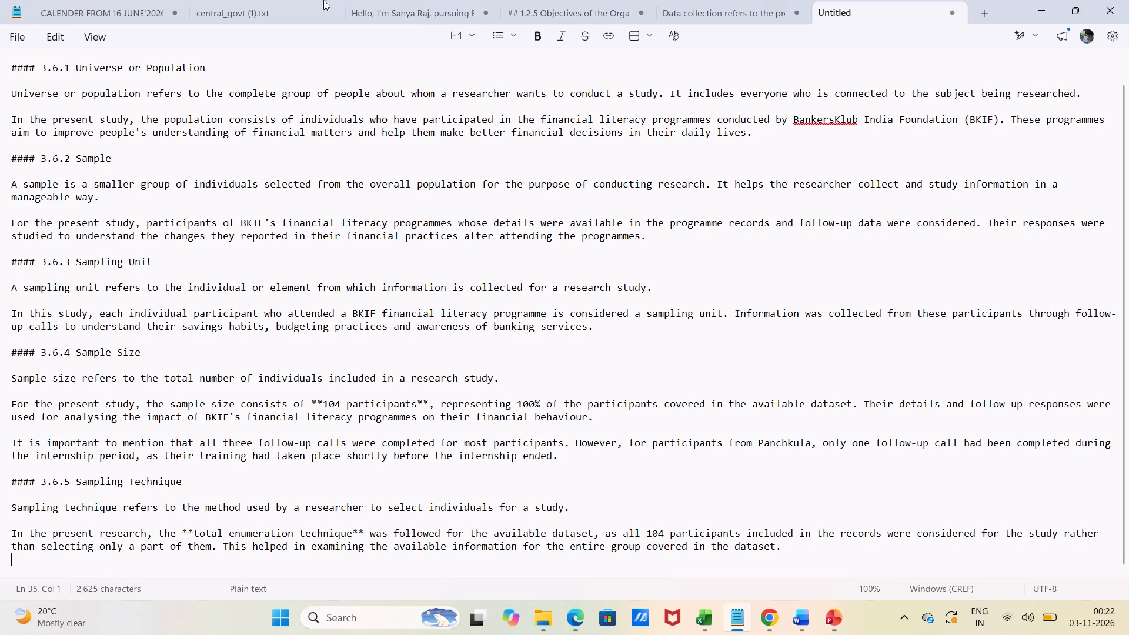
Copy the two paragraphs under "3.6.1 Universe or Population" from the Notepad draft.
{"action": "left_click_drag", "start_coordinate": [9, 92], "coordinate": [388, 163]}
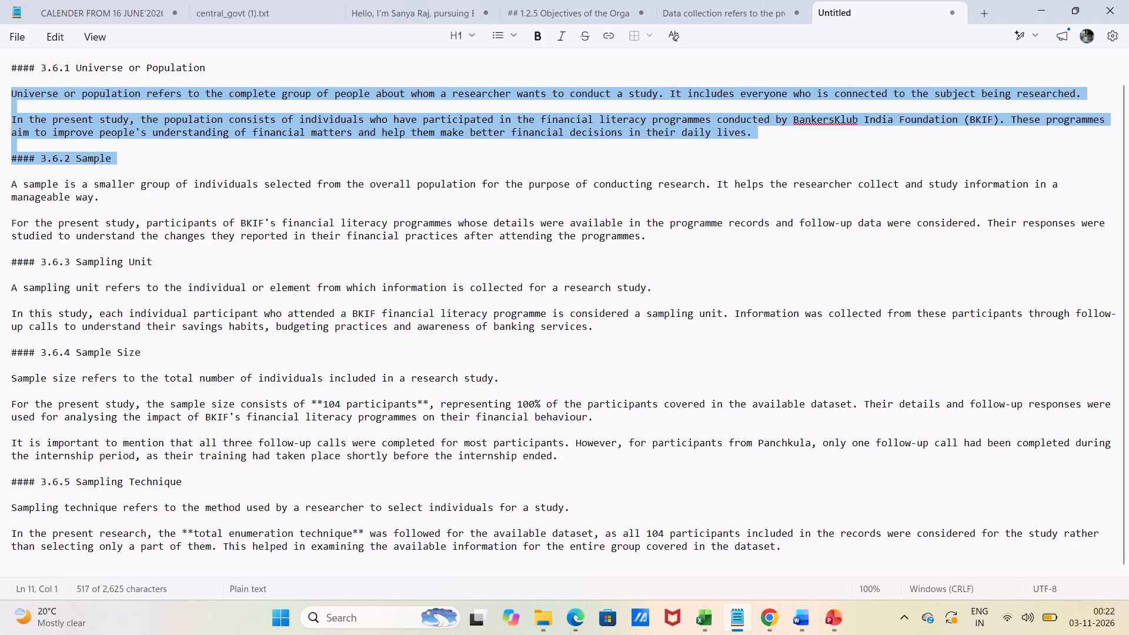
{"action": "left_click_drag", "start_coordinate": [388, 163], "coordinate": [459, 146]}
{"action": "key", "text": "ctrl+c"}
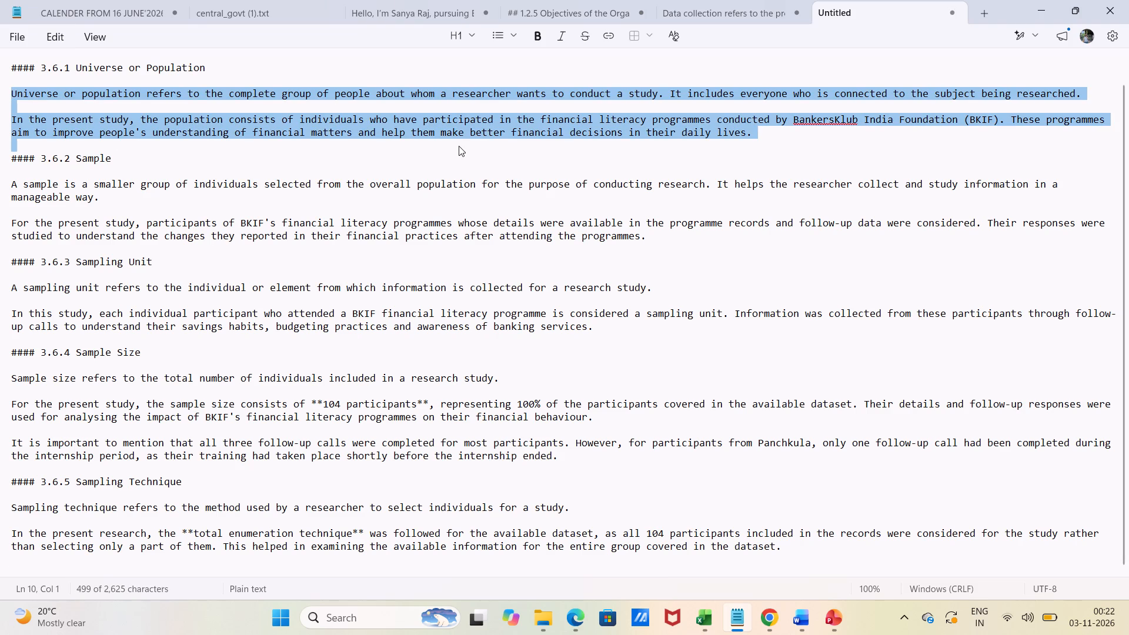
In the Word report, delete all existing body text under the "3.4.3.1 Universe/ Population –" subheading.
{"action": "left_click", "coordinate": [805, 613]}
{"action": "scroll", "coordinate": [457, 386], "scroll_direction": "up", "scroll_amount": 1}
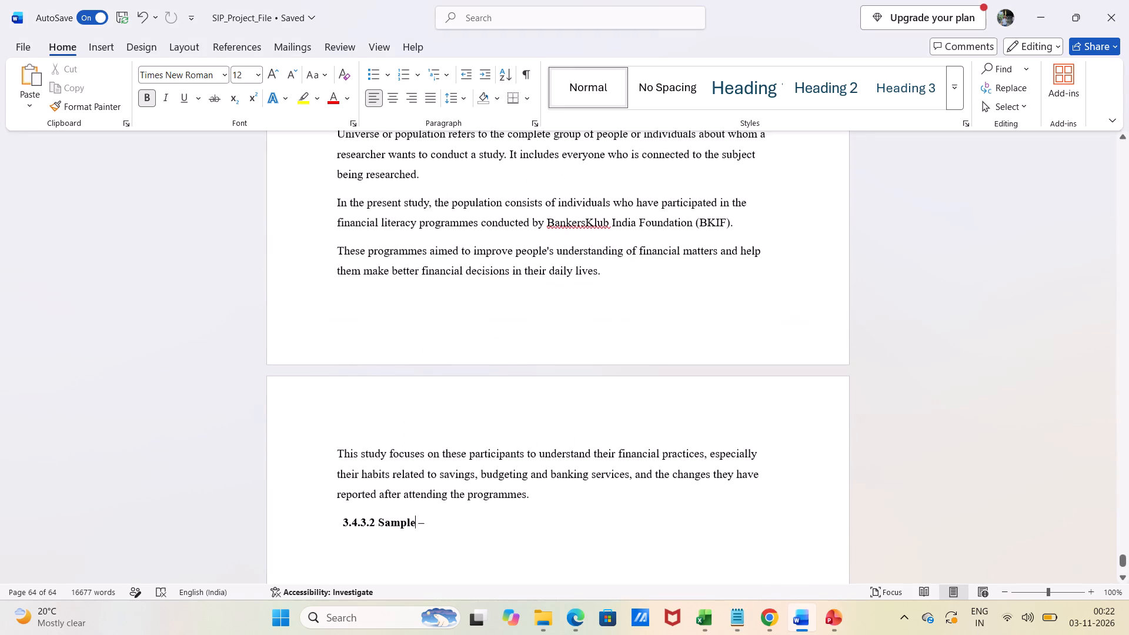
{"action": "scroll", "coordinate": [444, 406], "scroll_direction": "up", "scroll_amount": 1}
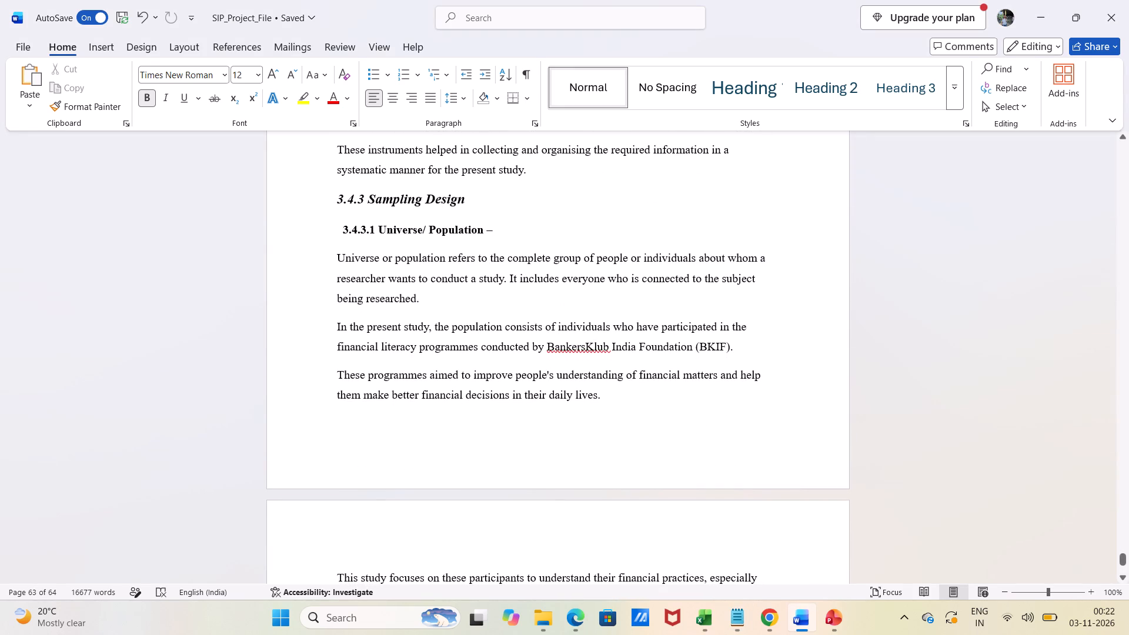
{"action": "scroll", "coordinate": [444, 406], "scroll_direction": "up", "scroll_amount": 1}
{"action": "left_click_drag", "start_coordinate": [335, 252], "coordinate": [566, 457]}
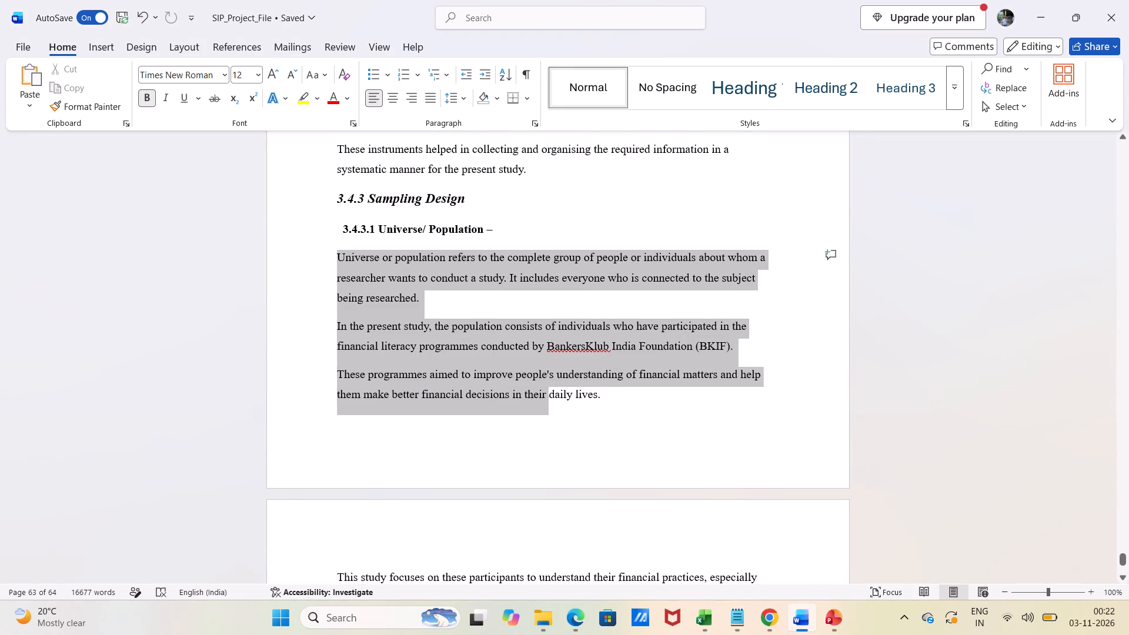
{"action": "left_click_drag", "start_coordinate": [566, 457], "coordinate": [684, 587]}
{"action": "key", "text": "BackSpace"}
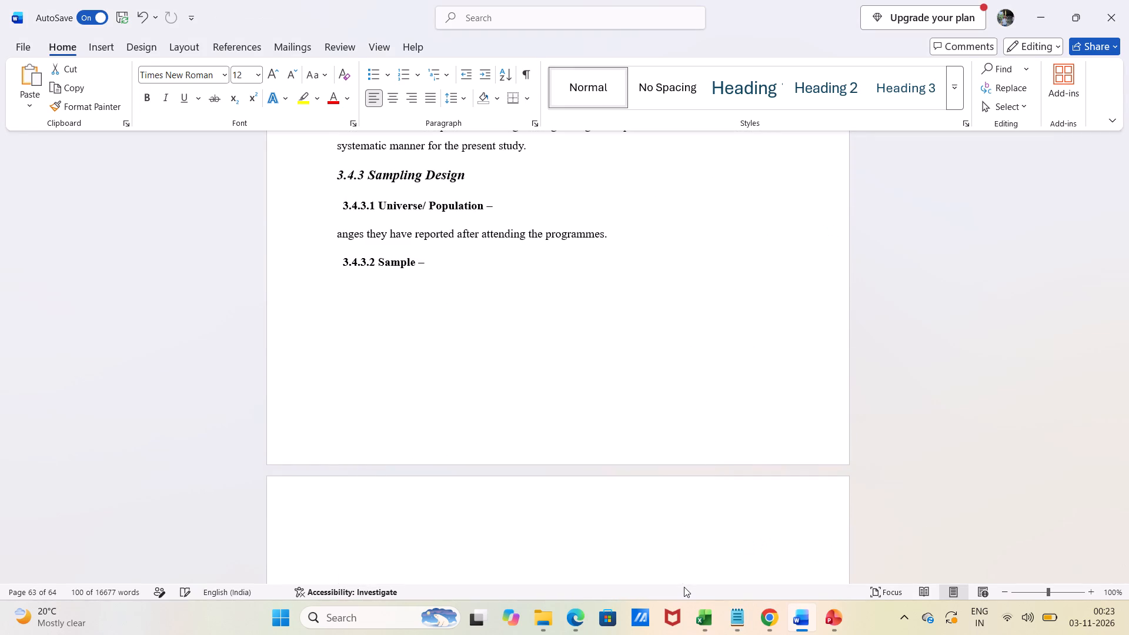
{"action": "left_click", "coordinate": [616, 238]}
{"action": "key", "text": "BackSpace"}
{"action": "key", "text": "BackSpace"}
{"action": "key", "text": "BackSpace"}
{"action": "key", "text": "BackSpace"}
{"action": "key", "text": "BackSpace"}
{"action": "key", "text": "BackSpace"}
{"action": "key", "text": "BackSpace"}
{"action": "key", "text": "BackSpace"}
{"action": "key", "text": "BackSpace"}
{"action": "key", "text": "BackSpace"}
{"action": "key", "text": "BackSpace"}
{"action": "key", "text": "BackSpace"}
{"action": "key", "text": "BackSpace"}
{"action": "key", "text": "BackSpace"}
{"action": "key", "text": "BackSpace"}
{"action": "key", "text": "BackSpace"}
{"action": "key", "text": "BackSpace"}
{"action": "key", "text": "BackSpace"}
{"action": "key", "text": "BackSpace"}
{"action": "key", "text": "BackSpace"}
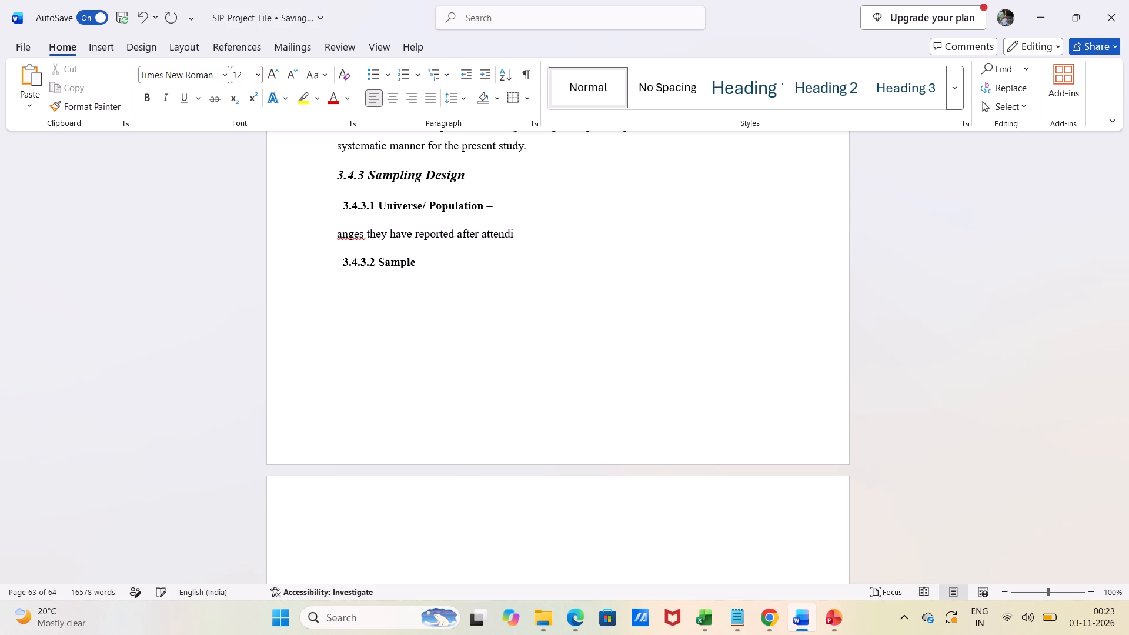
{"action": "key", "text": "BackSpace"}
{"action": "key", "text": "BackSpace"}
{"action": "key", "text": "BackSpace"}
{"action": "key", "text": "BackSpace"}
{"action": "key", "text": "BackSpace"}
{"action": "key", "text": "BackSpace"}
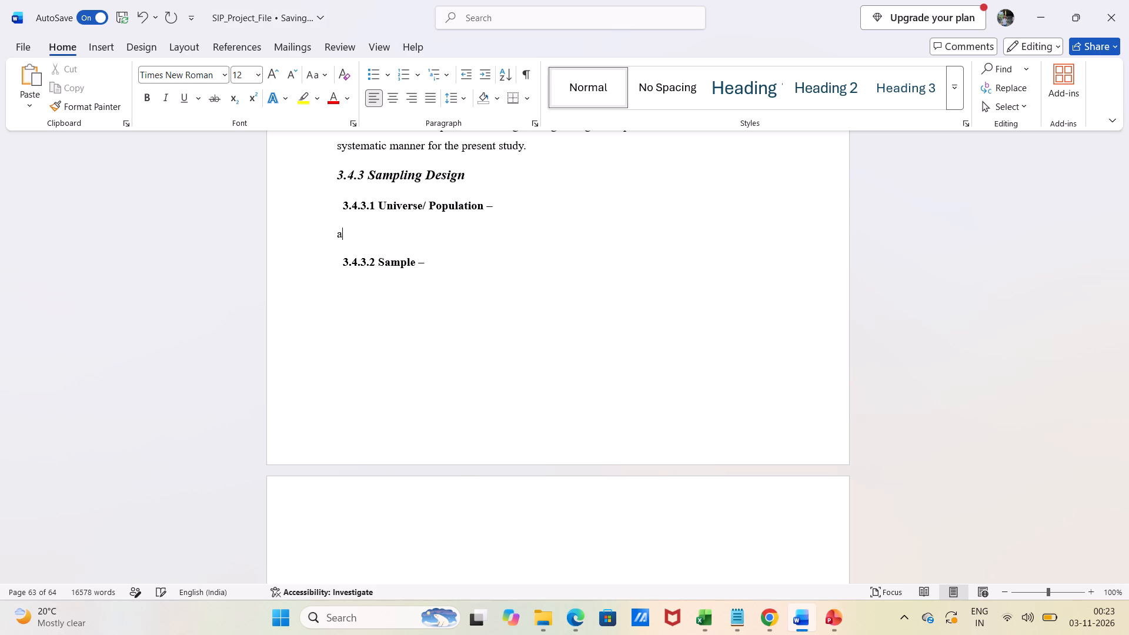
{"action": "key", "text": "BackSpace"}
Paste the copied population paragraphs under 3.4.3.1 and remove the blank lines between them and above the 3.4.3.2 subheading.
{"action": "key", "text": "ctrl+v"}
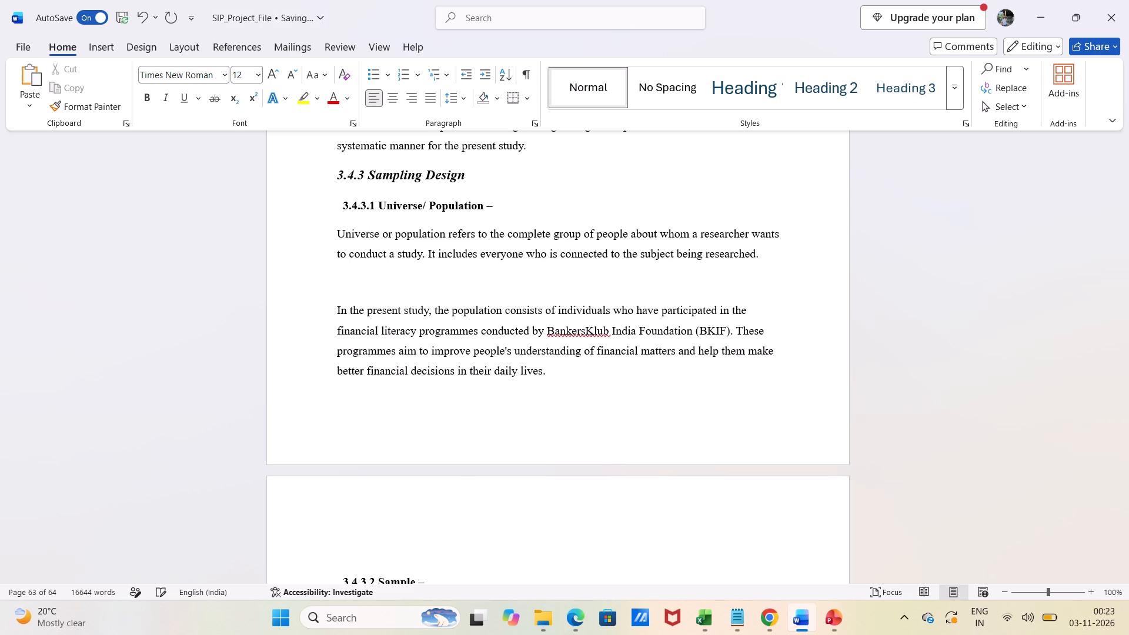
{"action": "left_click", "coordinate": [358, 278]}
{"action": "key", "text": "BackSpace"}
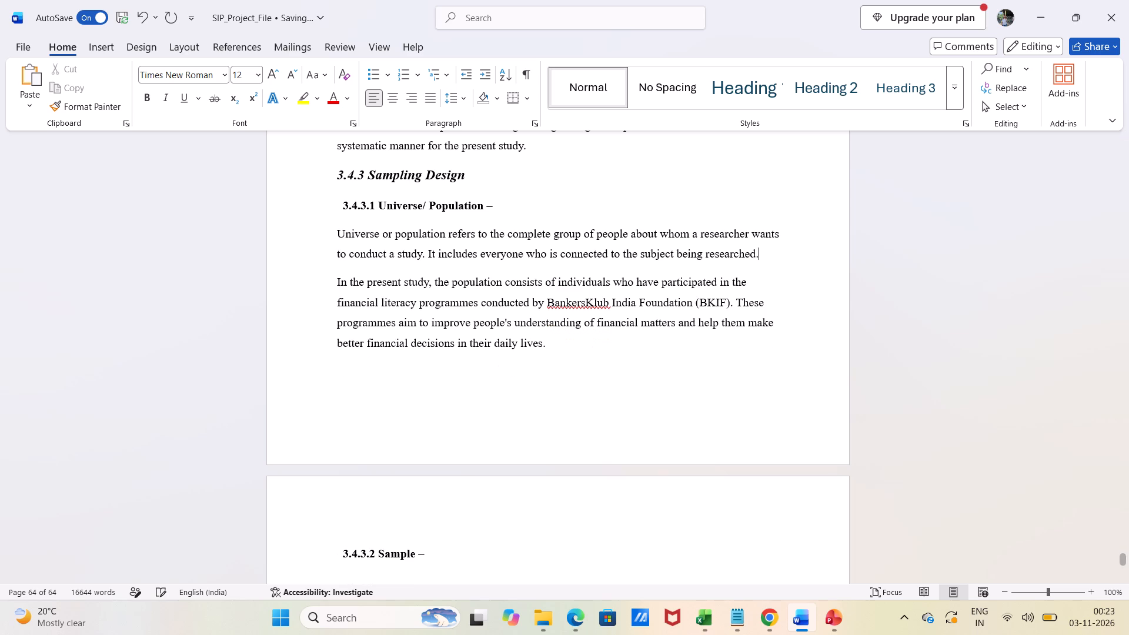
{"action": "left_click", "coordinate": [335, 549]}
{"action": "key", "text": "BackSpace"}
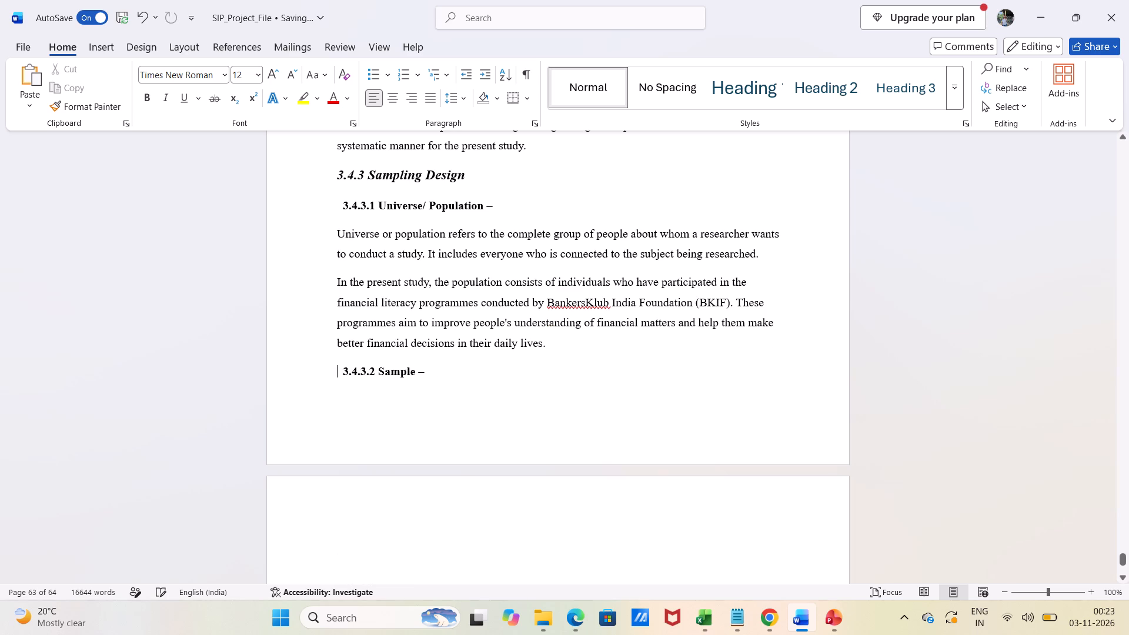
Copy the two paragraphs under "3.6.2 Sample" in the Notepad draft and paste them on a new line under 3.4.3.2 Sample in Word.
{"action": "left_click", "coordinate": [452, 372]}
{"action": "key", "text": "Return"}
{"action": "scroll", "coordinate": [452, 372], "scroll_direction": "down", "scroll_amount": 1}
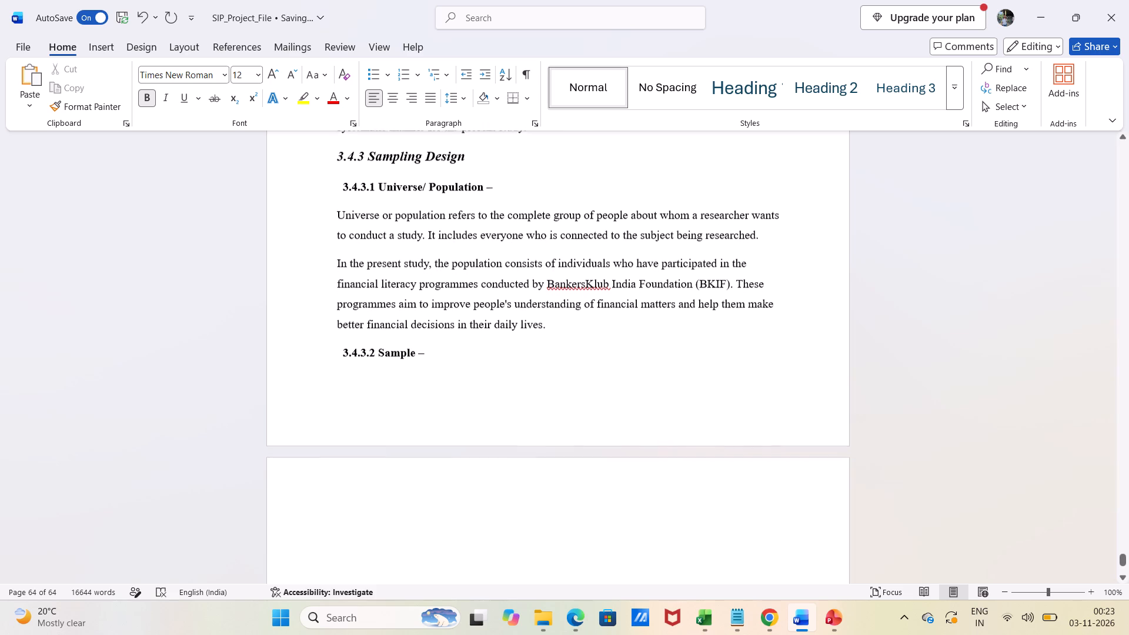
{"action": "scroll", "coordinate": [452, 372], "scroll_direction": "down", "scroll_amount": 2}
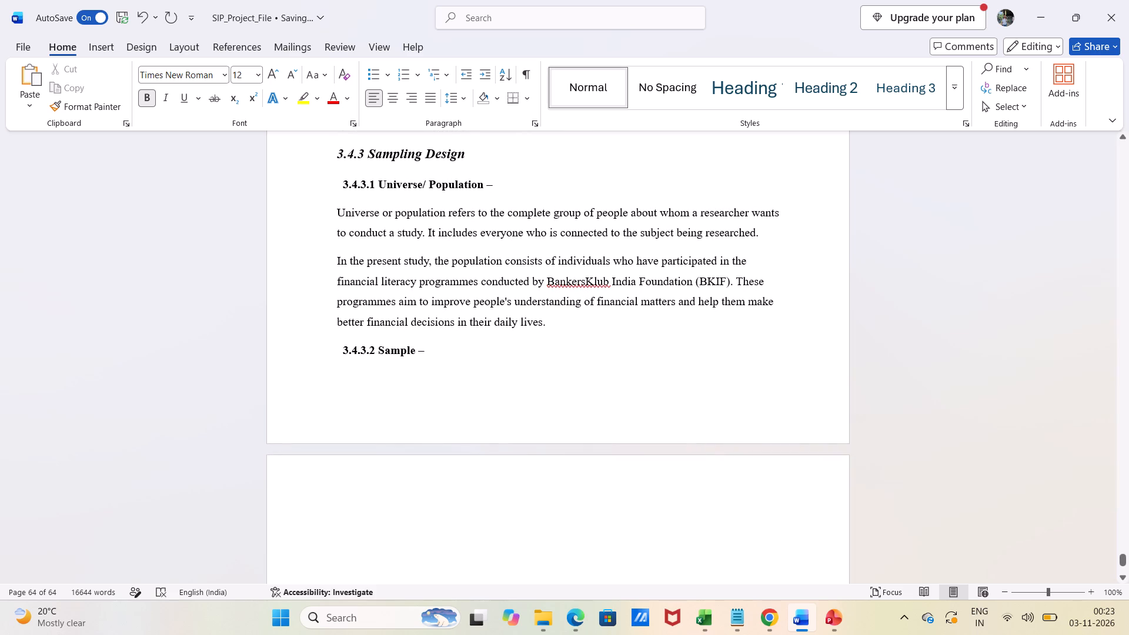
{"action": "scroll", "coordinate": [452, 372], "scroll_direction": "down", "scroll_amount": 1}
{"action": "left_click", "coordinate": [769, 610]}
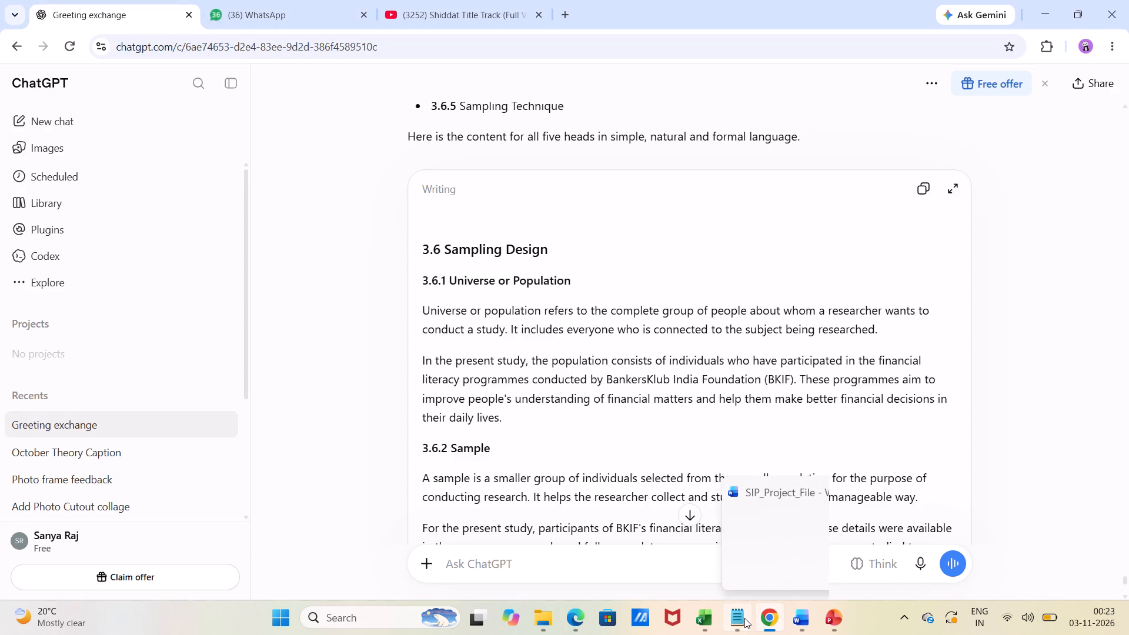
{"action": "left_click", "coordinate": [744, 618]}
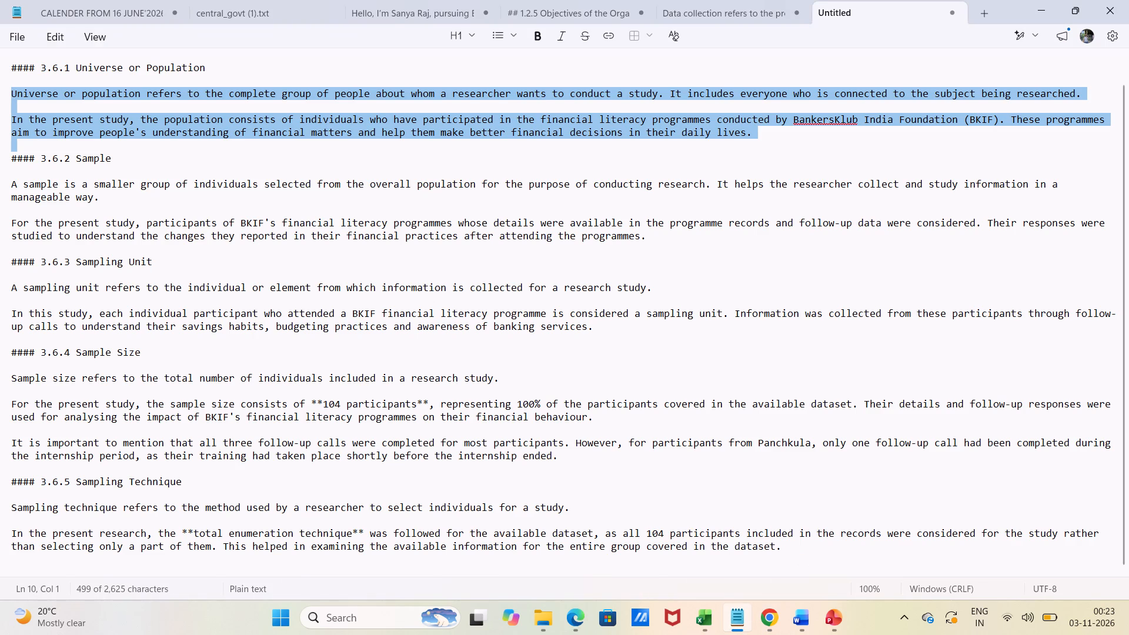
{"action": "left_click_drag", "start_coordinate": [8, 183], "coordinate": [493, 228]}
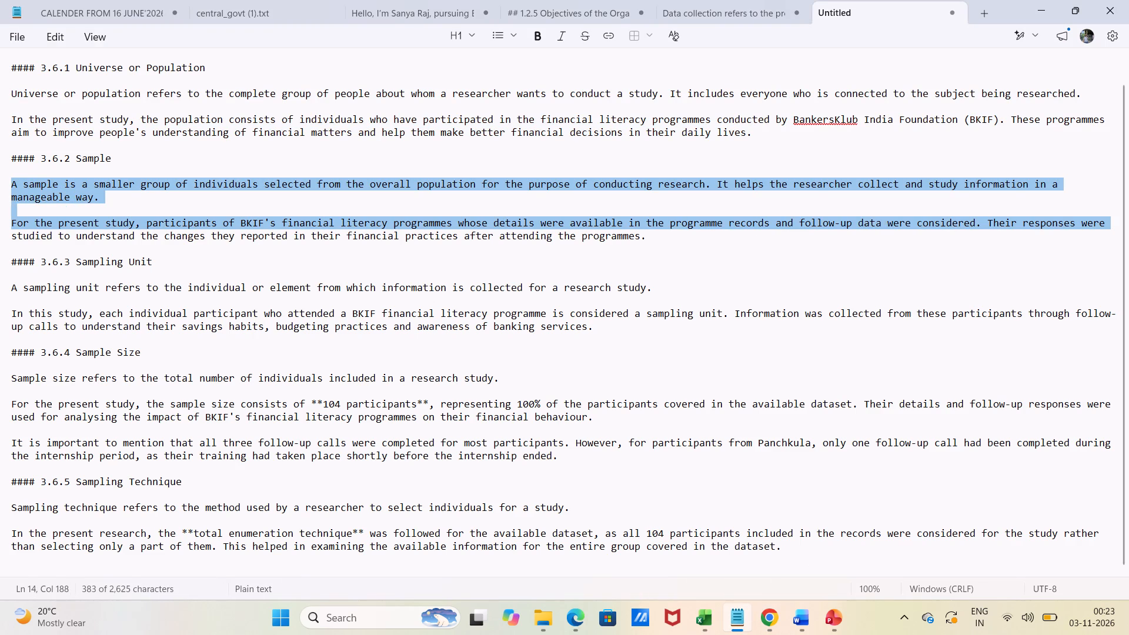
{"action": "left_click_drag", "start_coordinate": [493, 228], "coordinate": [613, 230]}
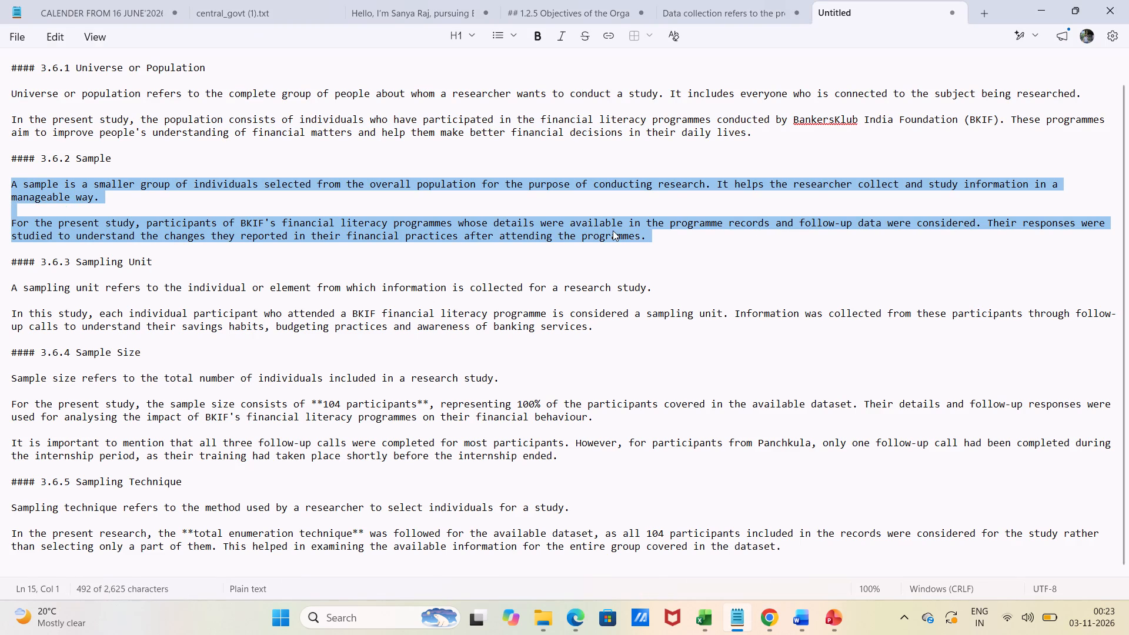
{"action": "key", "text": "ctrl+c"}
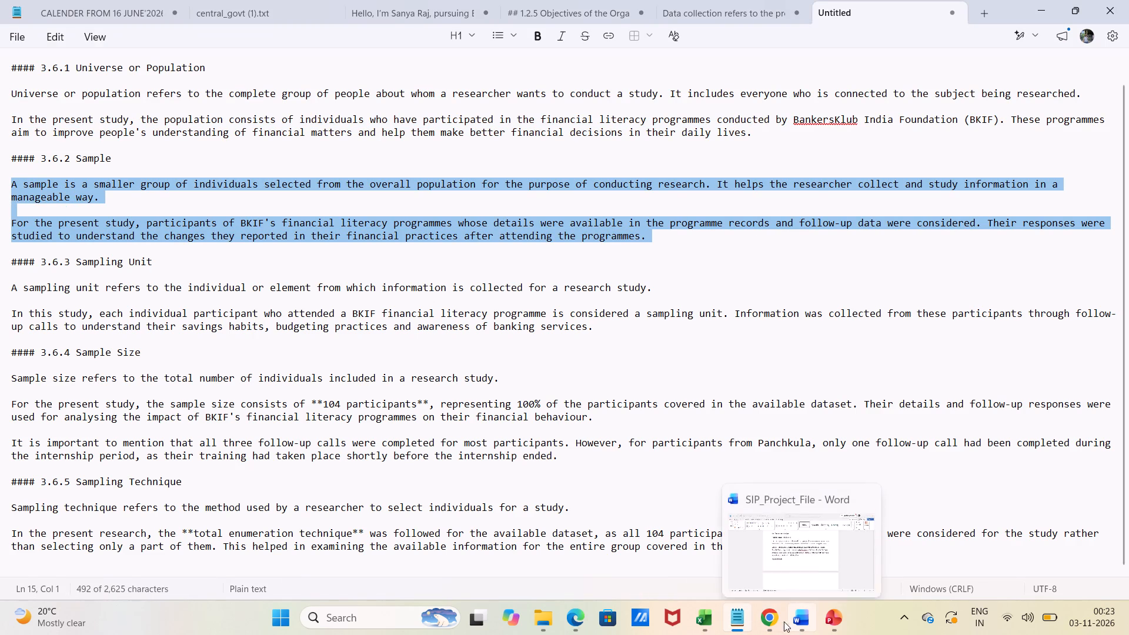
{"action": "left_click", "coordinate": [810, 624]}
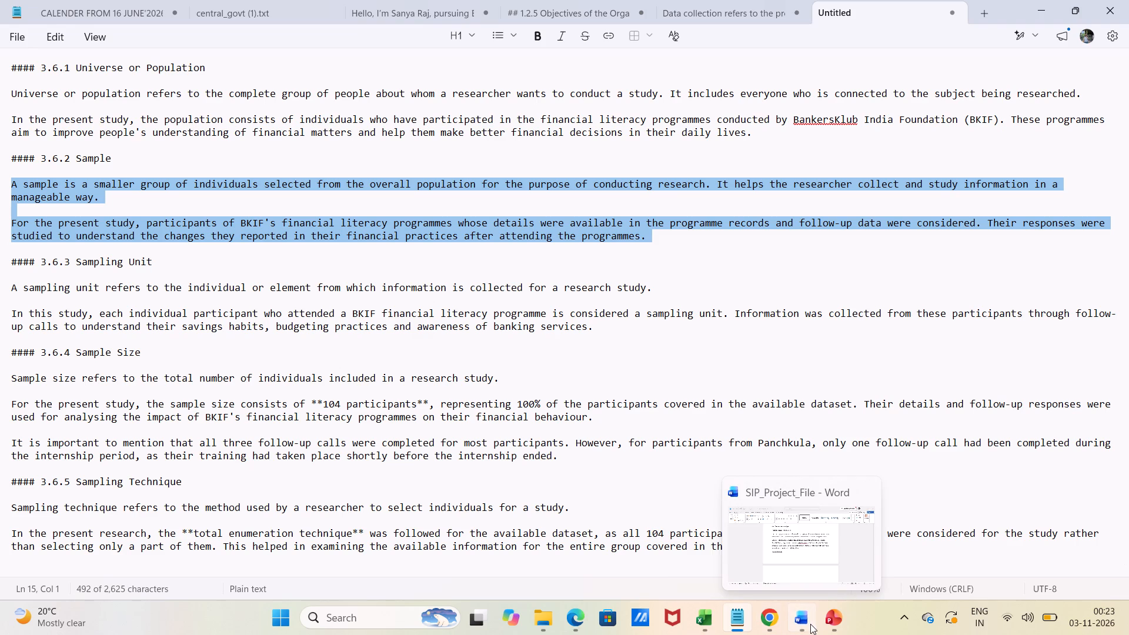
{"action": "key", "text": "ctrl+v"}
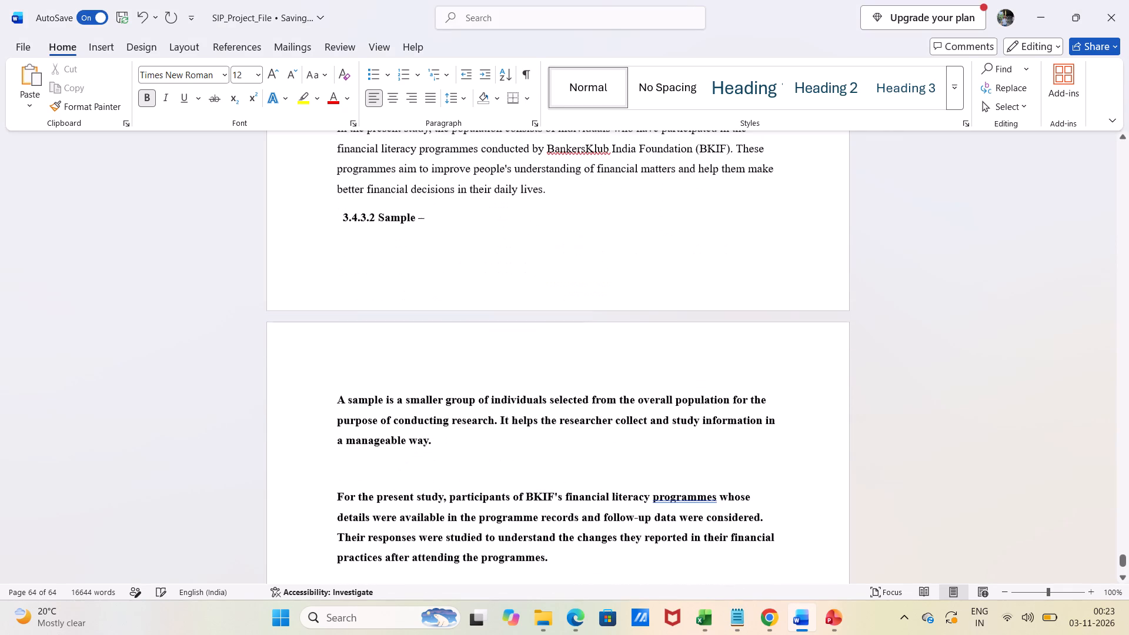
Remove bold from the pasted sample paragraphs and delete the blank line between them.
{"action": "scroll", "coordinate": [391, 459], "scroll_direction": "down", "scroll_amount": 1}
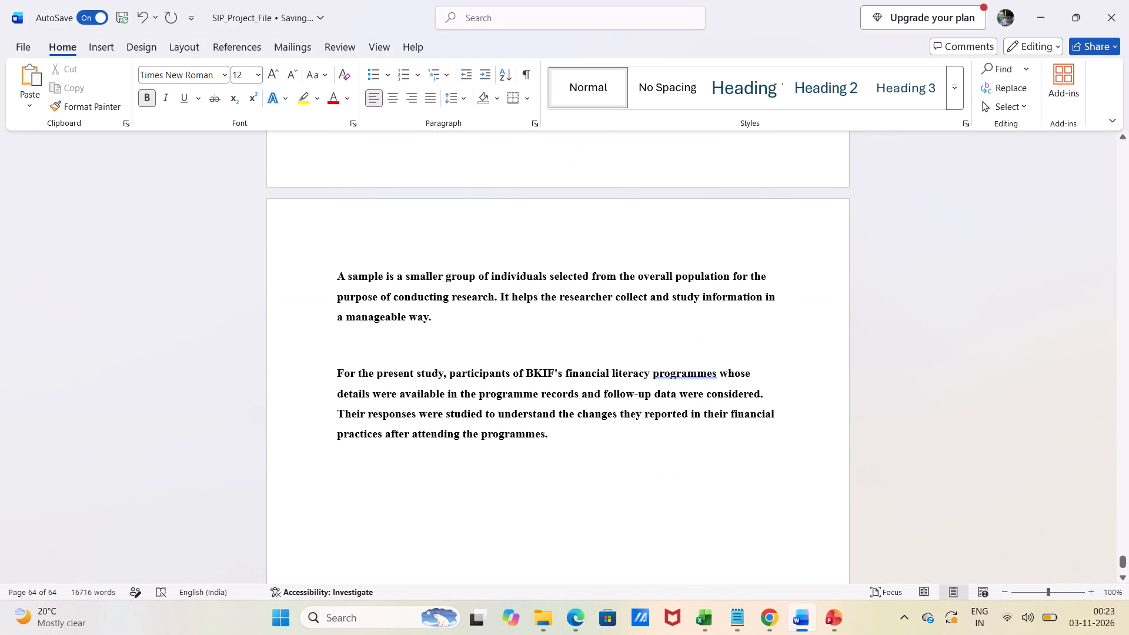
{"action": "left_click_drag", "start_coordinate": [339, 276], "coordinate": [569, 448]}
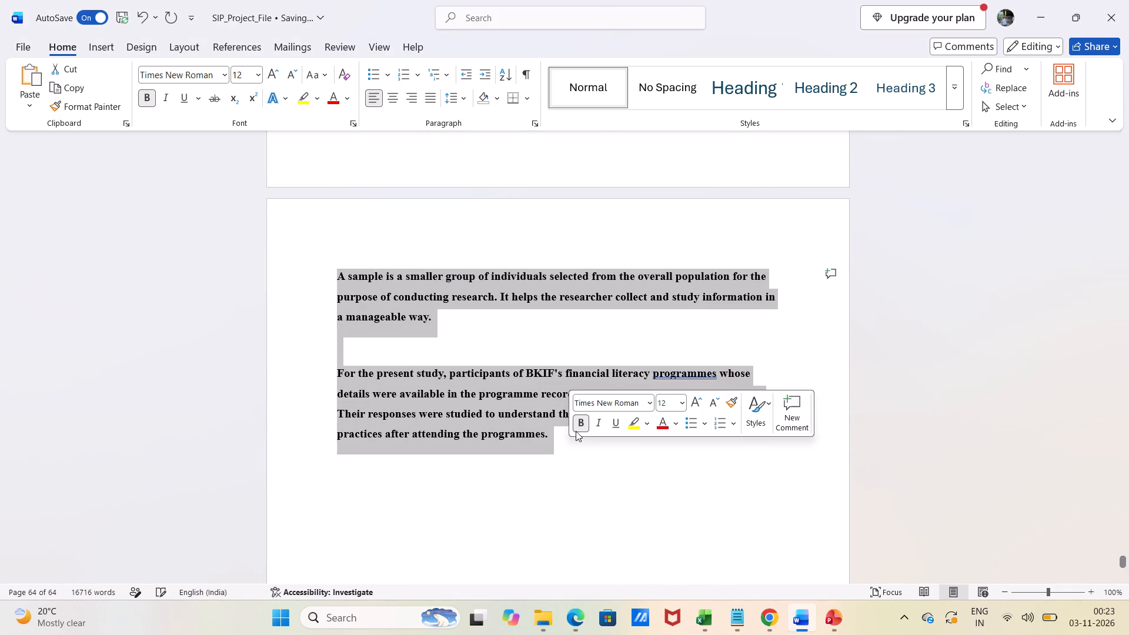
{"action": "left_click", "coordinate": [579, 422]}
{"action": "left_click", "coordinate": [343, 346]}
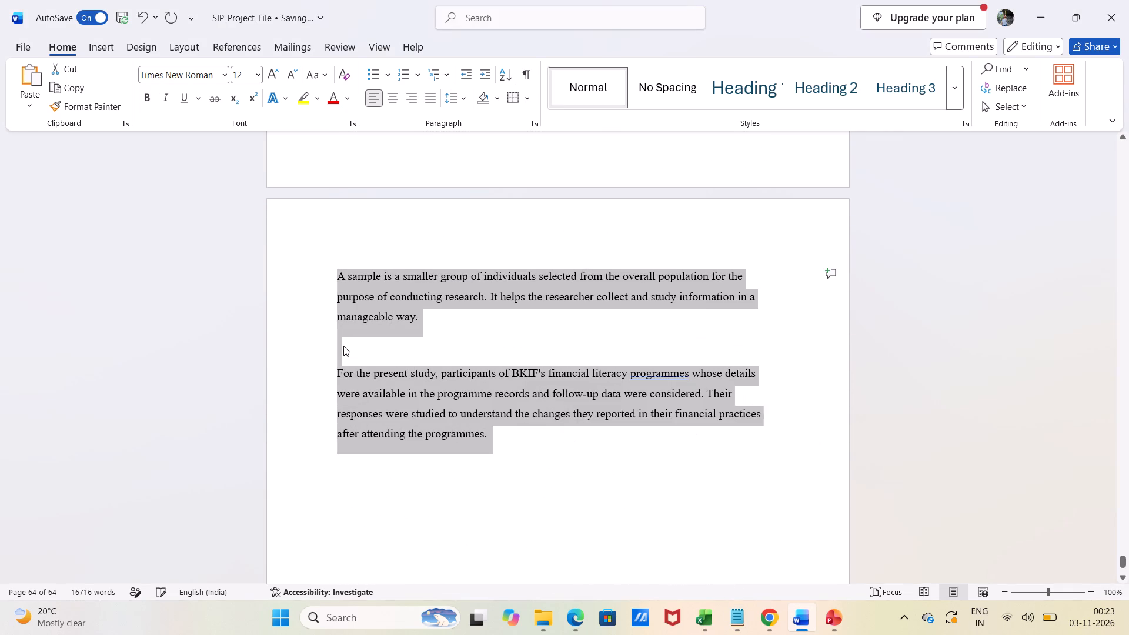
{"action": "key", "text": "BackSpace"}
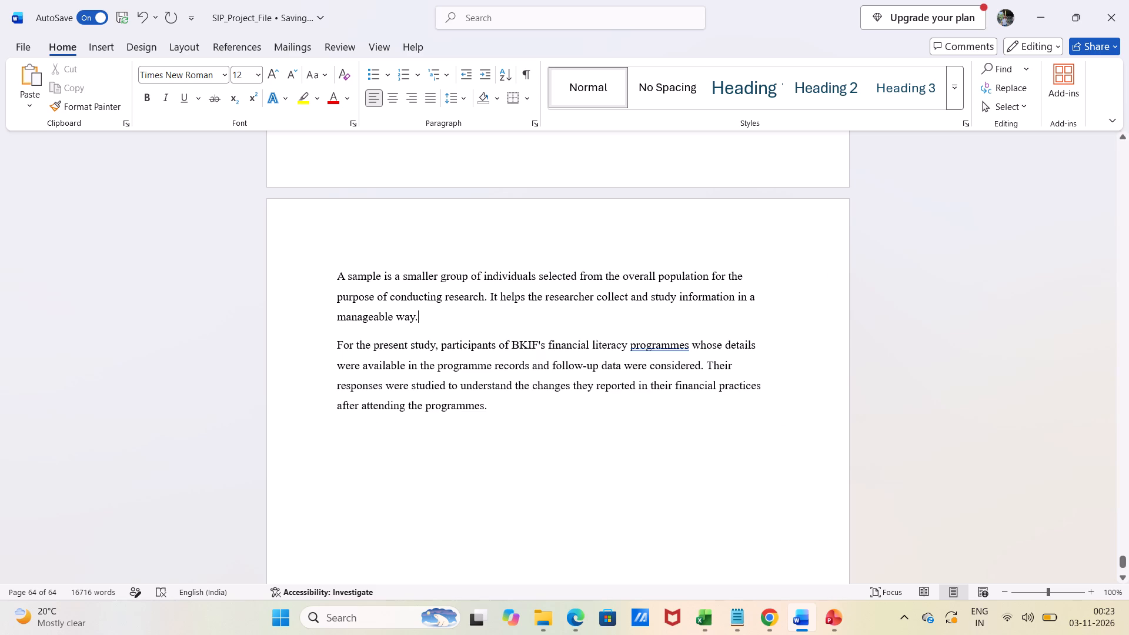
Reword the opening of the second sample paragraph to "For this study".
{"action": "left_click", "coordinate": [407, 345]}
{"action": "key", "text": "BackSpace"}
{"action": "key", "text": "BackSpace"}
{"action": "key", "text": "BackSpace"}
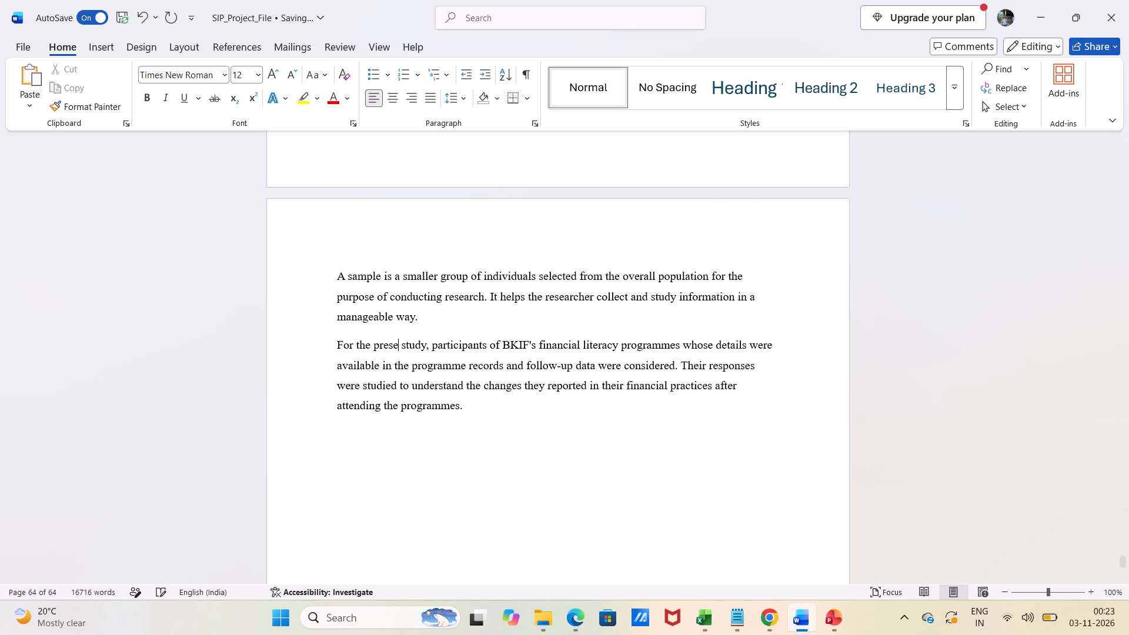
{"action": "key", "text": "BackSpace"}
{"action": "key", "text": "BackSpace"}
{"action": "key", "text": "BackSpace"}
{"action": "key", "text": "BackSpace"}
{"action": "key", "text": "BackSpace"}
{"action": "key", "text": "BackSpace"}
{"action": "type", "text": "is"}
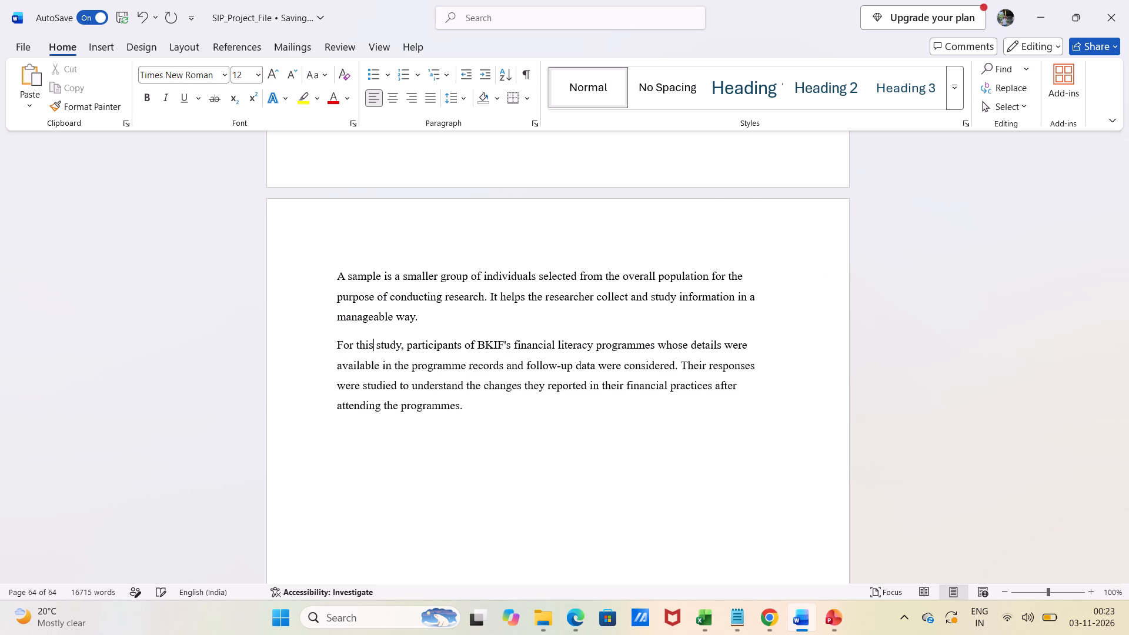
Duplicate the "3.4.3.2 Sample –" subheading onto a new line below the sample paragraphs, indented by two extra spaces.
{"action": "left_click", "coordinate": [483, 407]}
{"action": "key", "text": "Return"}
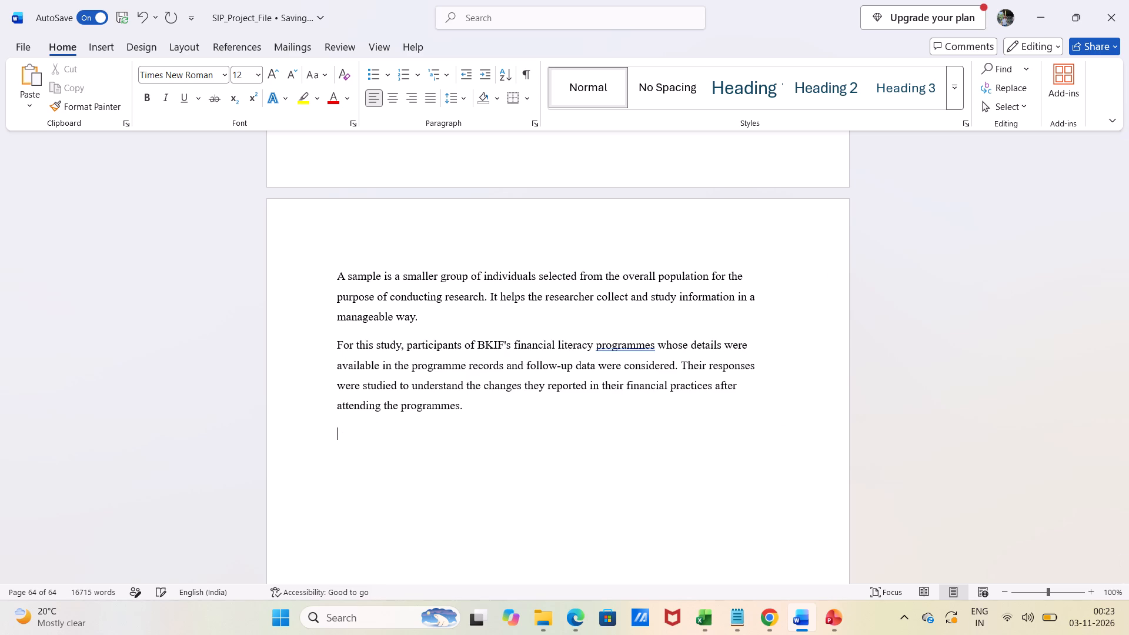
{"action": "scroll", "coordinate": [409, 383], "scroll_direction": "up", "scroll_amount": 1}
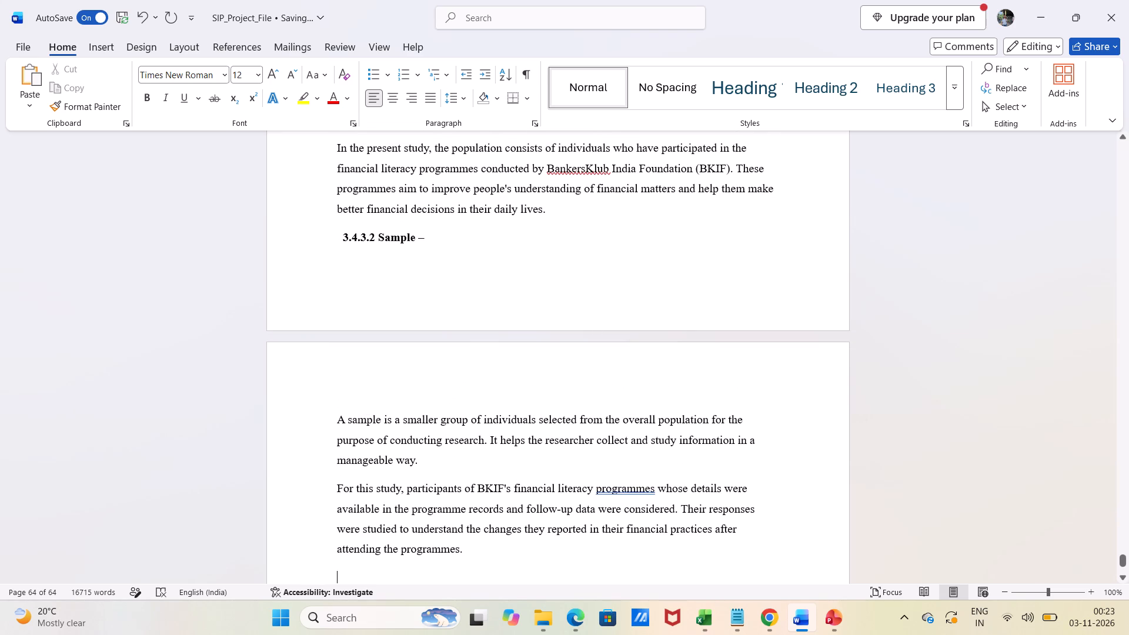
{"action": "left_click_drag", "start_coordinate": [341, 235], "coordinate": [446, 255]}
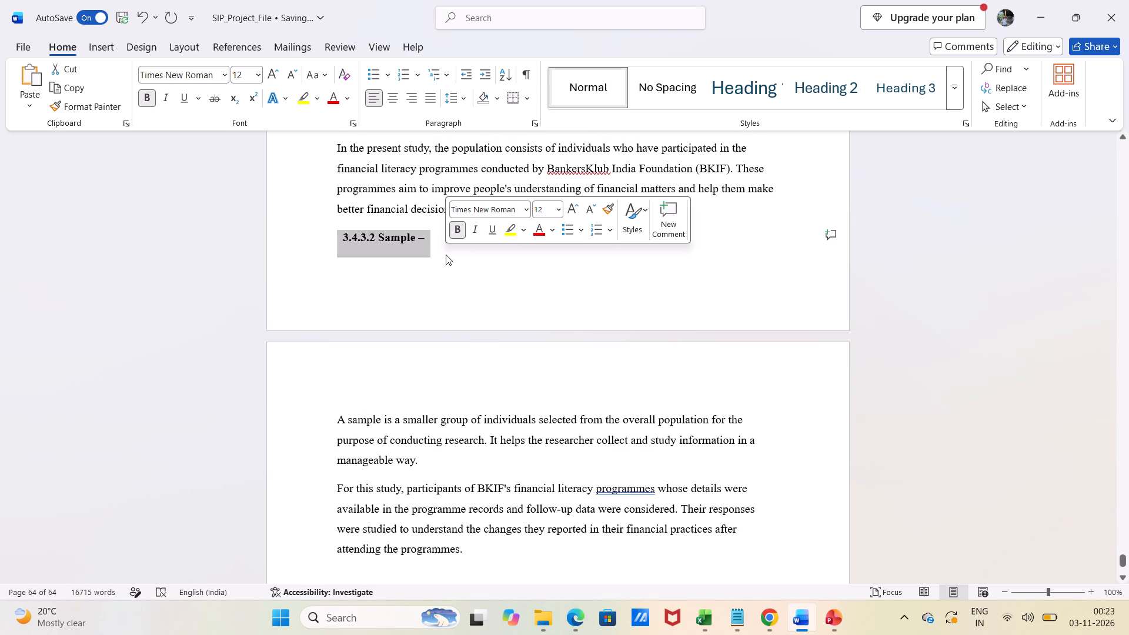
{"action": "key", "text": "ctrl+c"}
{"action": "scroll", "coordinate": [383, 317], "scroll_direction": "down", "scroll_amount": 1}
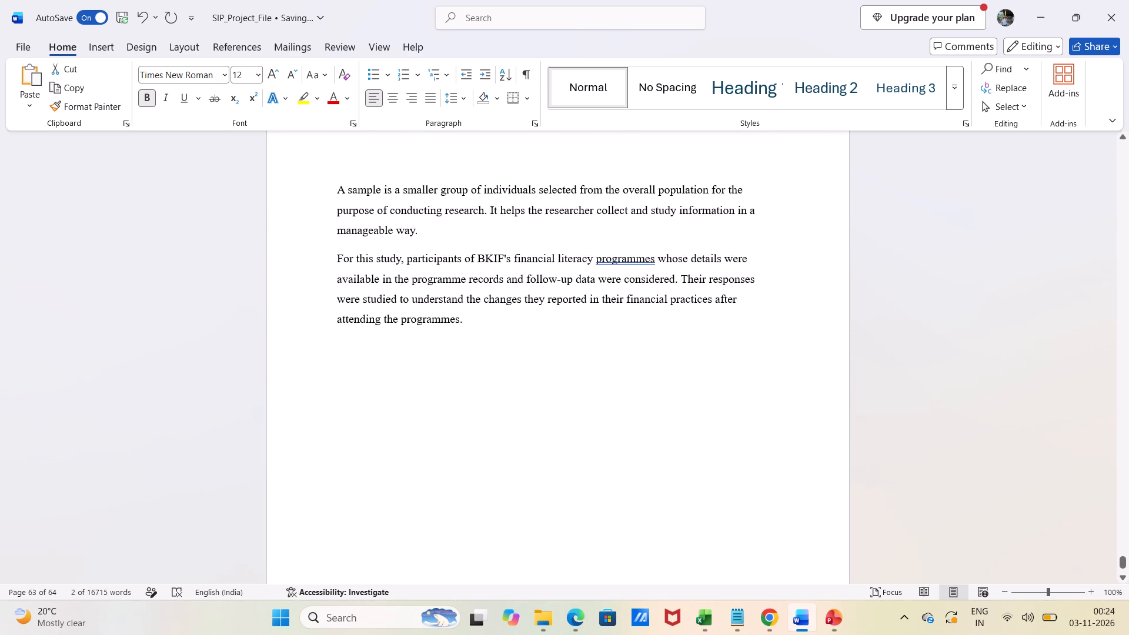
{"action": "left_click", "coordinate": [348, 362]}
{"action": "key", "text": "space"}
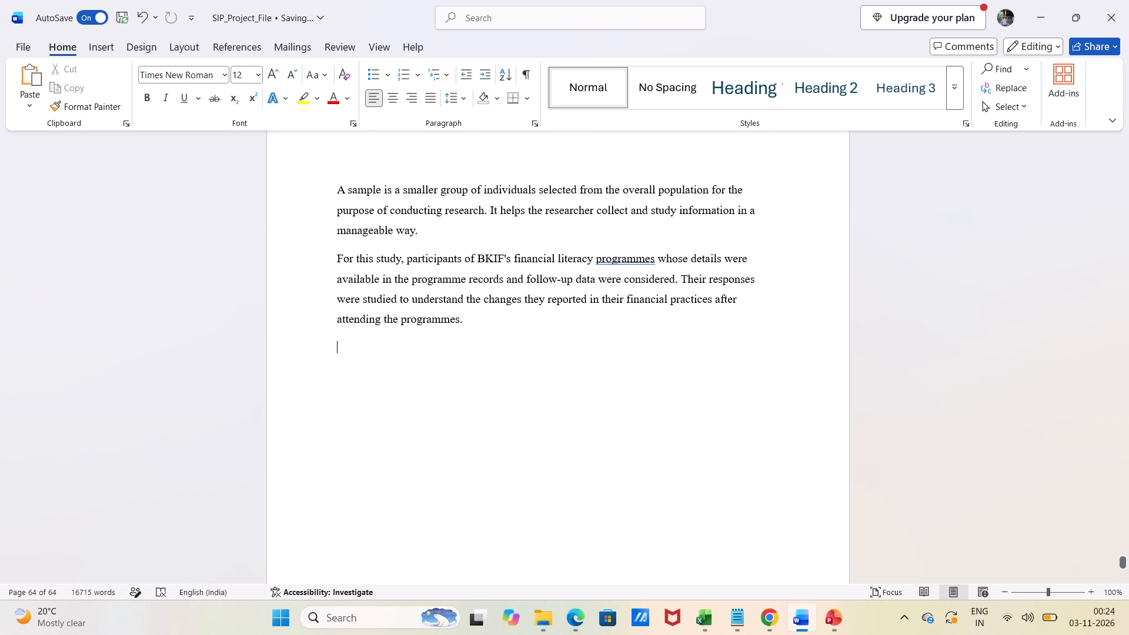
{"action": "key", "text": "space"}
{"action": "key", "text": "ctrl+v"}
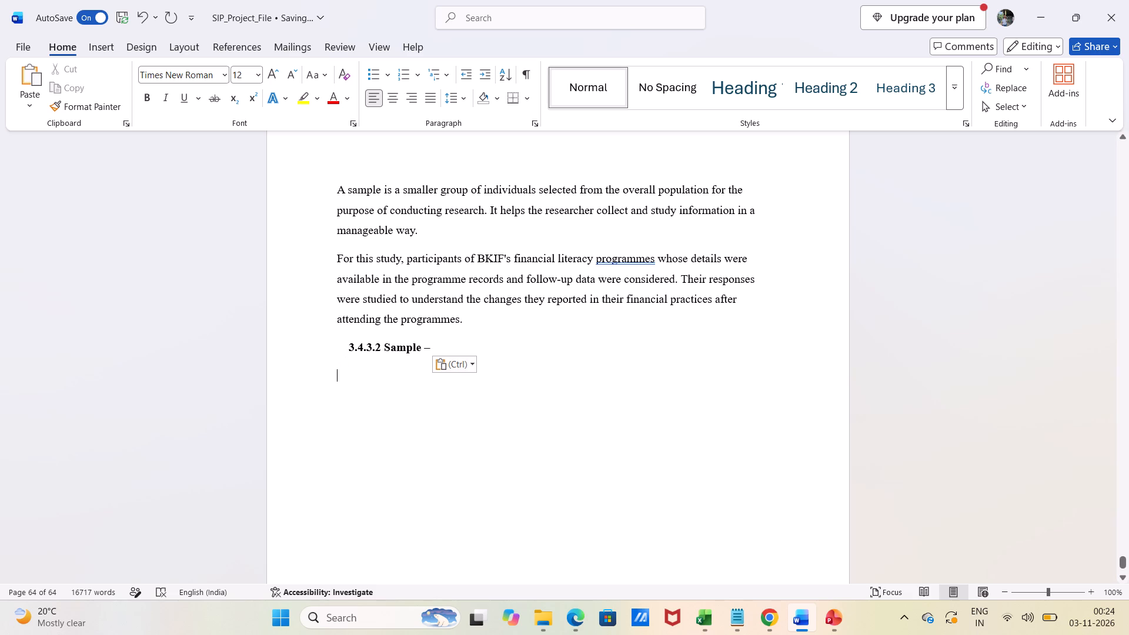
Change the duplicated subheading to "3.4.3.3 Sampling Unit –".
{"action": "left_click", "coordinate": [380, 346]}
{"action": "key", "text": "BackSpace"}
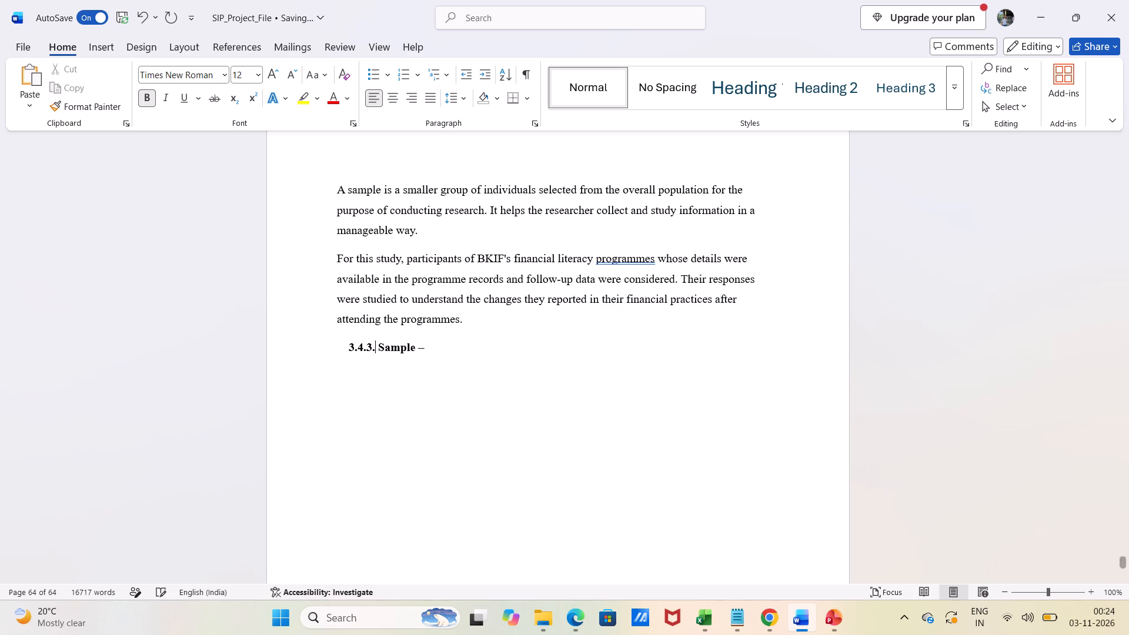
{"action": "key", "text": "3"}
{"action": "key", "text": "Right"}
{"action": "key", "text": "Right"}
{"action": "key", "text": "Right"}
{"action": "key", "text": "Right"}
{"action": "key", "text": "Right"}
{"action": "key", "text": "Right"}
{"action": "key", "text": "Right"}
{"action": "key", "text": "BackSpace"}
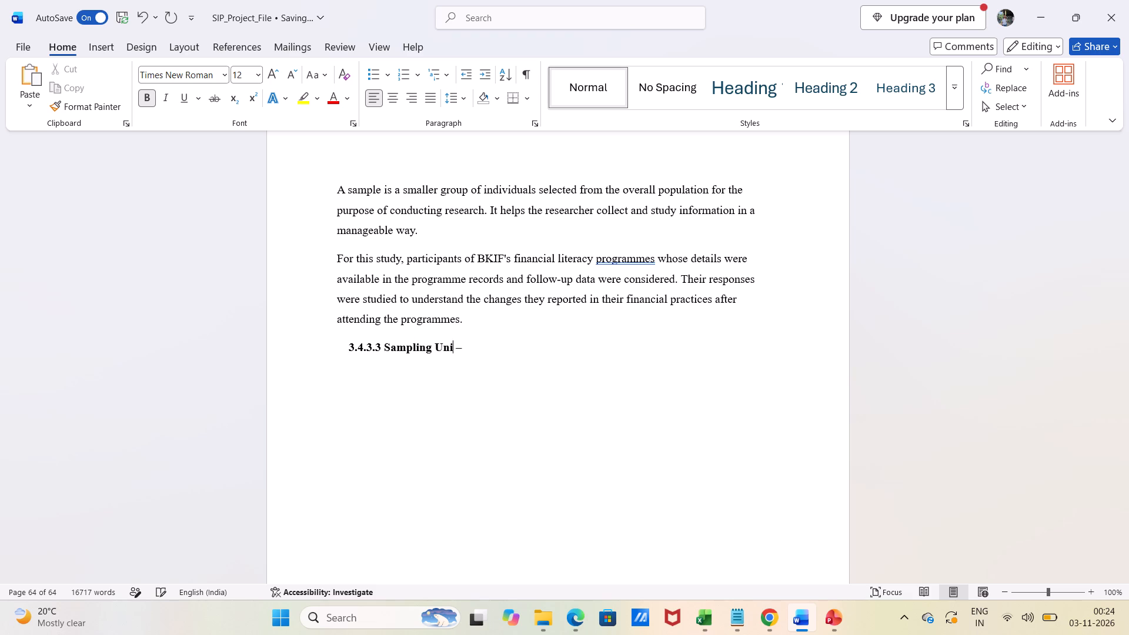
Copy the two paragraphs under "3.6.3 Sampling Unit" in the Notepad draft and paste them on a new line under 3.4.3.3 in Word.
{"action": "left_click", "coordinate": [483, 347]}
{"action": "key", "text": "Return"}
{"action": "left_click", "coordinate": [737, 618]}
{"action": "scroll", "coordinate": [417, 426], "scroll_direction": "down", "scroll_amount": 1}
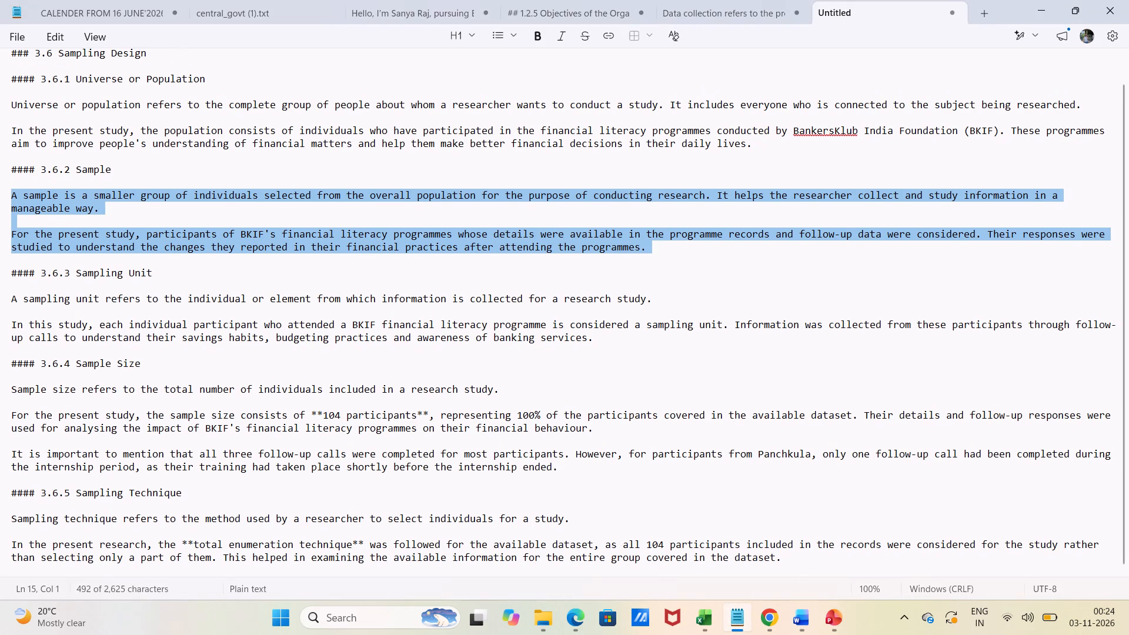
{"action": "left_click_drag", "start_coordinate": [12, 300], "coordinate": [404, 339]}
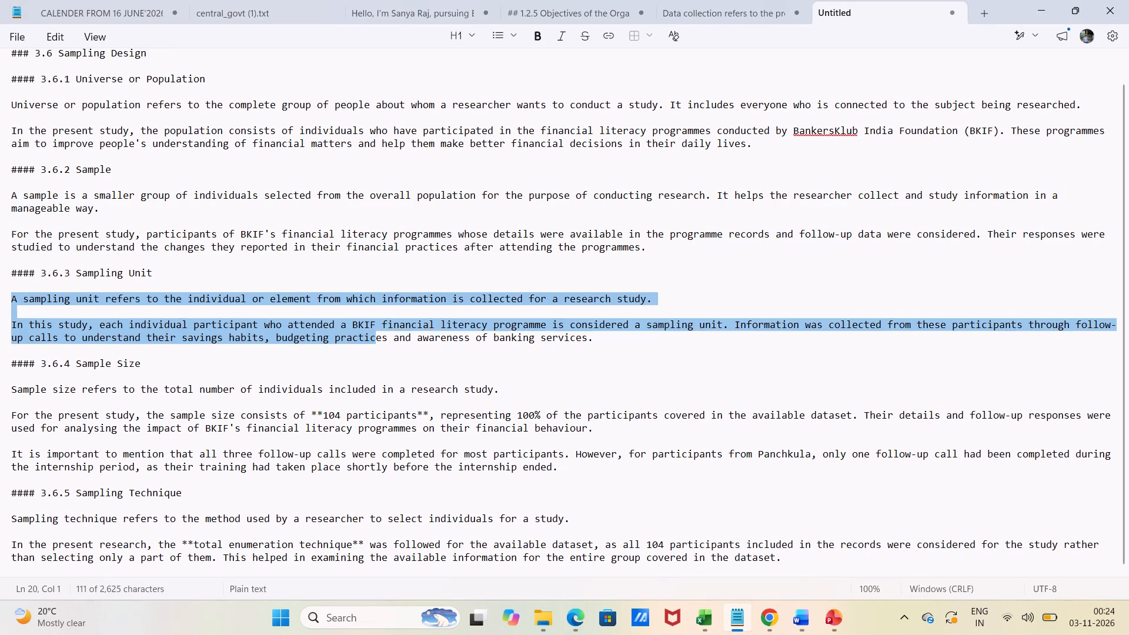
{"action": "left_click_drag", "start_coordinate": [404, 339], "coordinate": [581, 353]}
{"action": "key", "text": "ctrl+c"}
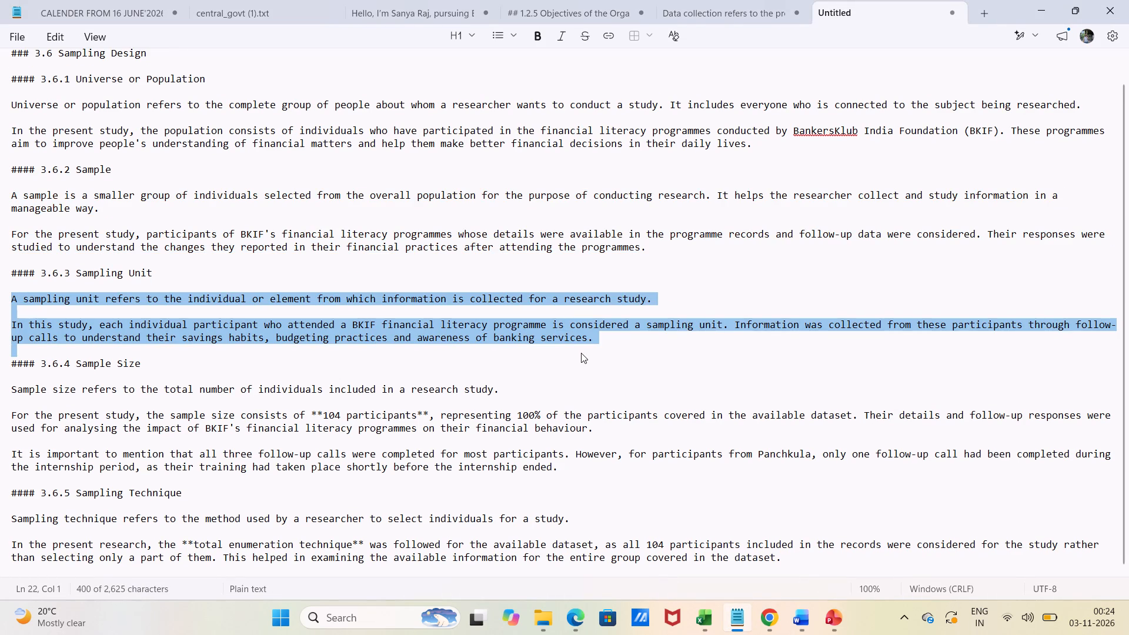
{"action": "left_click", "coordinate": [805, 622]}
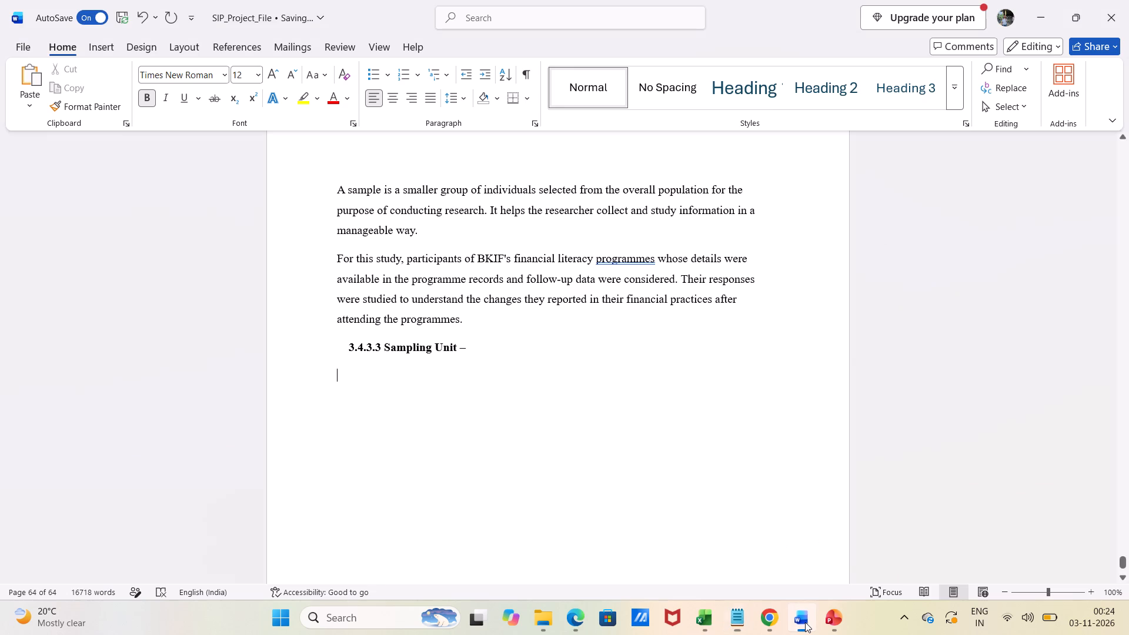
{"action": "key", "text": "ctrl+v"}
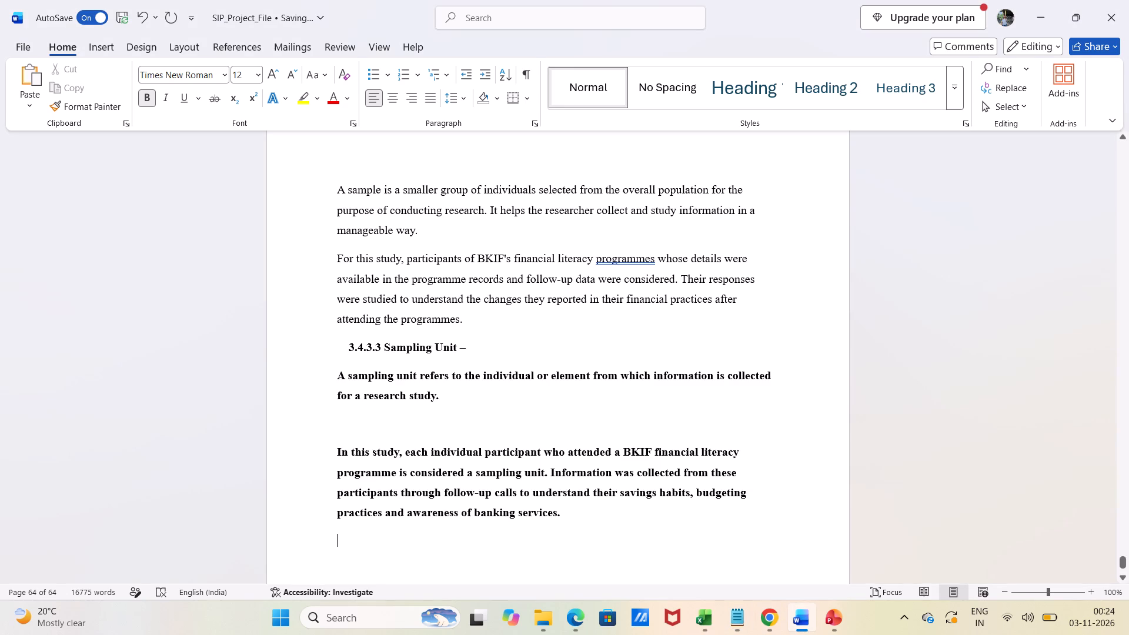
Remove bold from the pasted sampling unit paragraphs and delete the blank line between them.
{"action": "left_click_drag", "start_coordinate": [338, 376], "coordinate": [591, 542]}
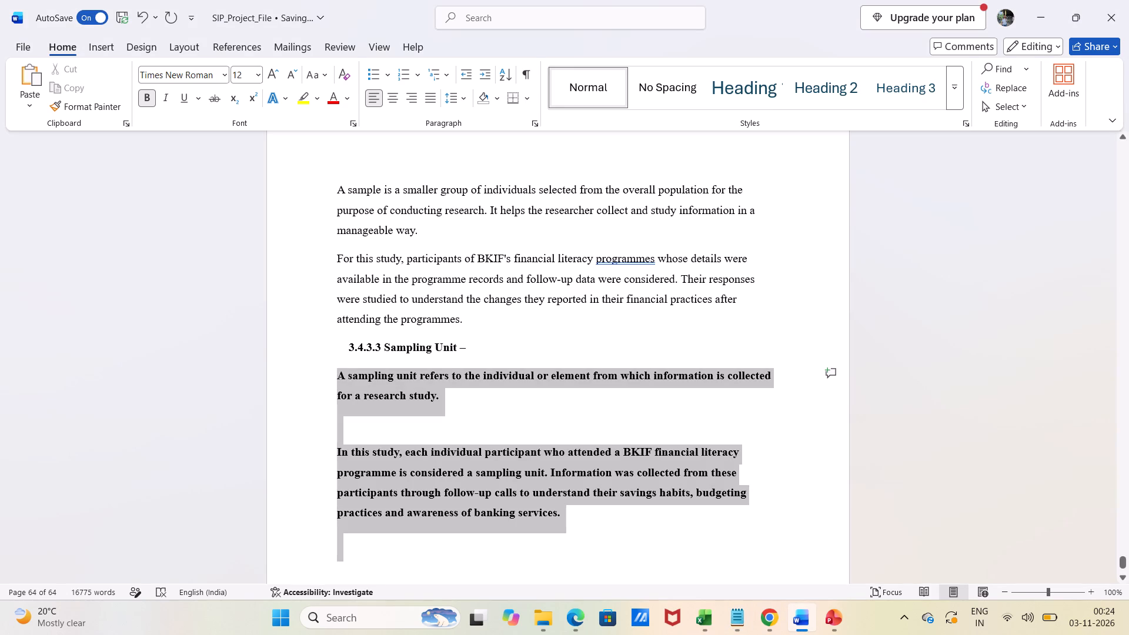
{"action": "left_click_drag", "start_coordinate": [591, 542], "coordinate": [592, 542]}
{"action": "left_click", "coordinate": [606, 519]}
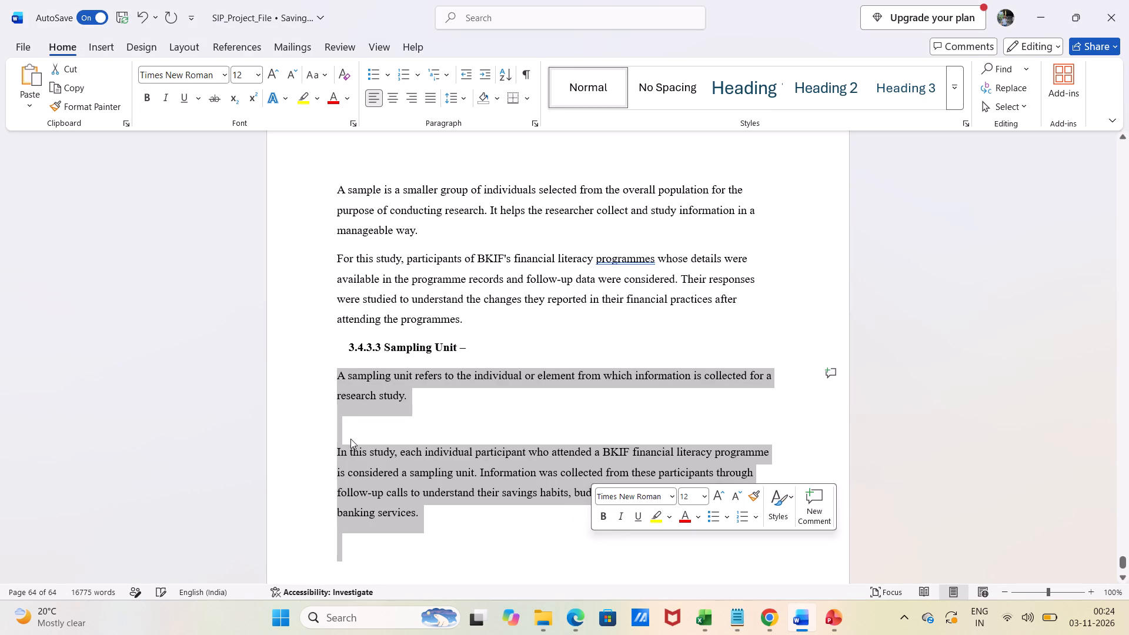
{"action": "left_click", "coordinate": [344, 435]}
{"action": "key", "text": "BackSpace"}
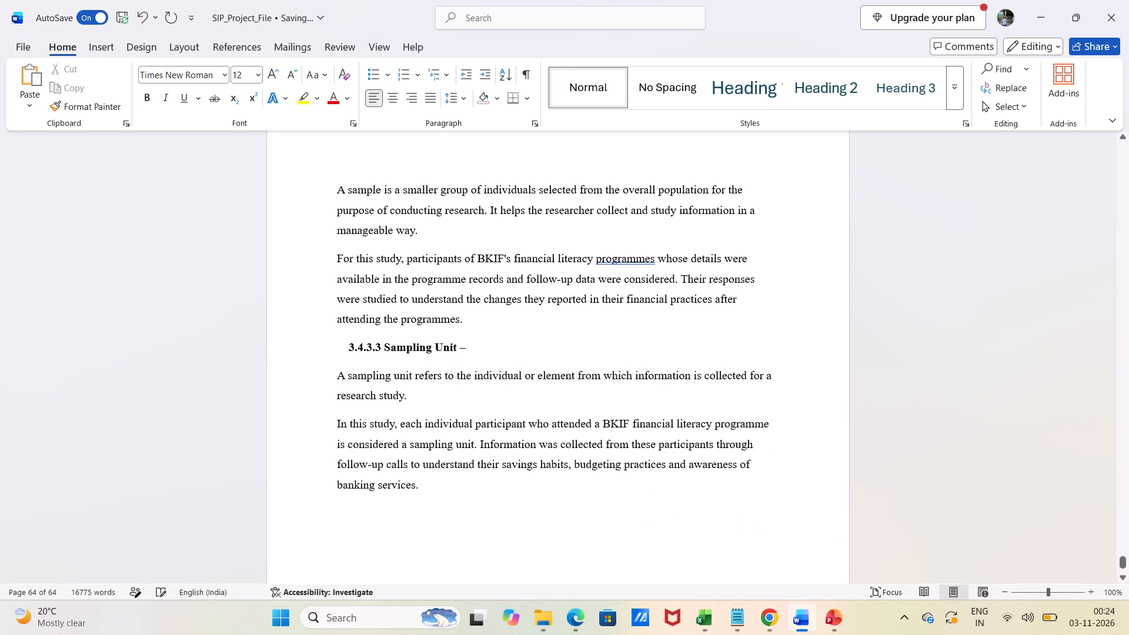
Change "In this study" to "In the present research" in the second paragraph under 3.4.3.3 Sampling Unit.
{"action": "left_click", "coordinate": [393, 423]}
{"action": "key", "text": "BackSpace"}
{"action": "key", "text": "BackSpace"}
{"action": "key", "text": "BackSpace"}
{"action": "key", "text": "BackSpace"}
{"action": "key", "text": "BackSpace"}
{"action": "type", "text": "research"}
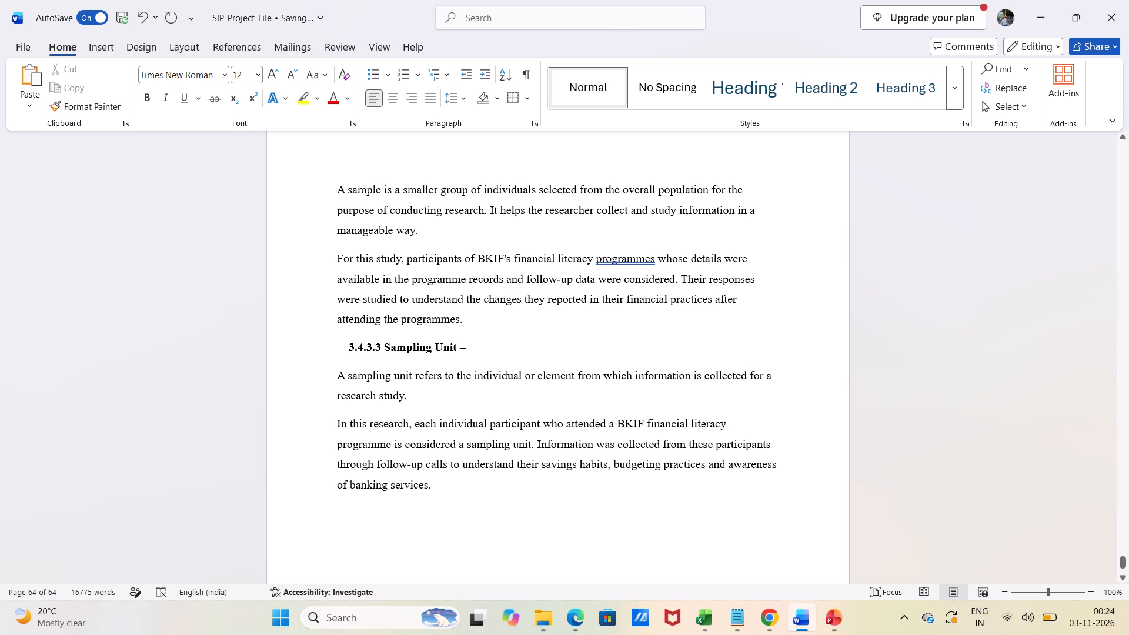
{"action": "left_click", "coordinate": [367, 427]}
{"action": "key", "text": "BackSpace"}
{"action": "key", "text": "BackSpace"}
{"action": "type", "text": "e present"}
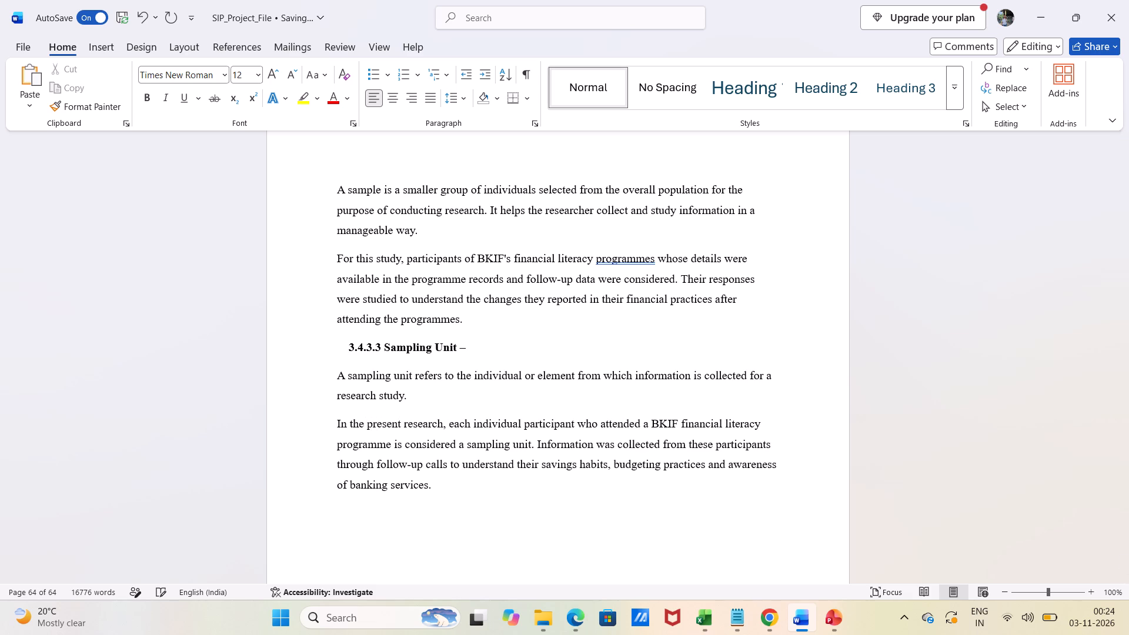
Duplicate the "3.4.3.3 Sampling Unit –" subheading onto a new line below the sampling unit paragraphs, indented by two extra spaces.
{"action": "left_click", "coordinate": [465, 488]}
{"action": "key", "text": "Return"}
{"action": "left_click_drag", "start_coordinate": [345, 347], "coordinate": [352, 347]}
{"action": "left_click_drag", "start_coordinate": [352, 347], "coordinate": [486, 353]}
{"action": "key", "text": "ctrl+c"}
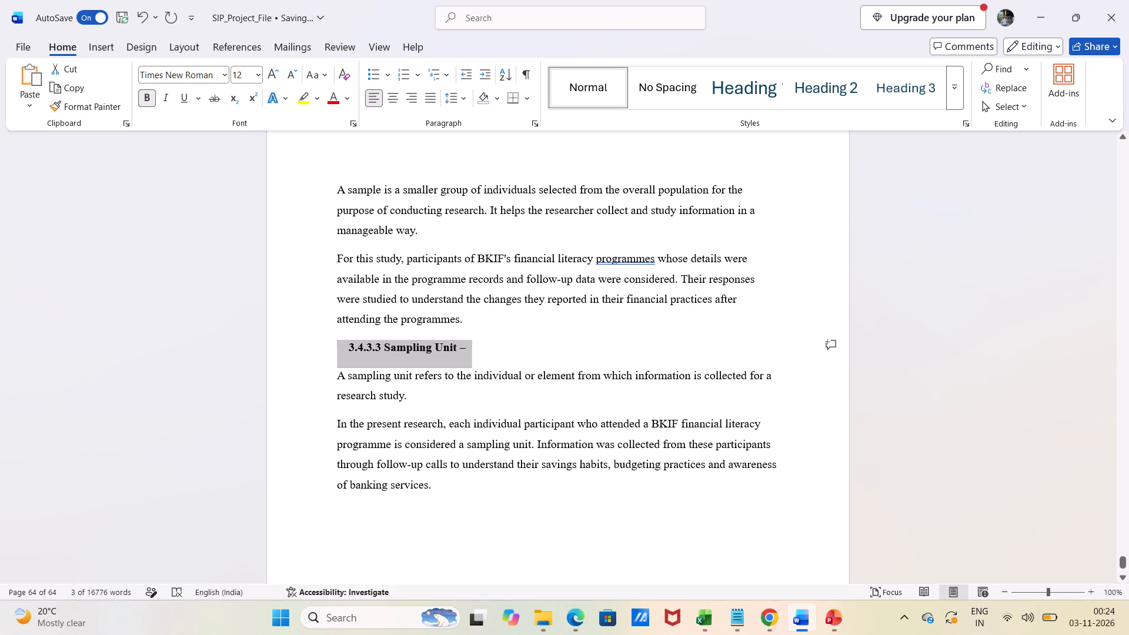
{"action": "left_click", "coordinate": [365, 517]}
{"action": "key", "text": "space"}
{"action": "key", "text": "space"}
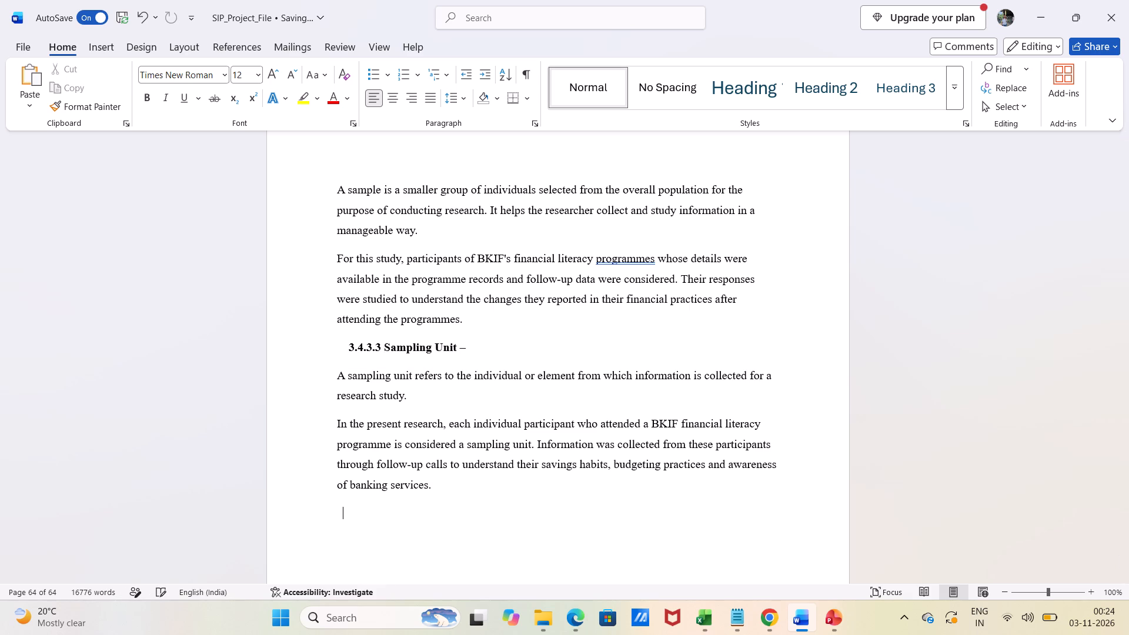
{"action": "key", "text": "ctrl+v"}
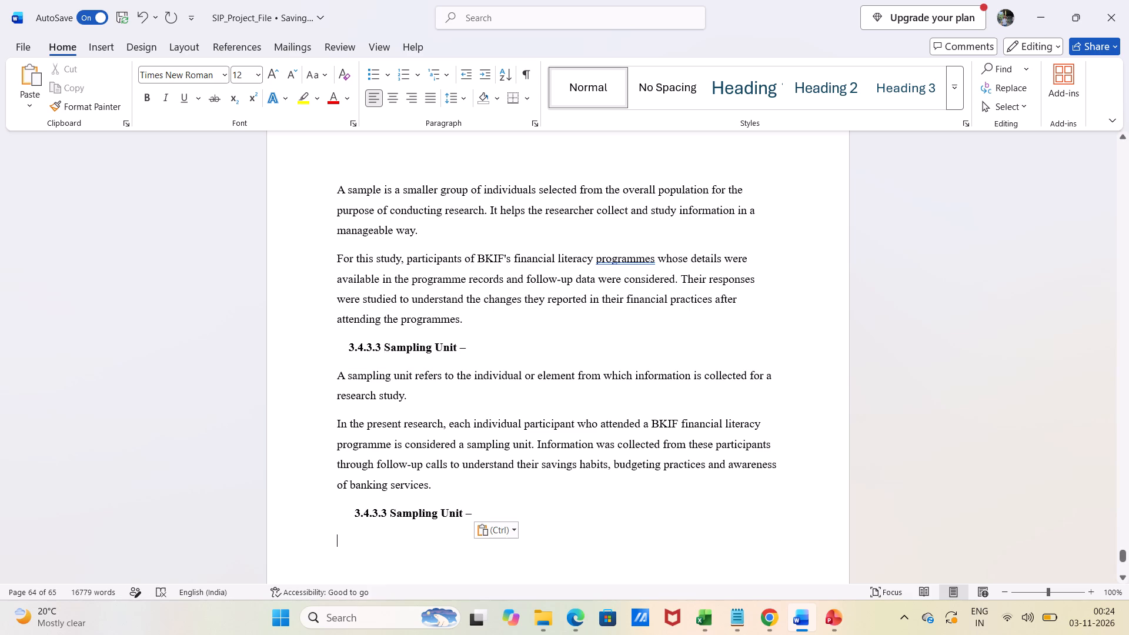
Change the duplicated subheading to "3.4.3.4 Sample Size –".
{"action": "left_click", "coordinate": [385, 511]}
{"action": "key", "text": "BackSpace"}
{"action": "key", "text": "4"}
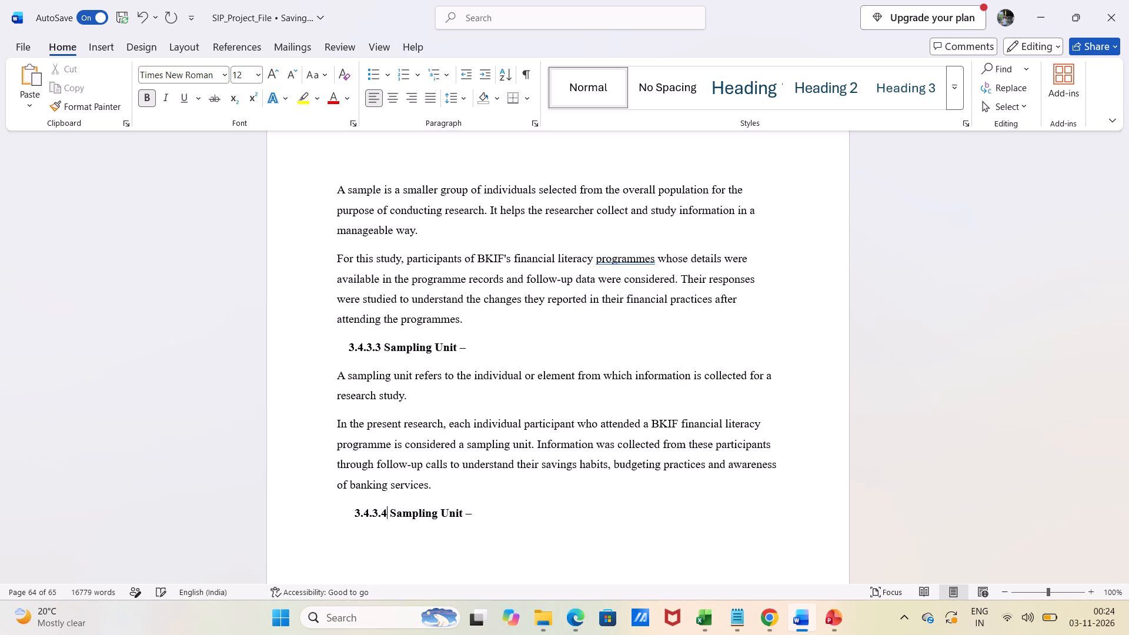
{"action": "key", "text": "Right"}
{"action": "key", "text": "Right"}
{"action": "key", "text": "Right"}
{"action": "key", "text": "Right"}
{"action": "key", "text": "Right"}
{"action": "key", "text": "Right"}
{"action": "key", "text": "Right"}
{"action": "key", "text": "Right"}
{"action": "key", "text": "Right"}
{"action": "key", "text": "Right"}
{"action": "key", "text": "Right"}
{"action": "key", "text": "Right"}
{"action": "key", "text": "Right"}
{"action": "key", "text": "Right"}
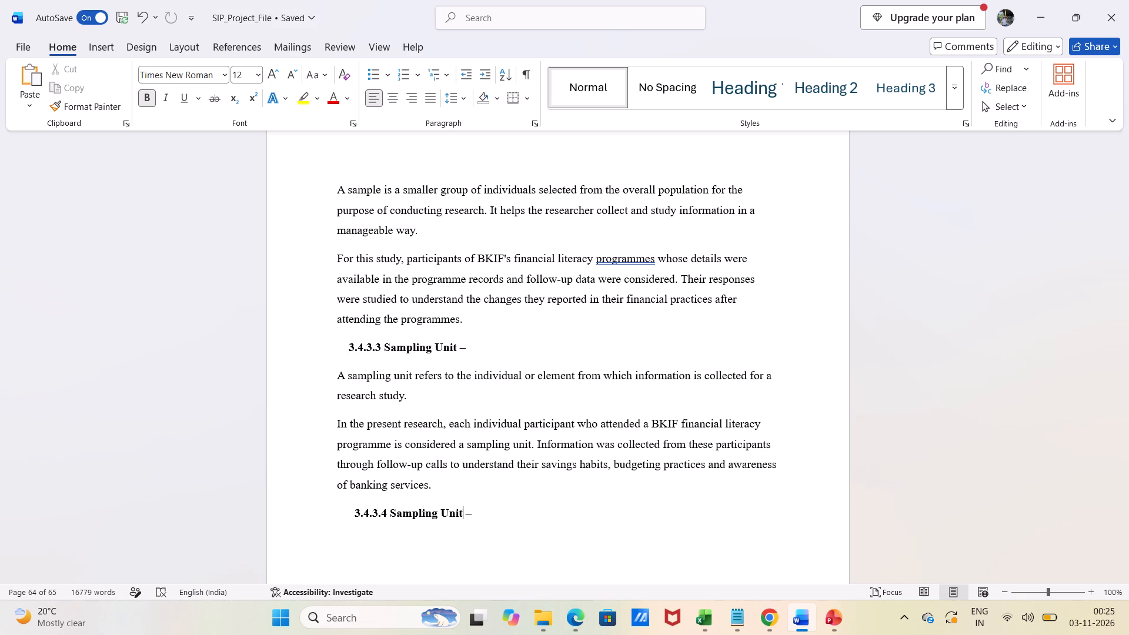
{"action": "key", "text": "BackSpace"}
{"action": "key", "text": "BackSpace"}
{"action": "key", "text": "BackSpace"}
{"action": "key", "text": "BackSpace"}
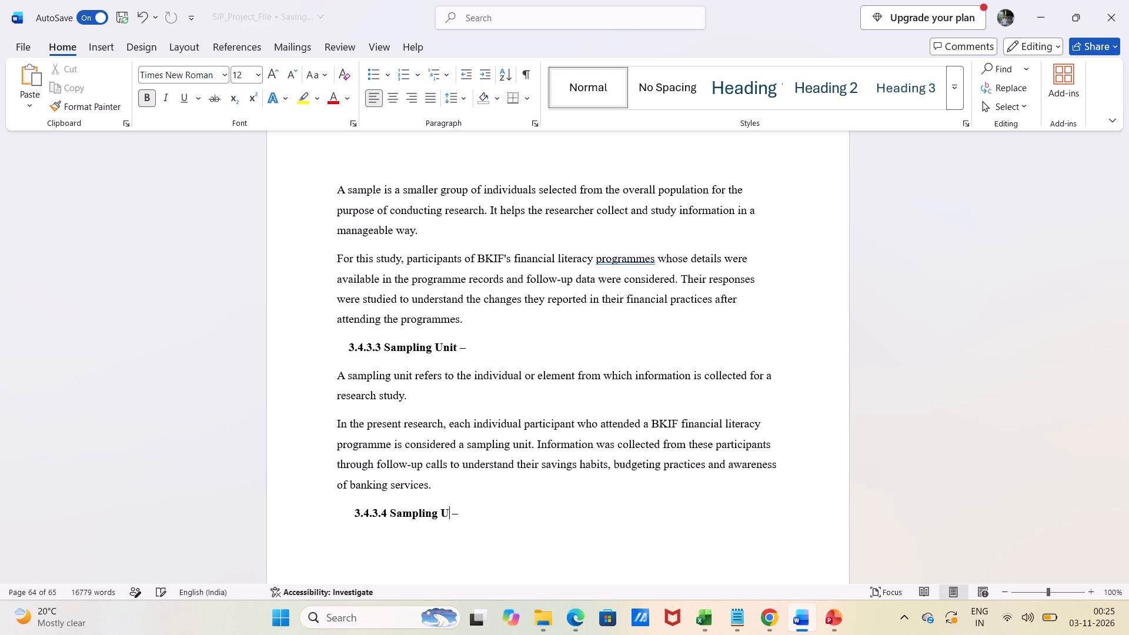
{"action": "key", "text": "BackSpace"}
{"action": "key", "text": "BackSpace"}
{"action": "key", "text": "BackSpace"}
{"action": "key", "text": "BackSpace"}
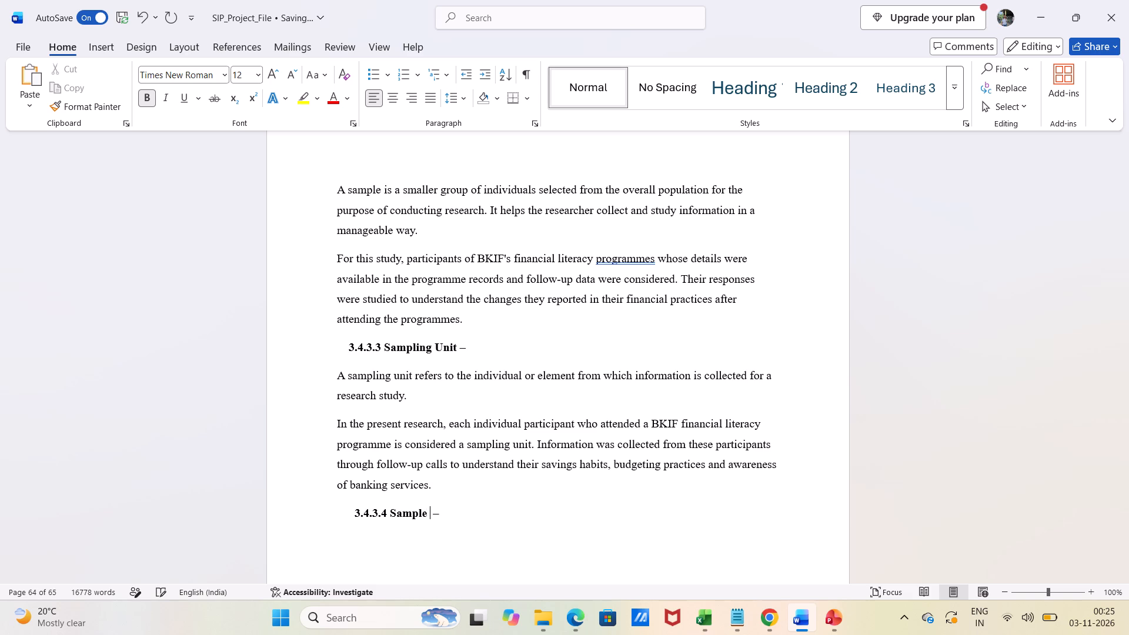
{"action": "type", "text": "ize"}
Copy the three paragraphs under "3.6.4 Sample Size" in the Notepad draft and paste them without bold on a new line under 3.4.3.4 in Word.
{"action": "left_click", "coordinate": [467, 517]}
{"action": "key", "text": "Return"}
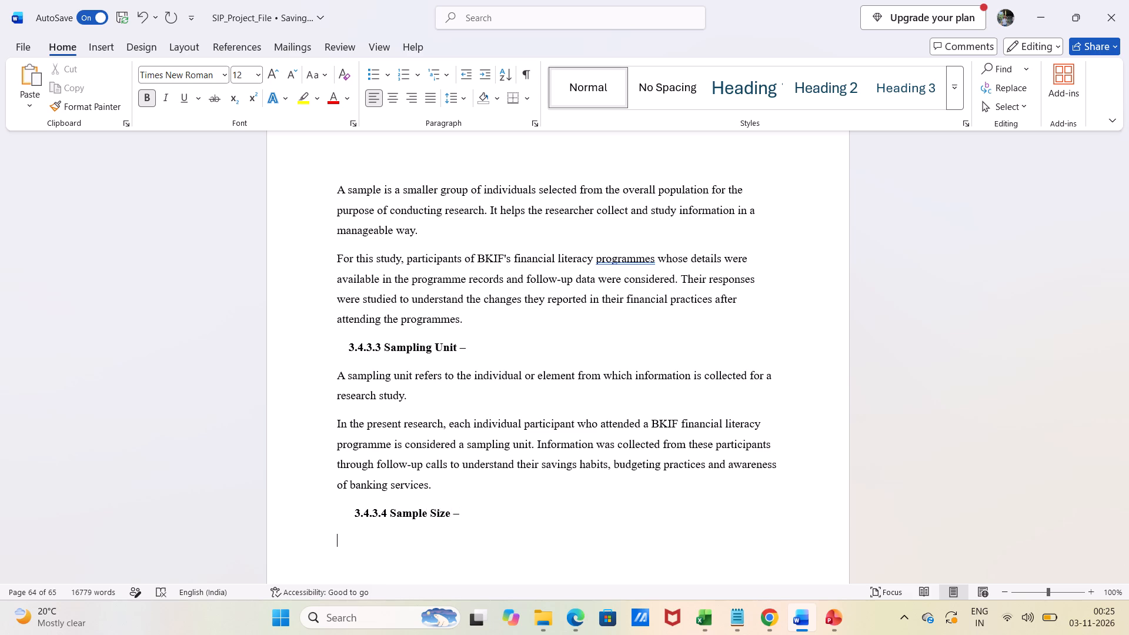
{"action": "left_click", "coordinate": [729, 626]}
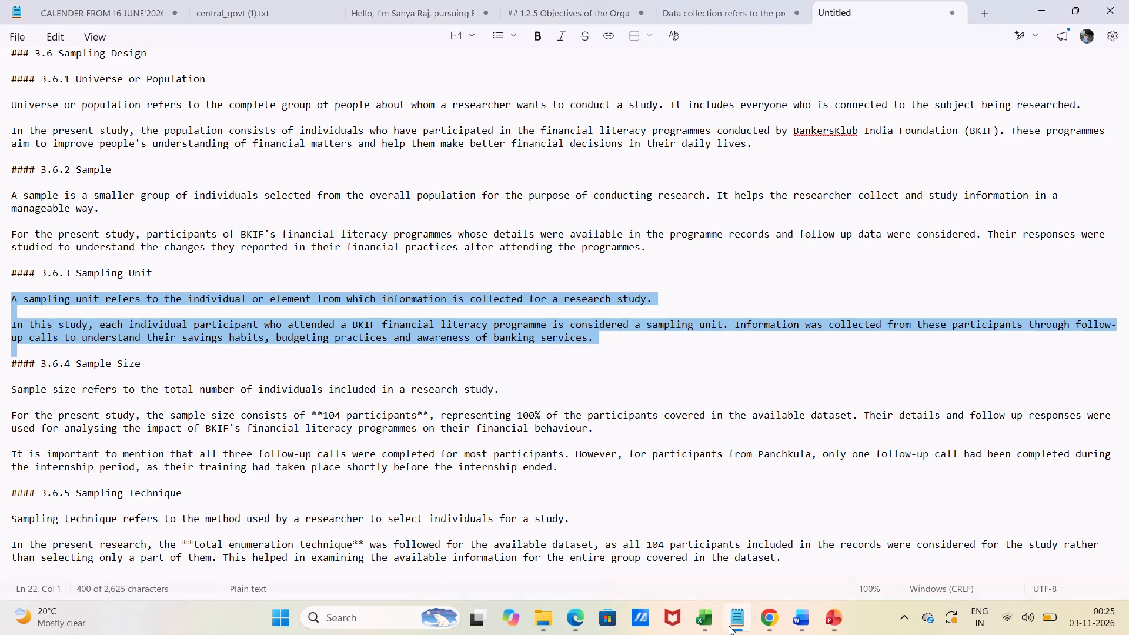
{"action": "scroll", "coordinate": [438, 365], "scroll_direction": "down", "scroll_amount": 1}
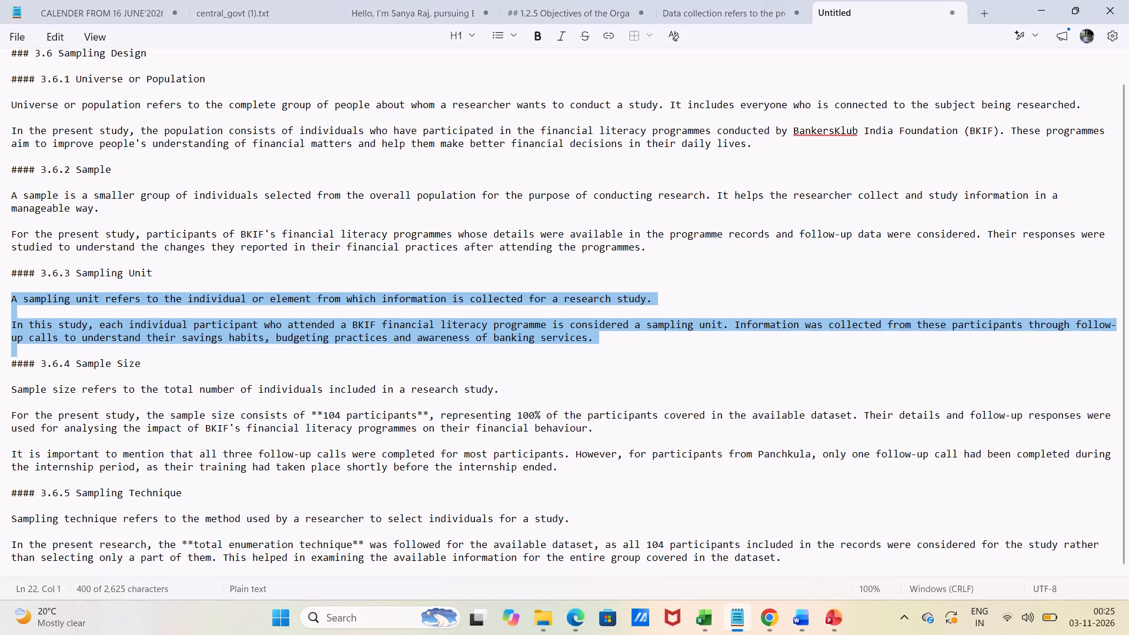
{"action": "left_click_drag", "start_coordinate": [9, 388], "coordinate": [504, 459]}
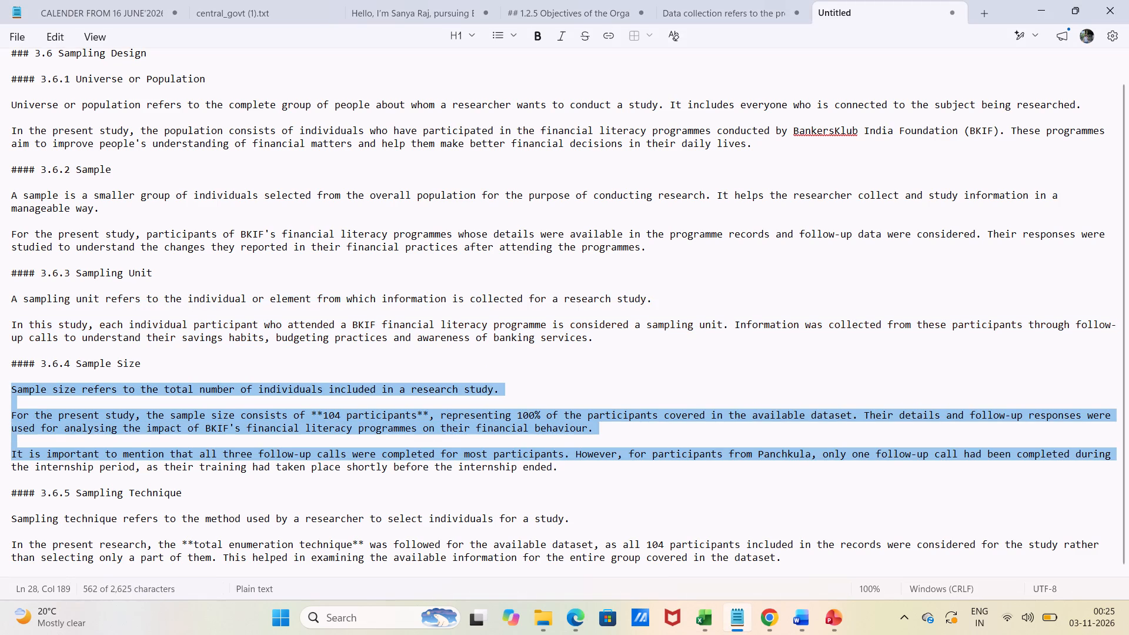
{"action": "left_click_drag", "start_coordinate": [504, 459], "coordinate": [555, 464]}
{"action": "key", "text": "ctrl+c"}
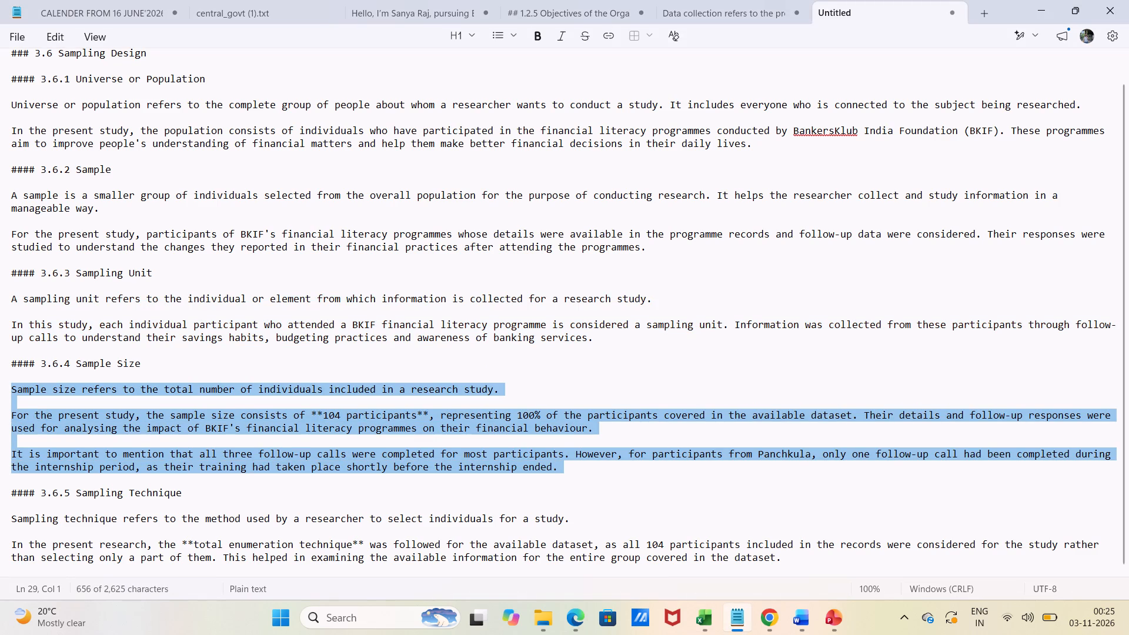
{"action": "left_click", "coordinate": [798, 619]}
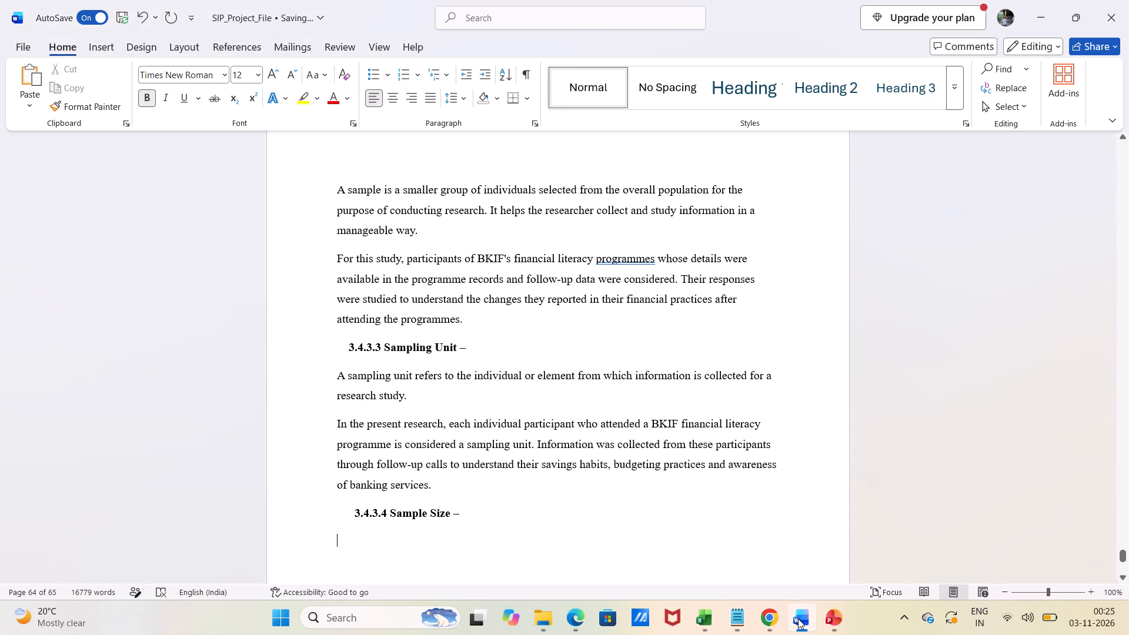
{"action": "left_click", "coordinate": [154, 99]}
{"action": "key", "text": "ctrl+v"}
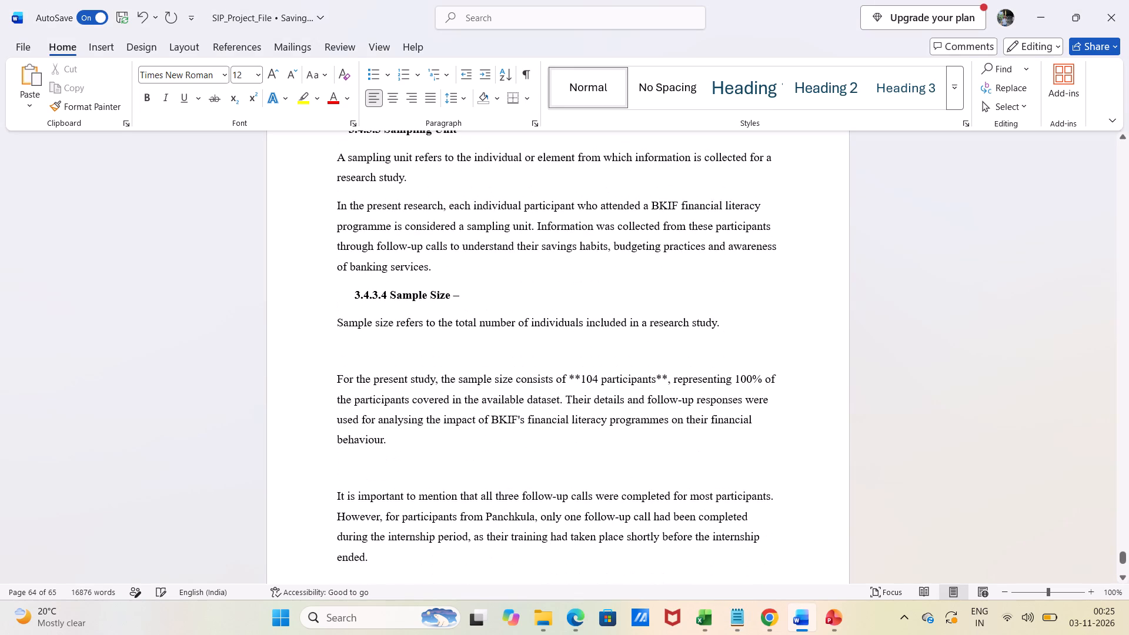
Delete the blank line after the first sample size paragraph.
{"action": "left_click", "coordinate": [357, 354]}
{"action": "key", "text": "BackSpace"}
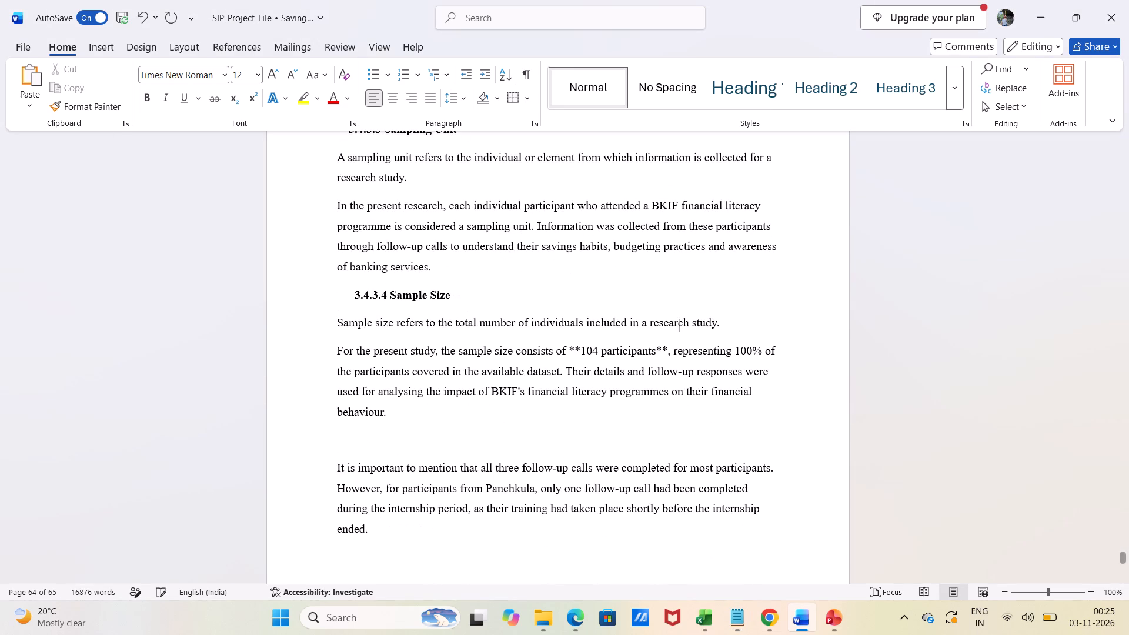
Remove the asterisks around "104 participants" in the second sample size paragraph and make that phrase bold.
{"action": "left_click", "coordinate": [580, 349]}
{"action": "key", "text": "BackSpace"}
{"action": "key", "text": "BackSpace"}
{"action": "key", "text": "Right"}
{"action": "key", "text": "Right"}
{"action": "key", "text": "Right"}
{"action": "key", "text": "Right"}
{"action": "key", "text": "Right"}
{"action": "key", "text": "Right"}
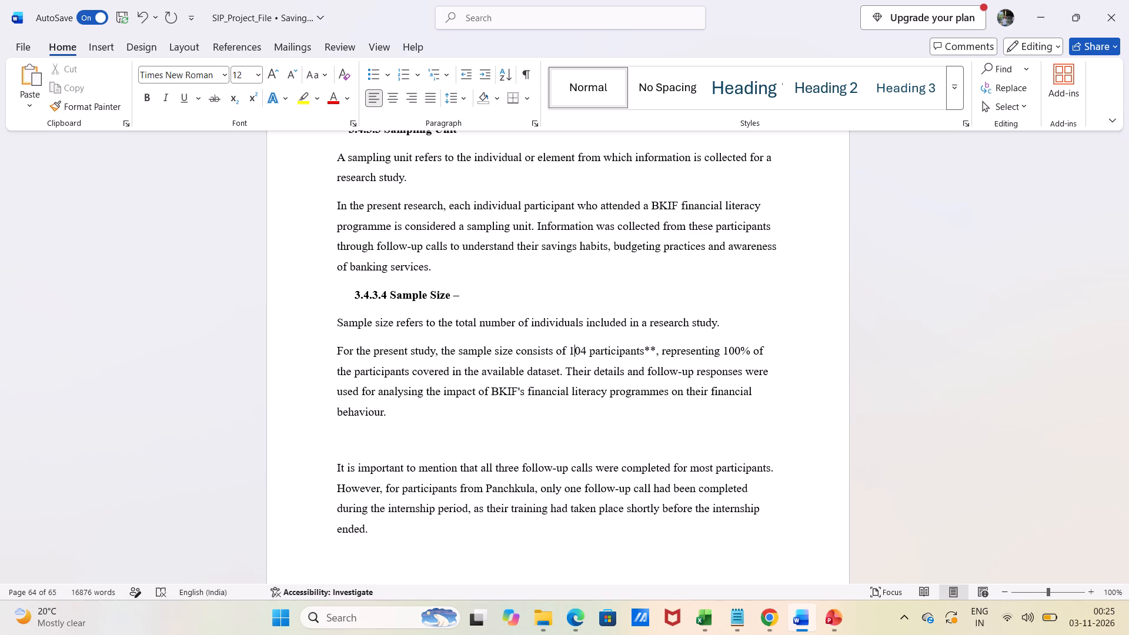
{"action": "key", "text": "Right"}
{"action": "key", "text": "Right"}
{"action": "key", "text": "Right"}
{"action": "key", "text": "Right"}
{"action": "key", "text": "Right"}
{"action": "key", "text": "Right"}
{"action": "key", "text": "Right"}
{"action": "key", "text": "Right"}
{"action": "key", "text": "Right"}
{"action": "key", "text": "Right"}
{"action": "key", "text": "Right"}
{"action": "key", "text": "Right"}
{"action": "key", "text": "BackSpace"}
{"action": "key", "text": "BackSpace"}
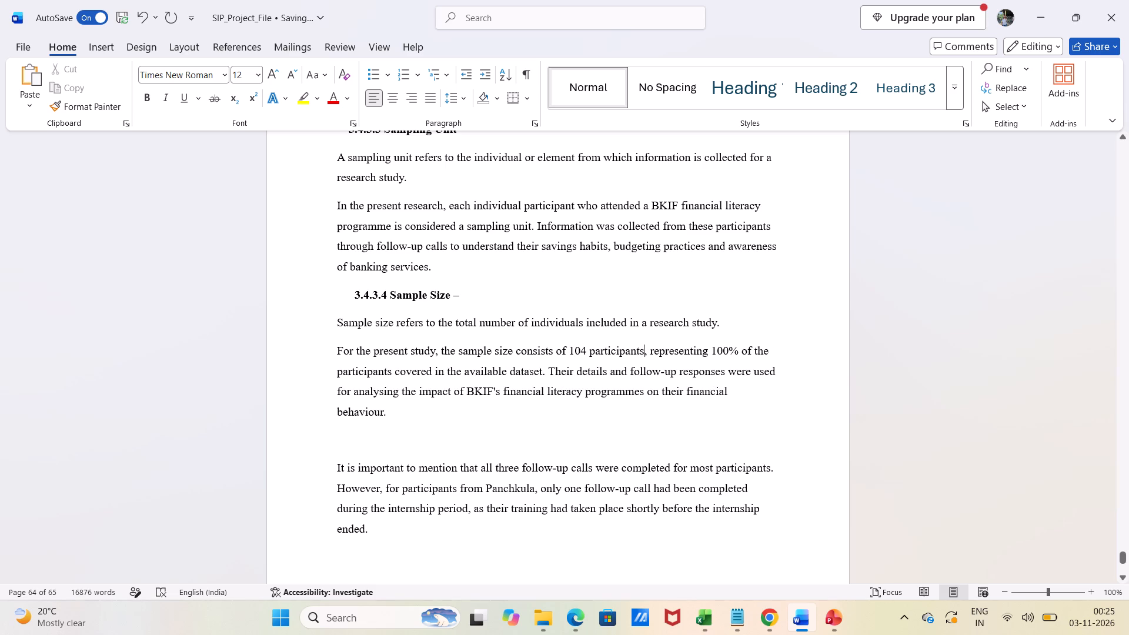
{"action": "left_click_drag", "start_coordinate": [575, 352], "coordinate": [616, 353]}
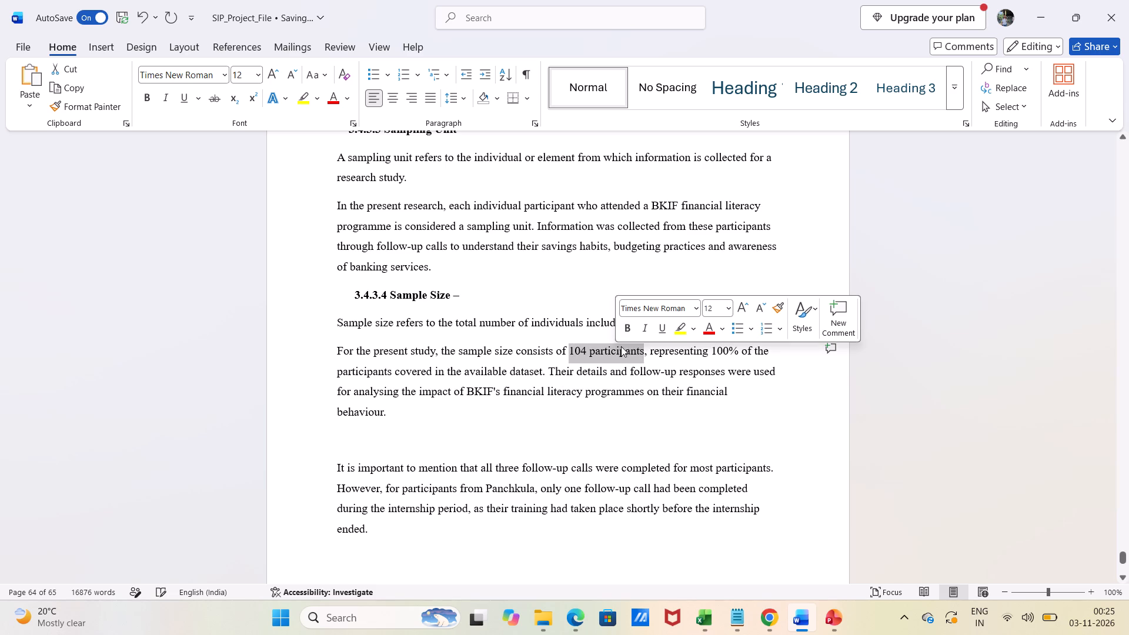
{"action": "left_click", "coordinate": [630, 327]}
Delete the blank line between the second and third sample size paragraphs.
{"action": "left_click", "coordinate": [432, 452]}
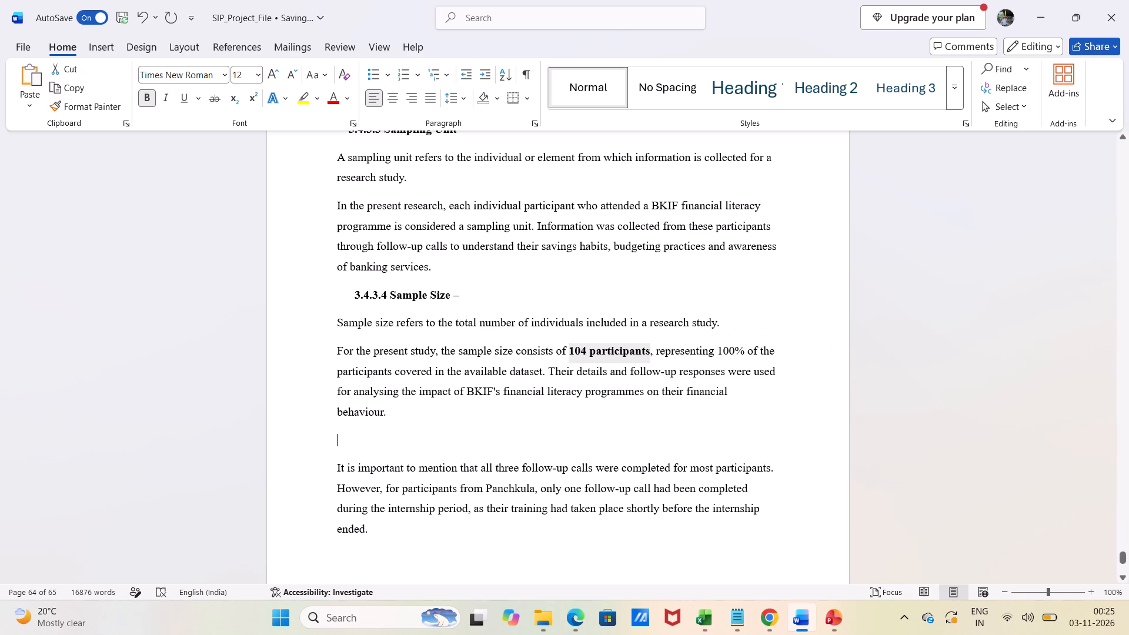
{"action": "key", "text": "BackSpace"}
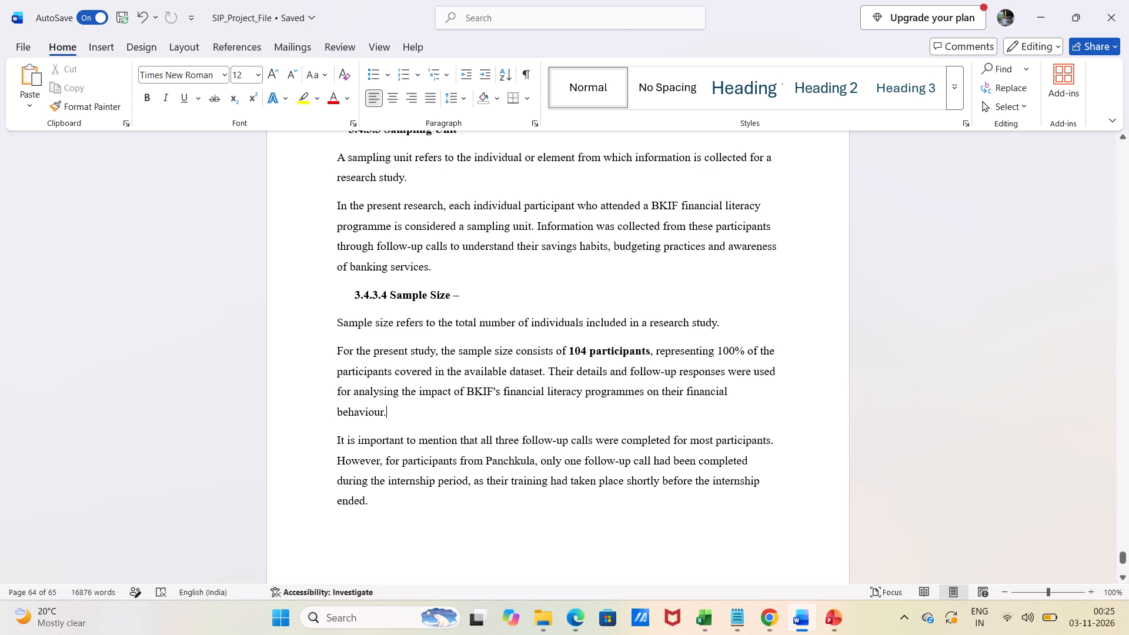
Reword the start of the third sample size paragraph, dropping "It is important to mention that" so it begins "All the three follow-up calls".
{"action": "left_click", "coordinate": [485, 437]}
{"action": "key", "text": "BackSpace"}
{"action": "key", "text": "BackSpace"}
{"action": "key", "text": "BackSpace"}
{"action": "key", "text": "BackSpace"}
{"action": "key", "text": "BackSpace"}
{"action": "key", "text": "BackSpace"}
{"action": "key", "text": "BackSpace"}
{"action": "key", "text": "BackSpace"}
{"action": "key", "text": "BackSpace"}
{"action": "key", "text": "BackSpace"}
{"action": "key", "text": "BackSpace"}
{"action": "key", "text": "BackSpace"}
{"action": "key", "text": "BackSpace"}
{"action": "key", "text": "BackSpace"}
{"action": "key", "text": "BackSpace"}
{"action": "key", "text": "BackSpace"}
{"action": "key", "text": "BackSpace"}
{"action": "key", "text": "BackSpace"}
{"action": "key", "text": "BackSpace"}
{"action": "key", "text": "BackSpace"}
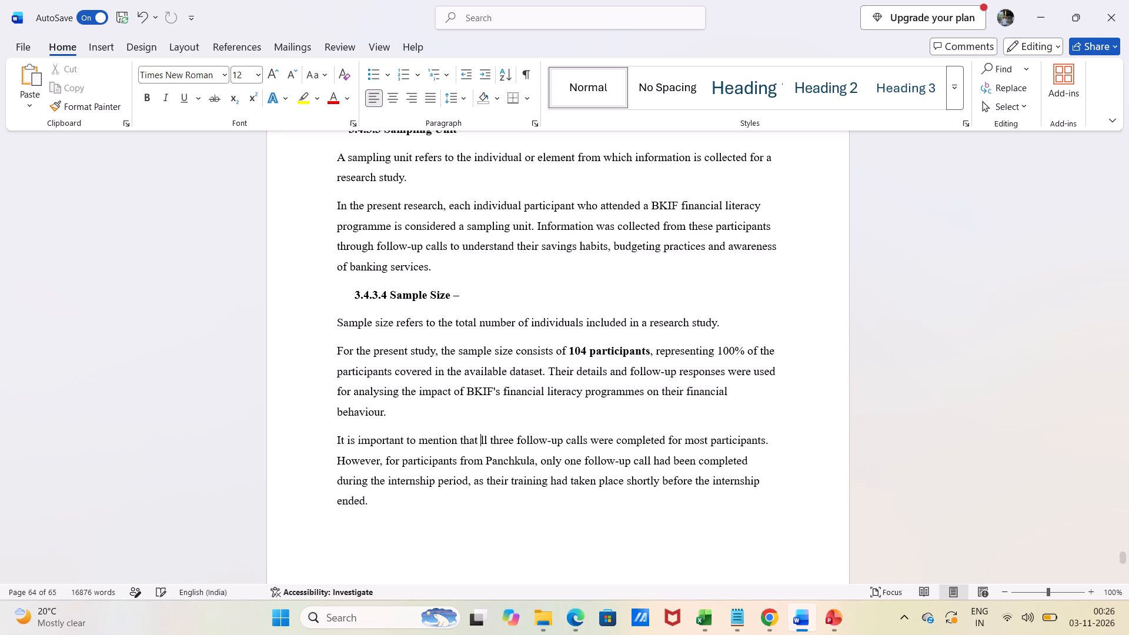
{"action": "key", "text": "BackSpace"}
{"action": "key", "text": "BackSpace"}
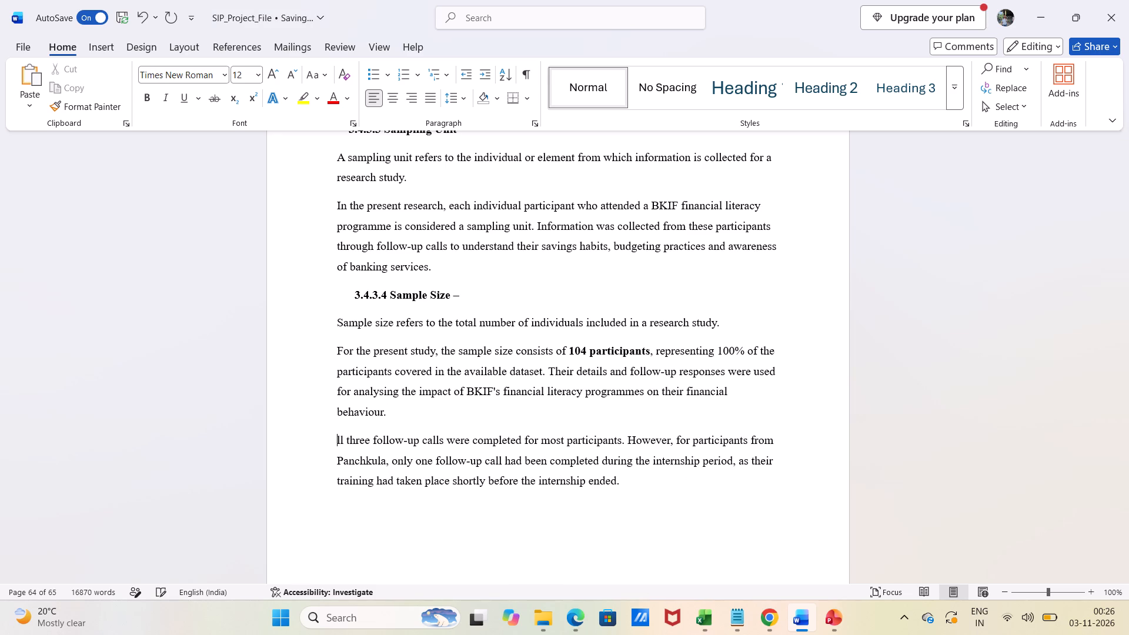
{"action": "key", "text": "a"}
{"action": "key", "text": "Right"}
{"action": "key", "text": "Right"}
{"action": "key", "text": "Right"}
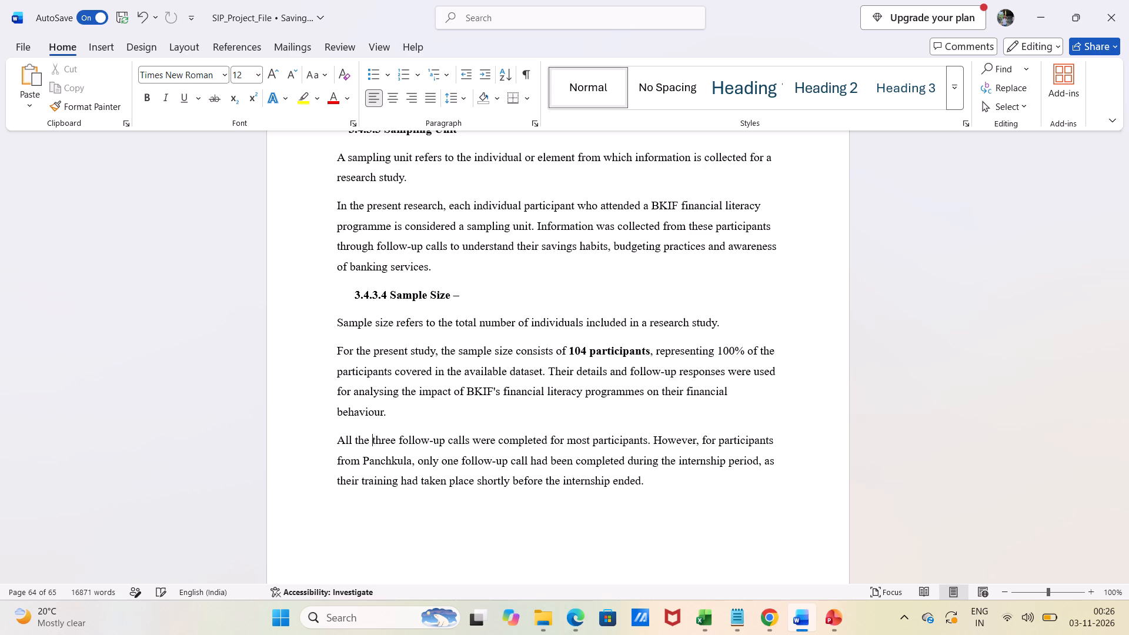
Duplicate the "3.4.3.4 Sample Size –" subheading onto the line below the sample size paragraphs, indented by two extra spaces.
{"action": "scroll", "coordinate": [516, 484], "scroll_direction": "down", "scroll_amount": 1}
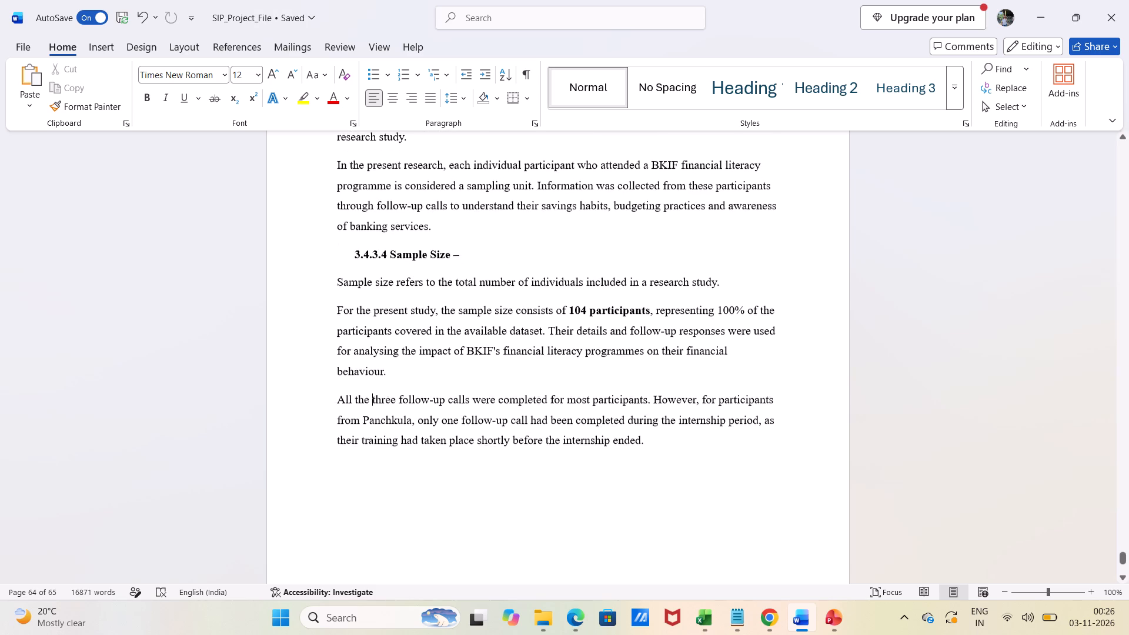
{"action": "scroll", "coordinate": [516, 484], "scroll_direction": "down", "scroll_amount": 1}
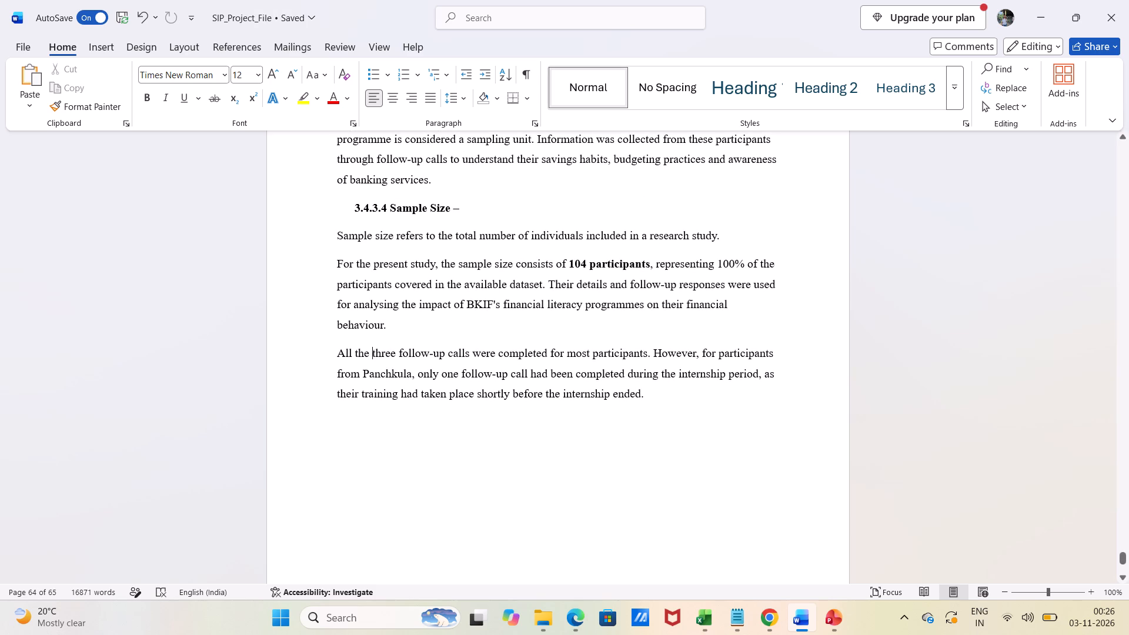
{"action": "left_click_drag", "start_coordinate": [352, 206], "coordinate": [466, 211]}
{"action": "key", "text": "ctrl+c"}
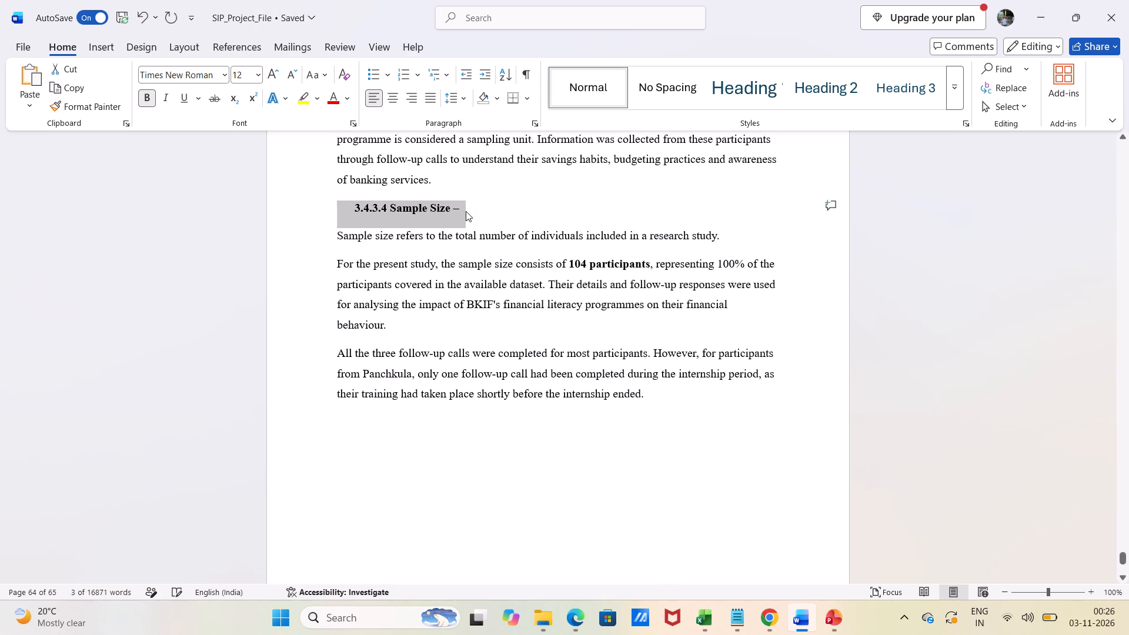
{"action": "left_click", "coordinate": [382, 433]}
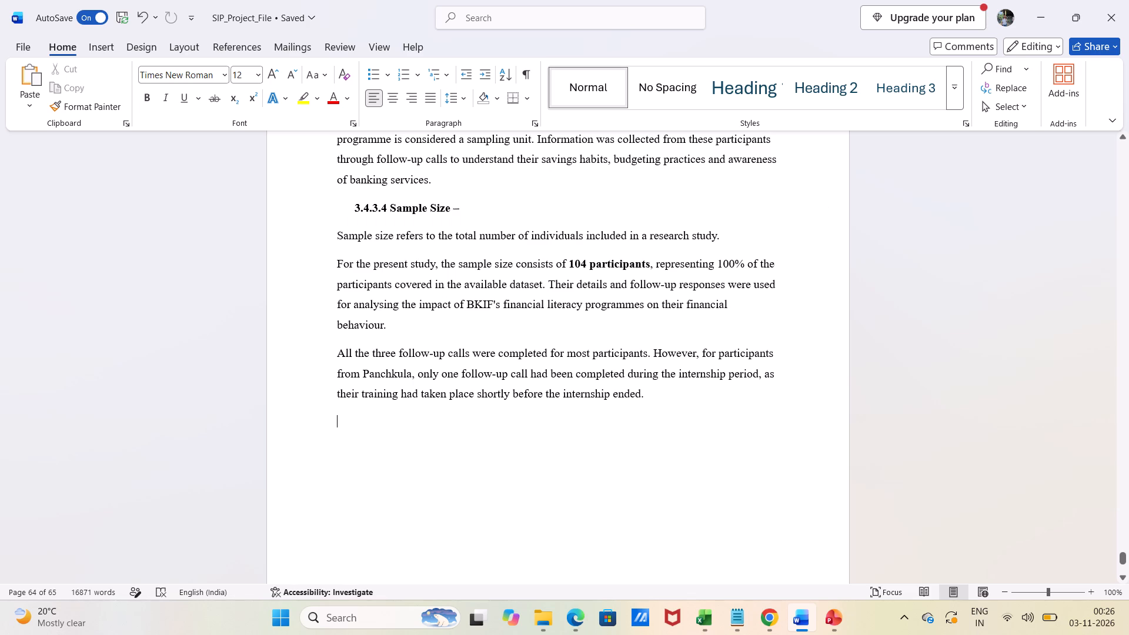
{"action": "key", "text": "space"}
{"action": "key", "text": "space"}
{"action": "key", "text": "ctrl+v"}
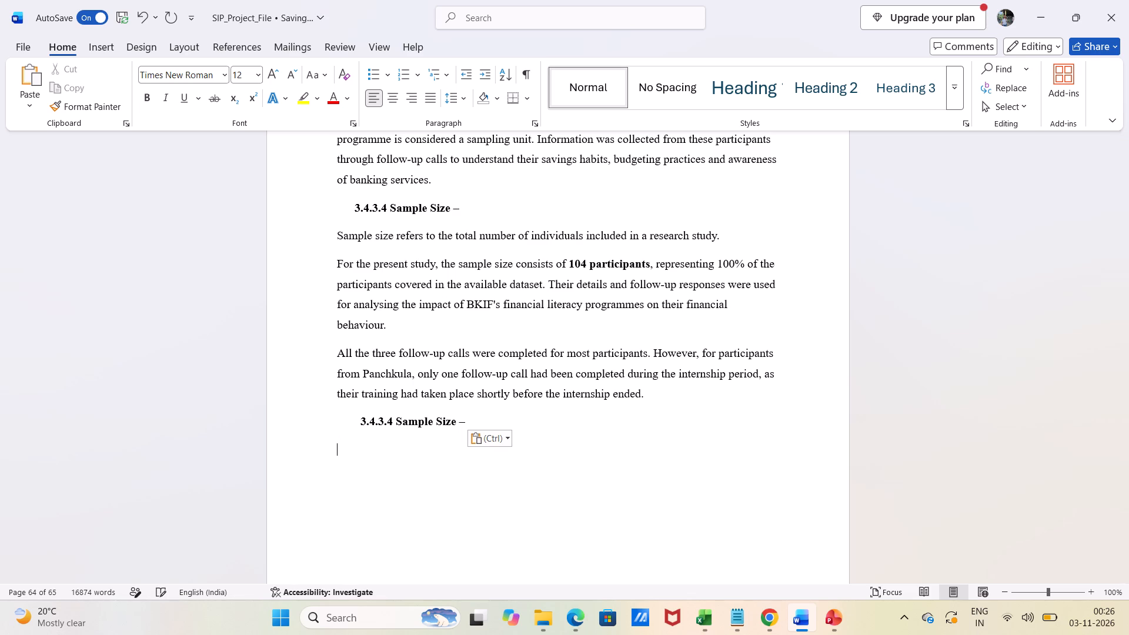
Change the duplicated subheading below the sample size paragraphs to "3.4.3.5 Sampling Technique –".
{"action": "left_click", "coordinate": [392, 421]}
{"action": "key", "text": "BackSpace"}
{"action": "key", "text": "5"}
{"action": "key", "text": "Right"}
{"action": "key", "text": "Right"}
{"action": "key", "text": "Right"}
{"action": "key", "text": "Right"}
{"action": "key", "text": "Right"}
{"action": "key", "text": "Right"}
{"action": "key", "text": "Right"}
{"action": "key", "text": "Right"}
{"action": "key", "text": "Right"}
{"action": "key", "text": "Right"}
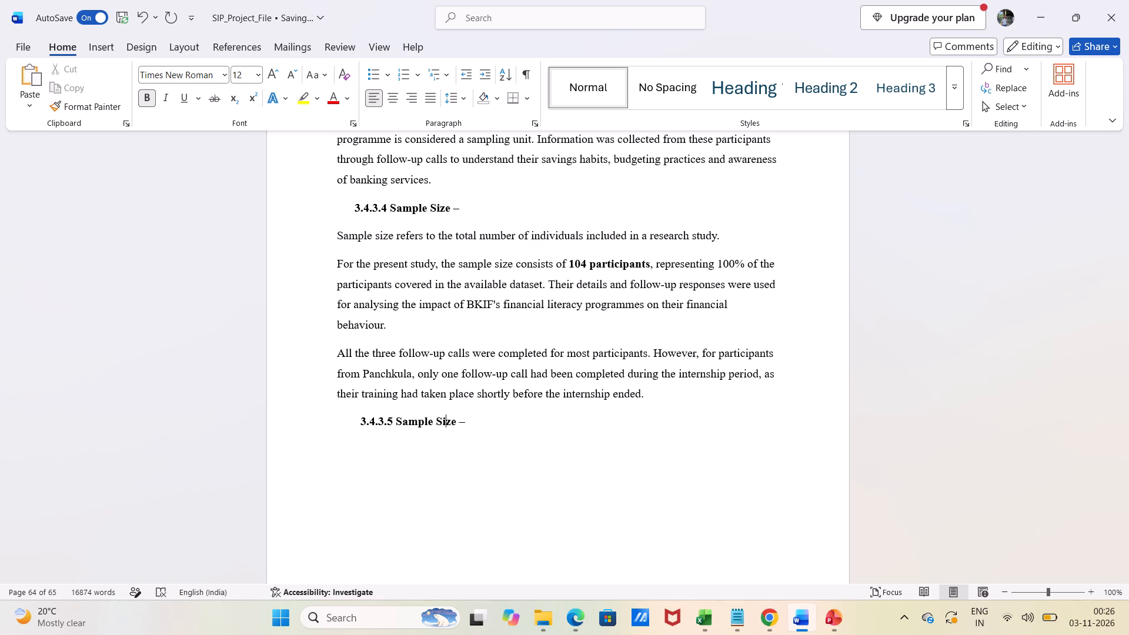
{"action": "key", "text": "Right"}
{"action": "key", "text": "Right"}
{"action": "key", "text": "BackSpace"}
{"action": "key", "text": "BackSpace"}
{"action": "key", "text": "BackSpace"}
{"action": "key", "text": "BackSpace"}
{"action": "key", "text": "BackSpace"}
{"action": "key", "text": "BackSpace"}
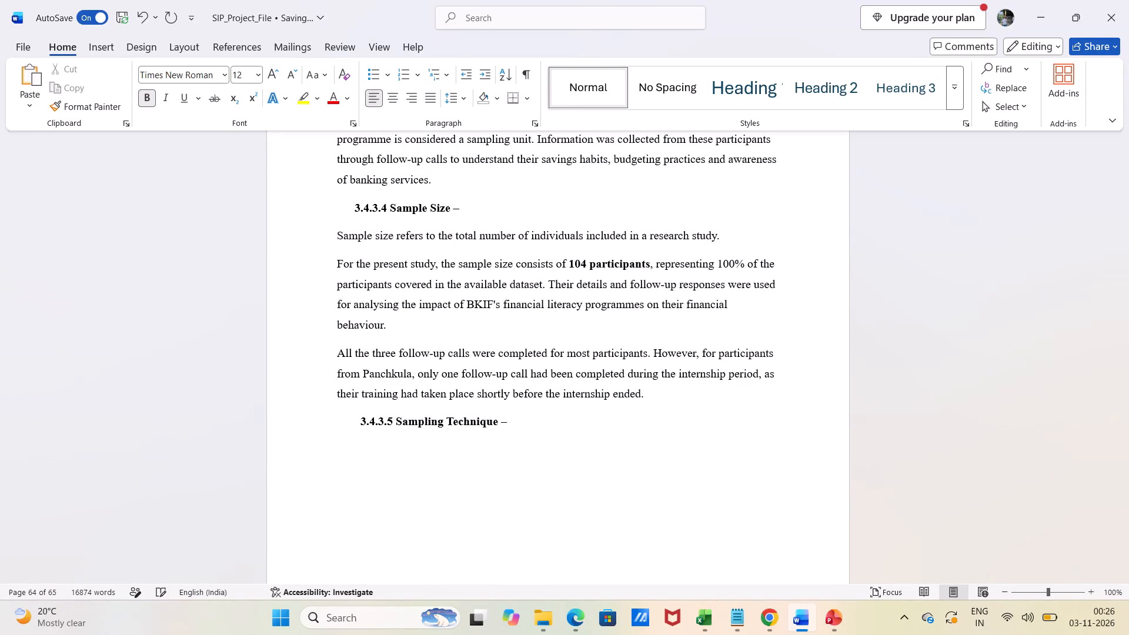
Copy the two Sampling Technique paragraphs from the Notepad draft and paste them under the 3.4.3.5 subheading in Word.
{"action": "left_click", "coordinate": [360, 456]}
{"action": "left_click", "coordinate": [738, 614]}
{"action": "scroll", "coordinate": [465, 470], "scroll_direction": "down", "scroll_amount": 1}
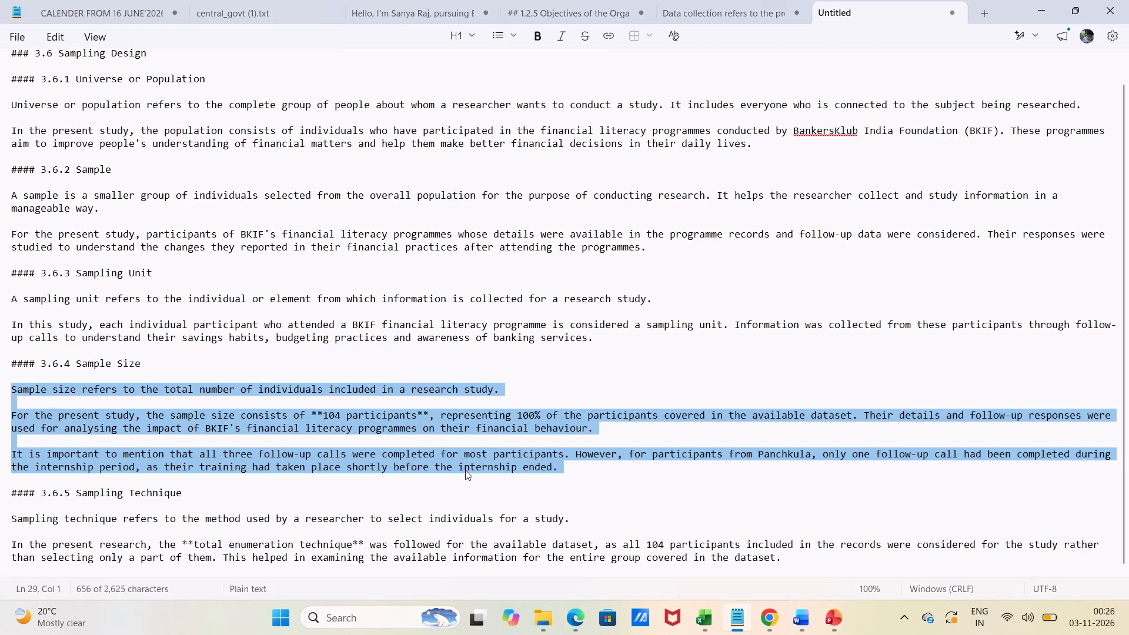
{"action": "scroll", "coordinate": [465, 470], "scroll_direction": "down", "scroll_amount": 1}
{"action": "left_click_drag", "start_coordinate": [11, 519], "coordinate": [560, 554]}
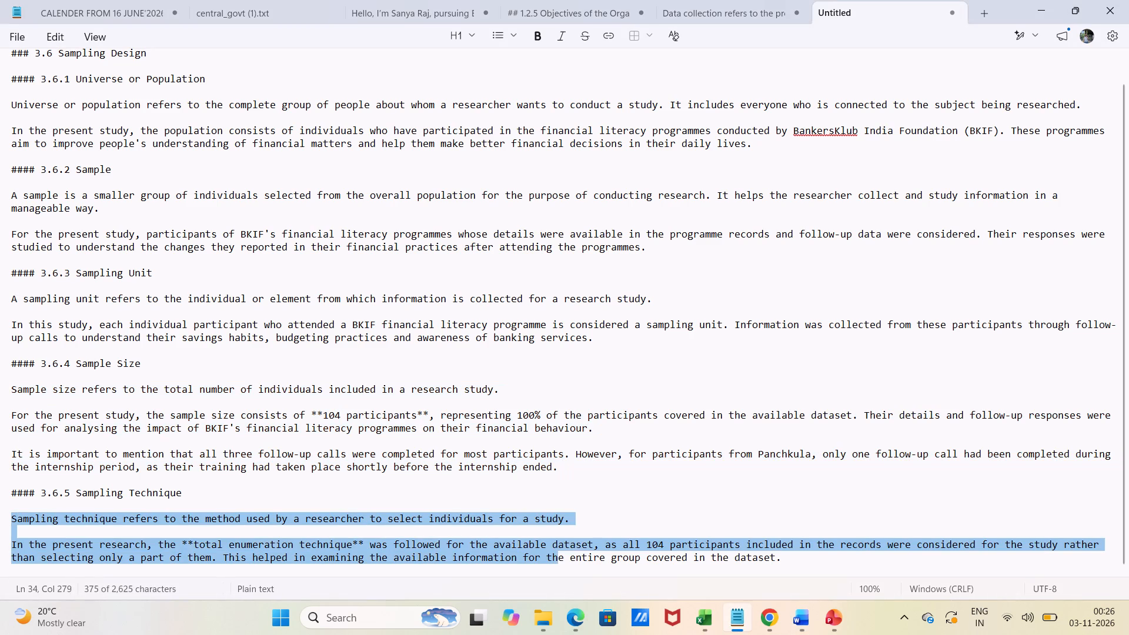
{"action": "left_click_drag", "start_coordinate": [560, 554], "coordinate": [789, 555]}
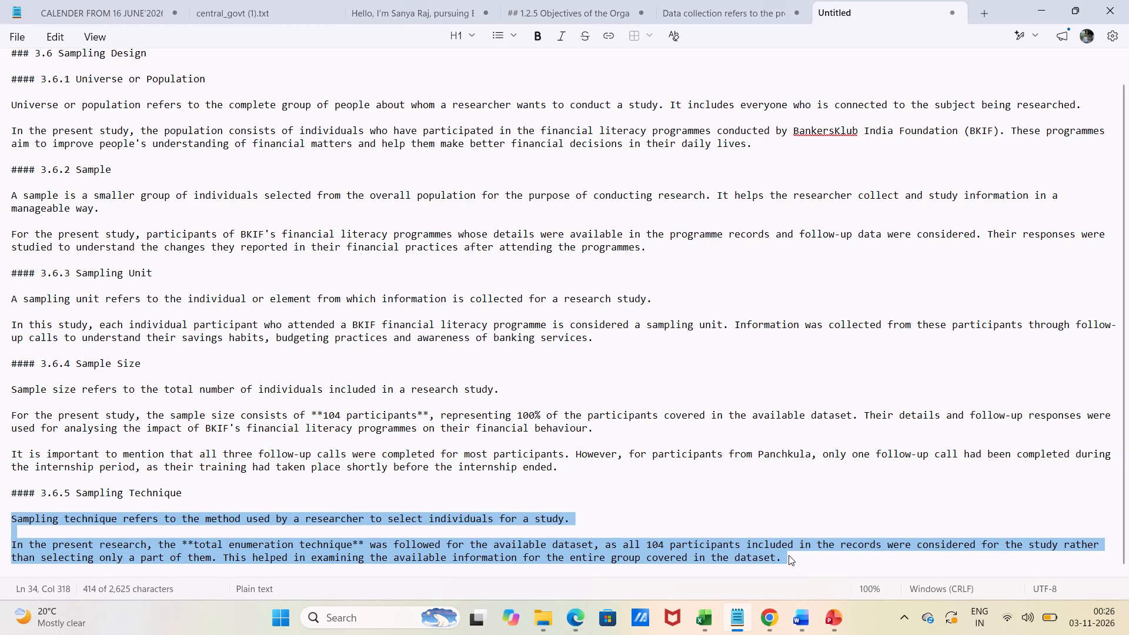
{"action": "key", "text": "ctrl+c"}
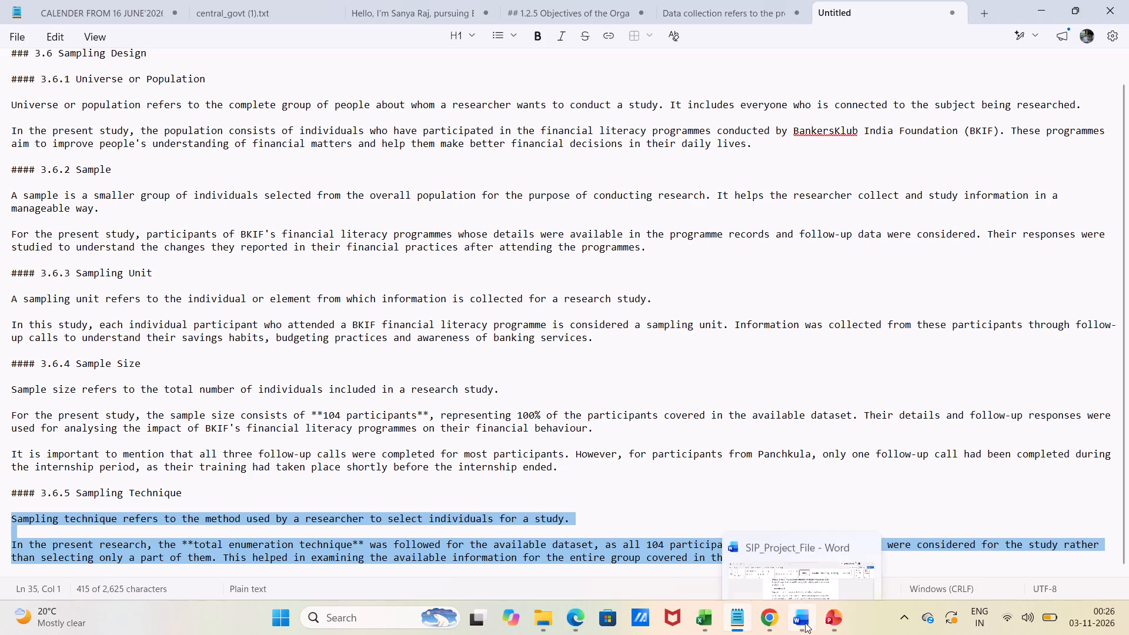
{"action": "left_click", "coordinate": [805, 623]}
{"action": "key", "text": "ctrl+v"}
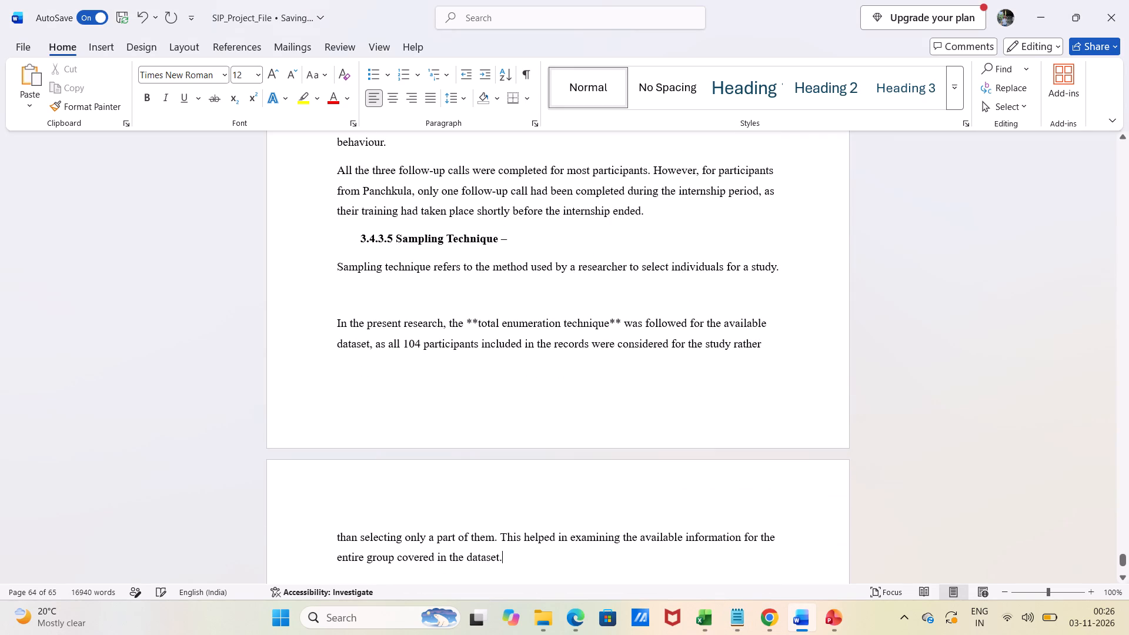
Delete the blank line between the two sampling technique paragraphs.
{"action": "left_click", "coordinate": [365, 300]}
{"action": "key", "text": "BackSpace"}
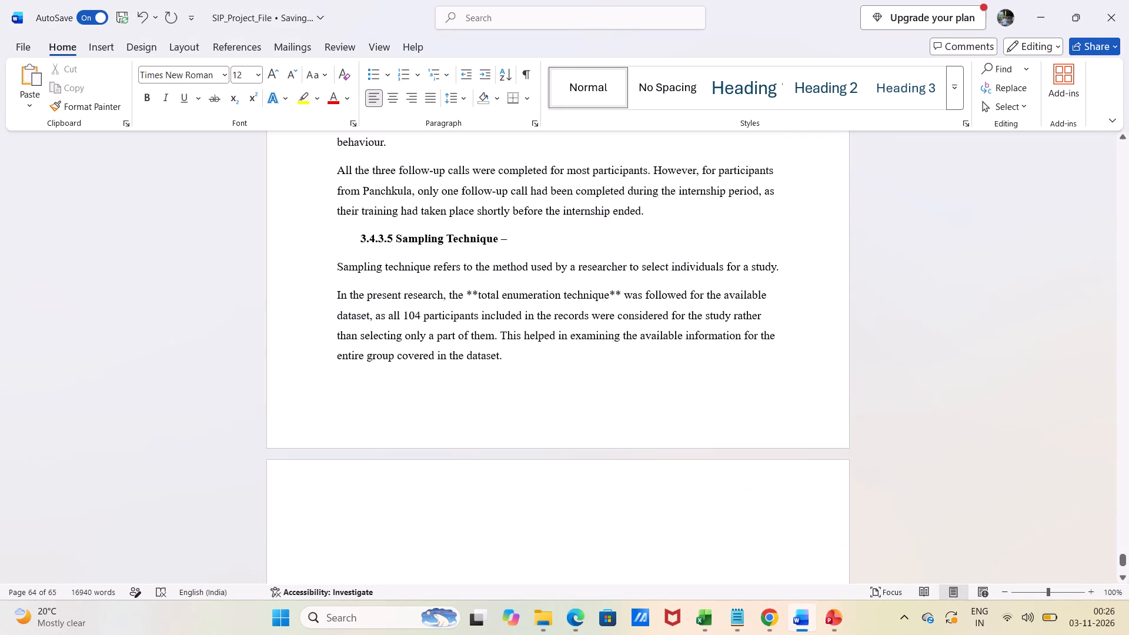
Remove the asterisks around "total enumeration technique" in the second sampling technique paragraph, keeping a single space before "was".
{"action": "left_click", "coordinate": [477, 295]}
{"action": "key", "text": "BackSpace"}
{"action": "key", "text": "BackSpace"}
{"action": "key", "text": "Right"}
{"action": "key", "text": "Right"}
{"action": "key", "text": "Right"}
{"action": "key", "text": "Right"}
{"action": "key", "text": "Right"}
{"action": "key", "text": "Right"}
{"action": "key", "text": "Right"}
{"action": "key", "text": "Right"}
{"action": "key", "text": "Right"}
{"action": "key", "text": "Right"}
{"action": "key", "text": "Right"}
{"action": "key", "text": "Right"}
{"action": "key", "text": "Right"}
{"action": "key", "text": "Right"}
{"action": "key", "text": "Right"}
{"action": "key", "text": "Right"}
{"action": "key", "text": "Right"}
{"action": "key", "text": "Right"}
{"action": "key", "text": "Right"}
{"action": "key", "text": "Right"}
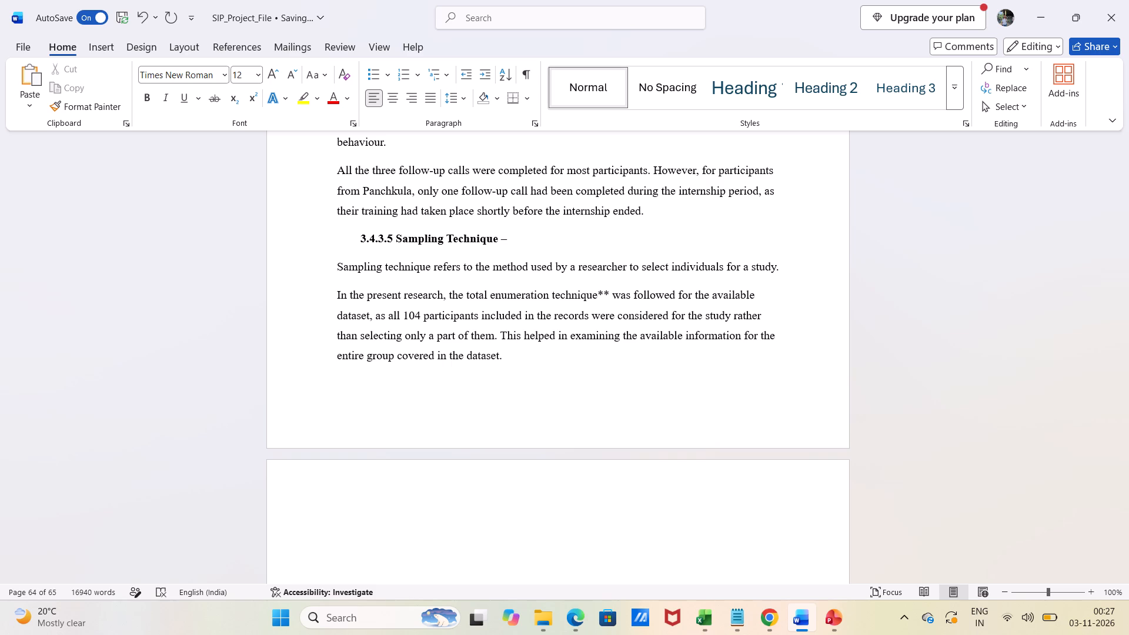
{"action": "key", "text": "BackSpace"}
{"action": "key", "text": "BackSpace"}
{"action": "key", "text": "BackSpace"}
{"action": "key", "text": "space"}
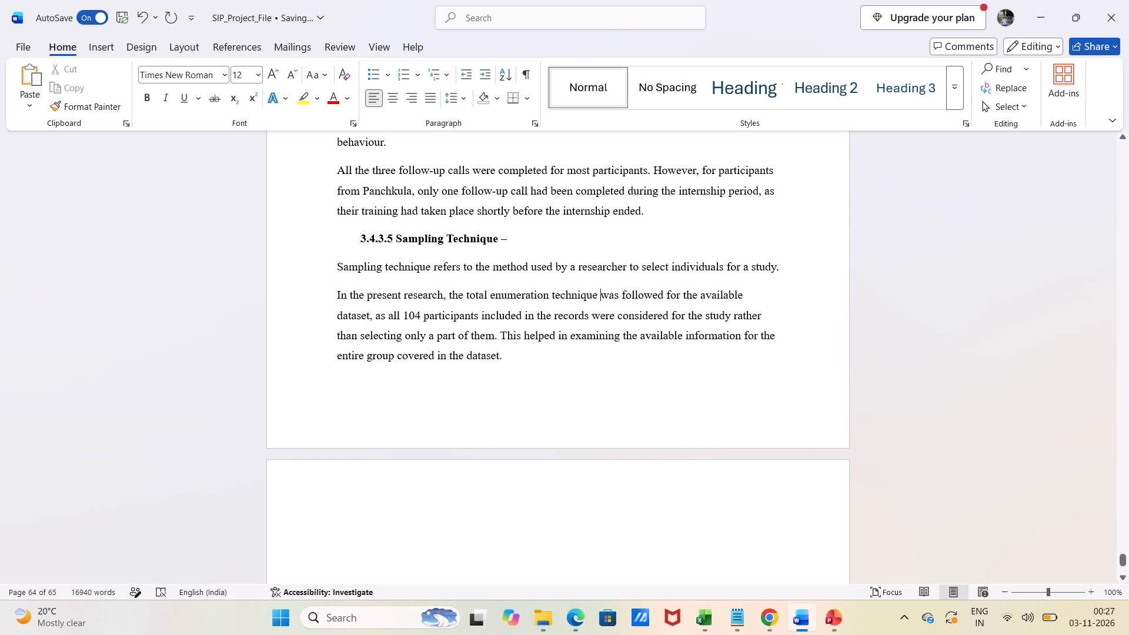
Copy the "3.4 DATA COLLECTION DESIGN" heading onto a new line after the last sampling technique paragraph.
{"action": "left_click", "coordinate": [335, 292]}
{"action": "scroll", "coordinate": [476, 369], "scroll_direction": "up", "scroll_amount": 1}
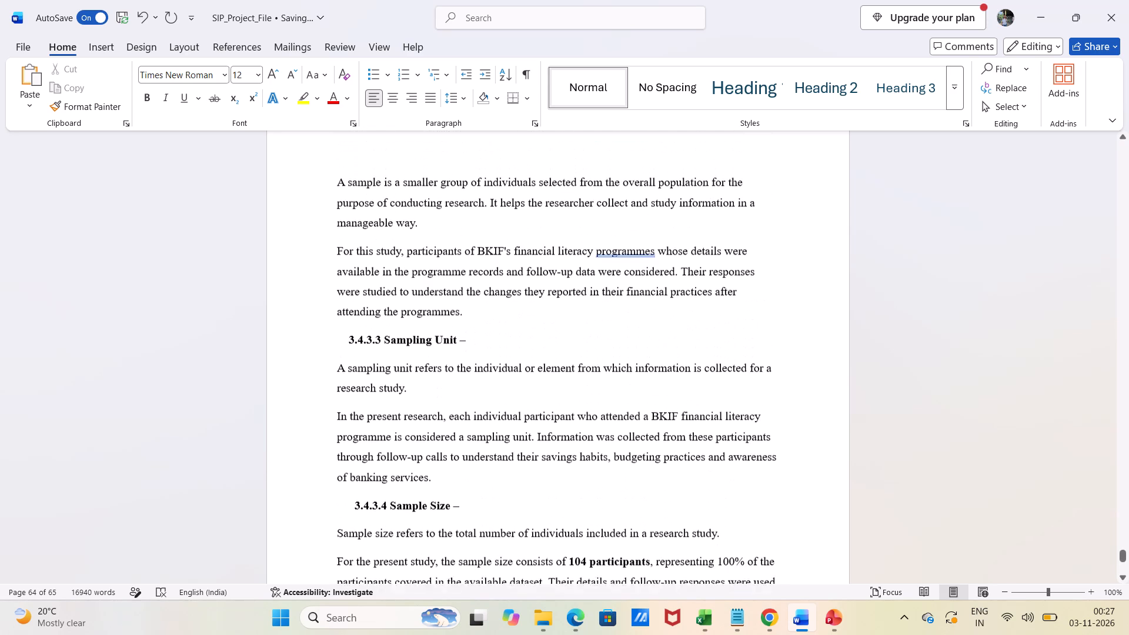
{"action": "scroll", "coordinate": [476, 369], "scroll_direction": "up", "scroll_amount": 1}
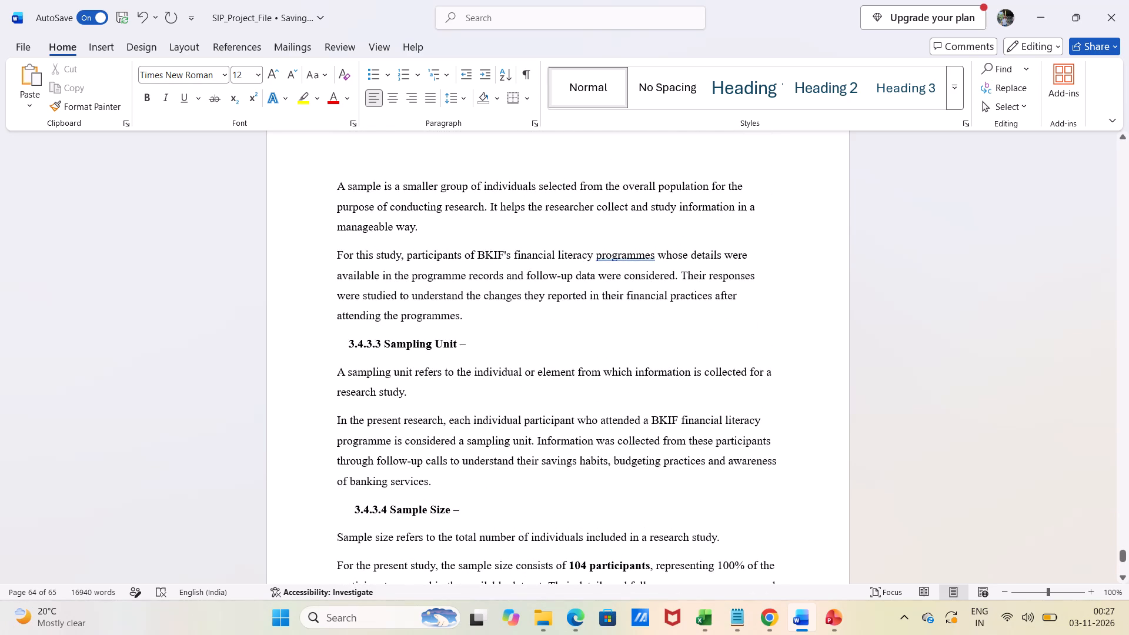
{"action": "scroll", "coordinate": [476, 369], "scroll_direction": "up", "scroll_amount": 1}
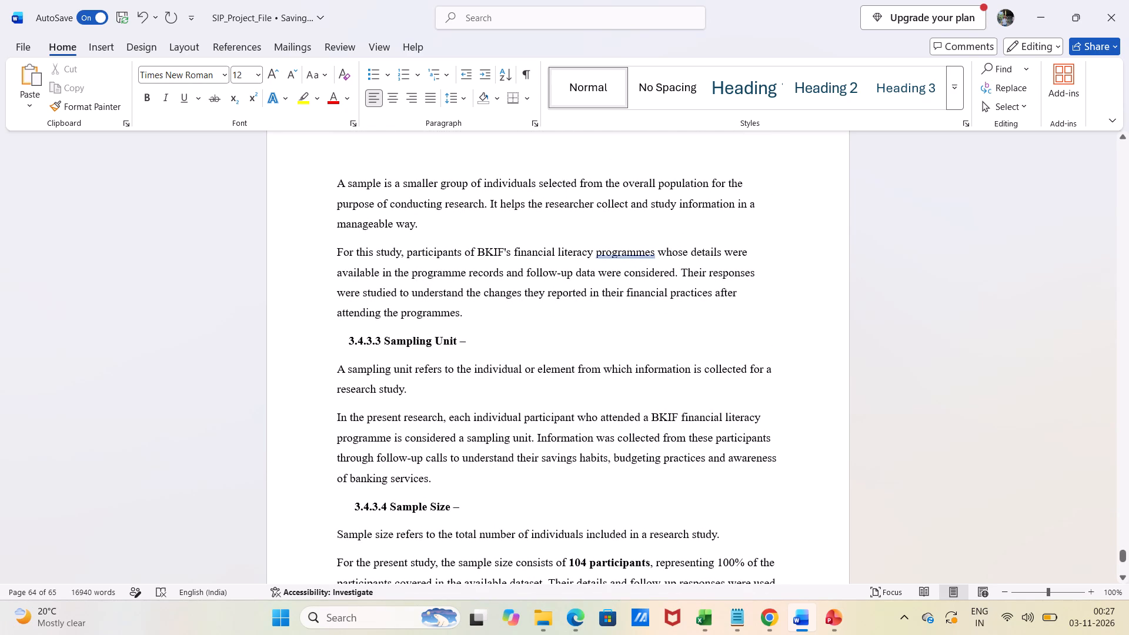
{"action": "scroll", "coordinate": [476, 369], "scroll_direction": "up", "scroll_amount": 2}
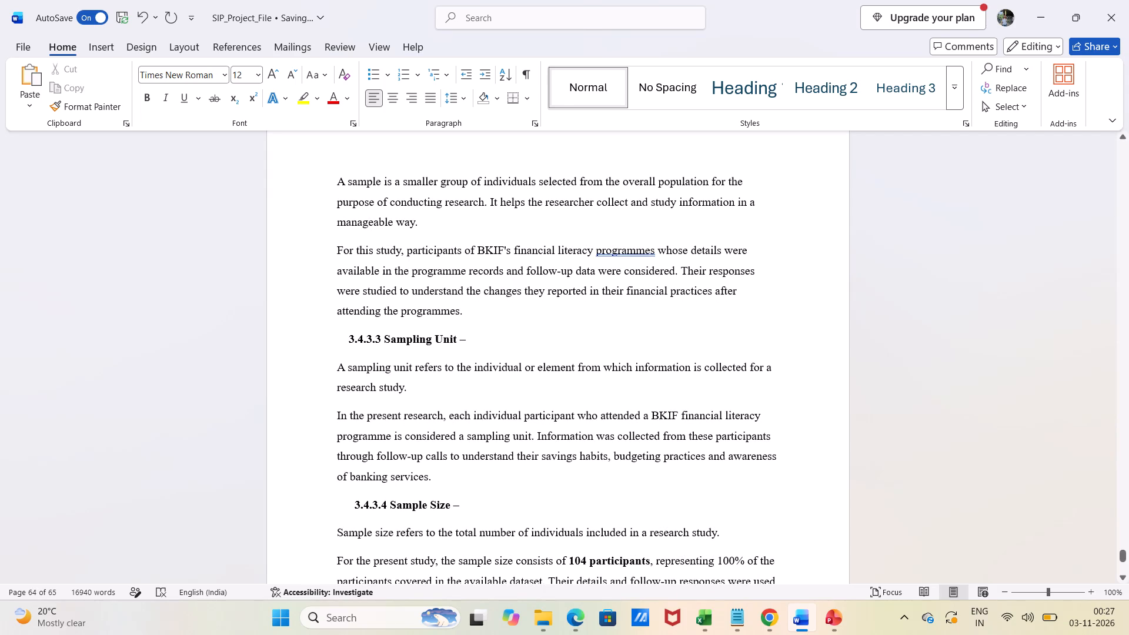
{"action": "scroll", "coordinate": [550, 297], "scroll_direction": "up", "scroll_amount": 3}
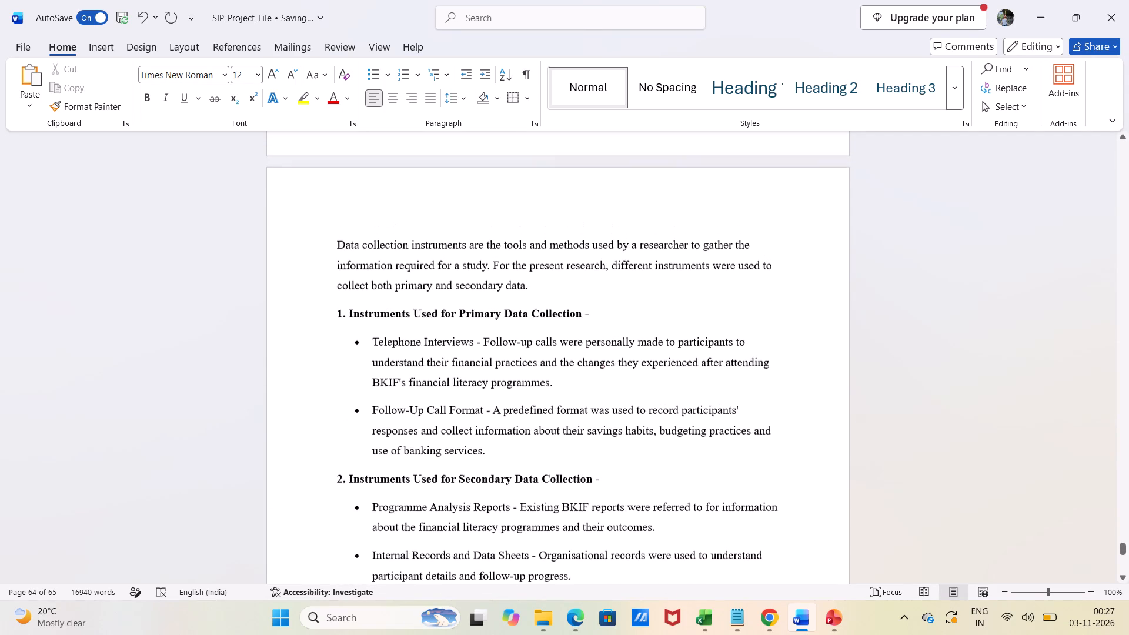
{"action": "scroll", "coordinate": [550, 297], "scroll_direction": "down", "scroll_amount": 1}
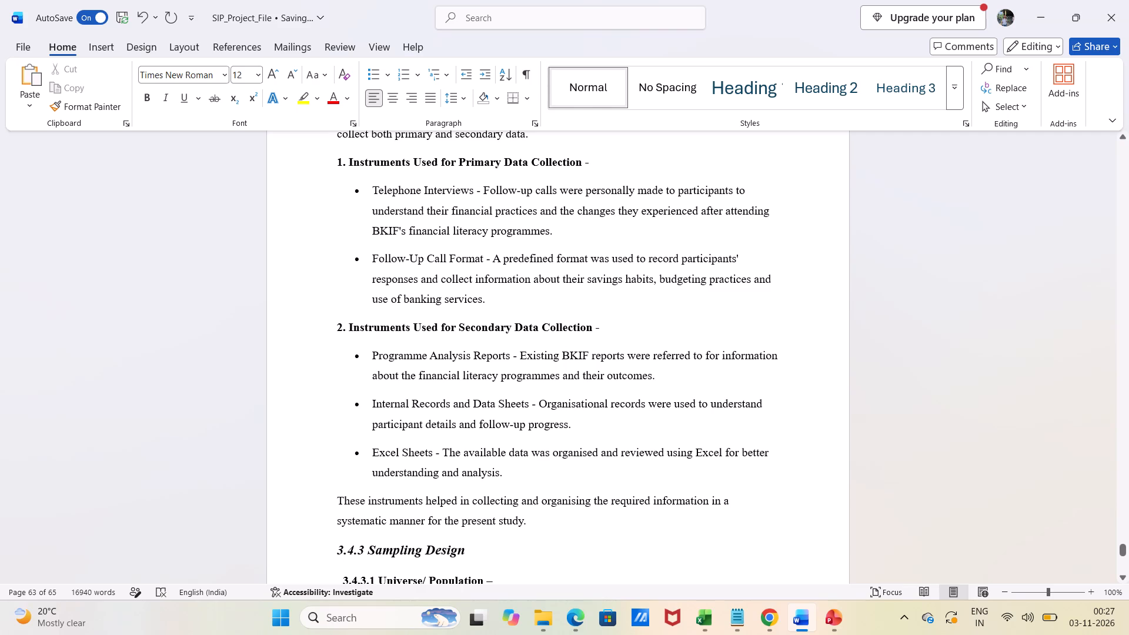
{"action": "scroll", "coordinate": [550, 297], "scroll_direction": "up", "scroll_amount": 1}
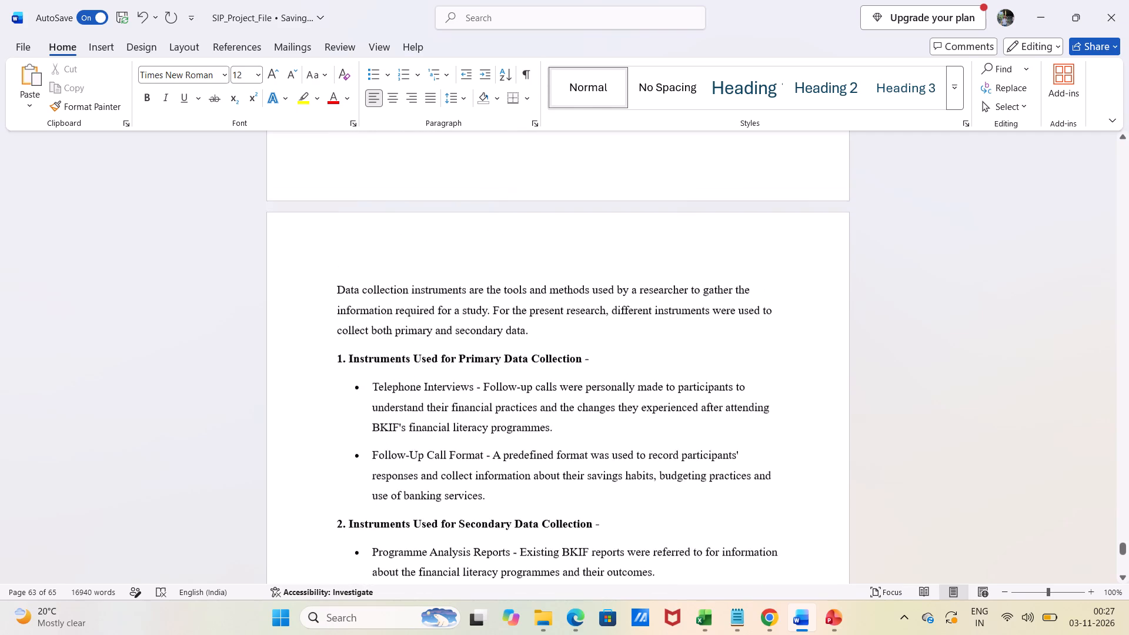
{"action": "scroll", "coordinate": [550, 297], "scroll_direction": "up", "scroll_amount": 3}
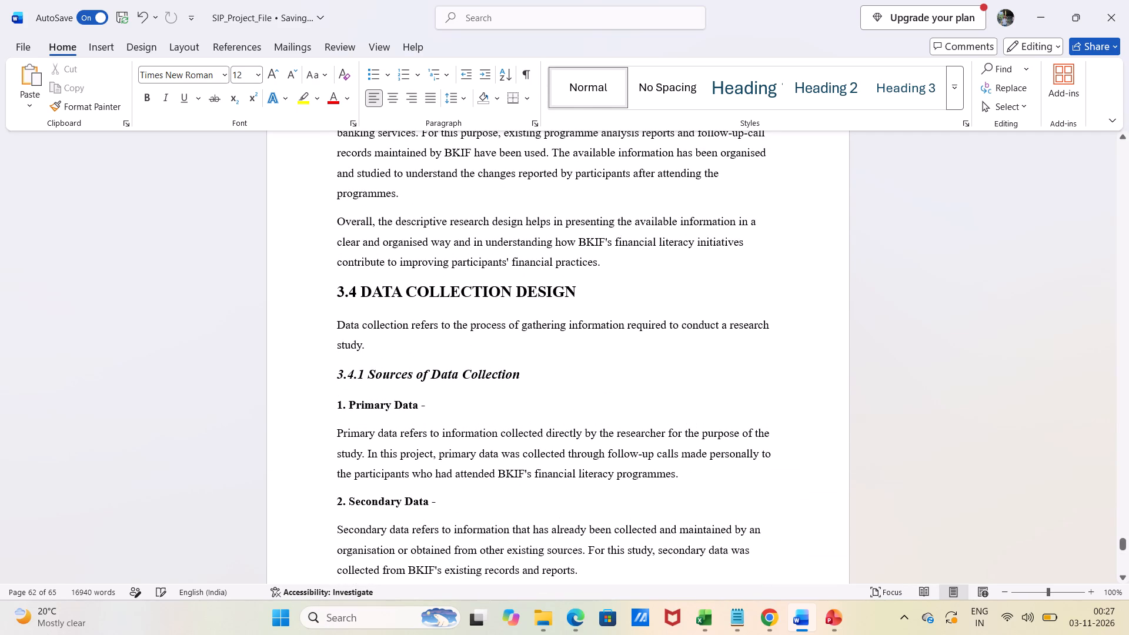
{"action": "left_click_drag", "start_coordinate": [334, 290], "coordinate": [599, 298]}
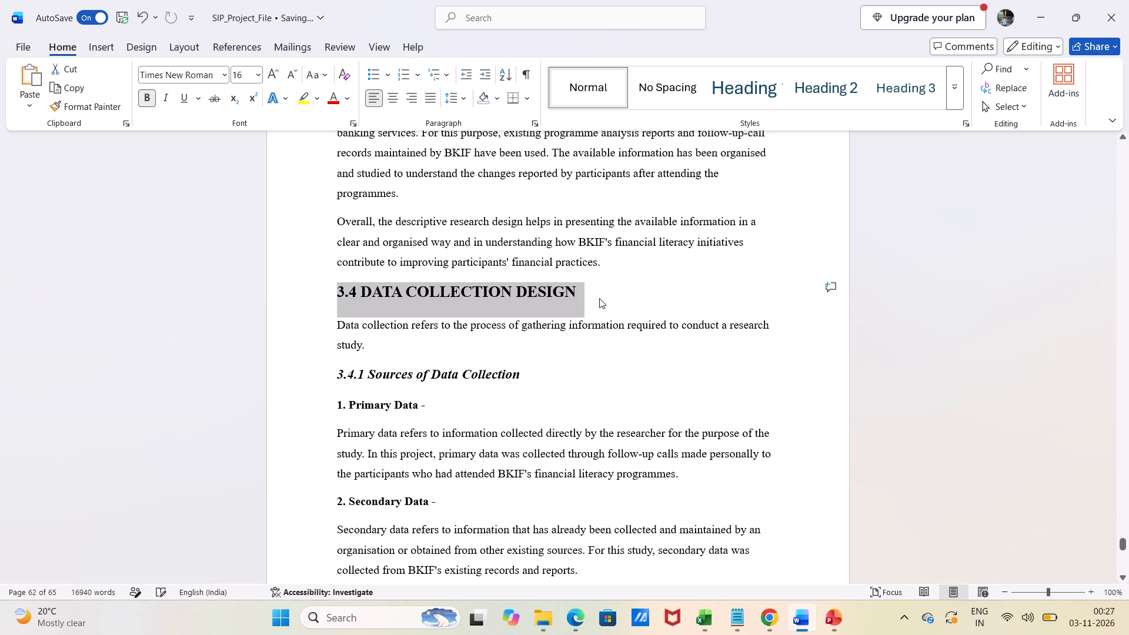
{"action": "key", "text": "ctrl+c"}
{"action": "scroll", "coordinate": [525, 423], "scroll_direction": "down", "scroll_amount": 7}
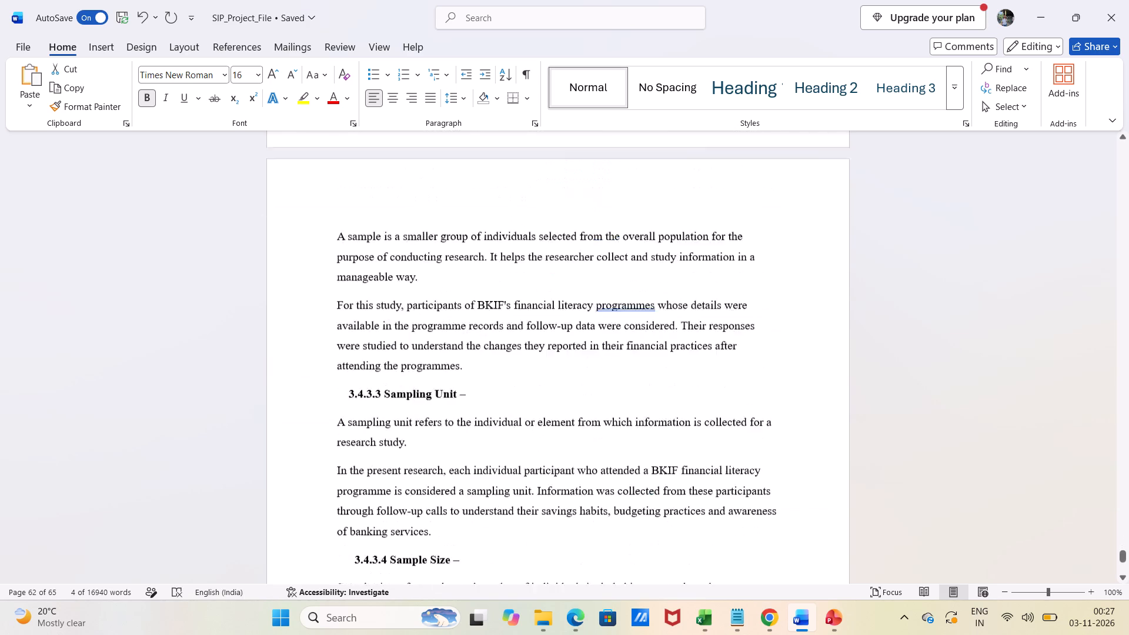
{"action": "scroll", "coordinate": [525, 423], "scroll_direction": "down", "scroll_amount": 2}
{"action": "scroll", "coordinate": [525, 423], "scroll_direction": "up", "scroll_amount": 1}
{"action": "scroll", "coordinate": [525, 423], "scroll_direction": "down", "scroll_amount": 3}
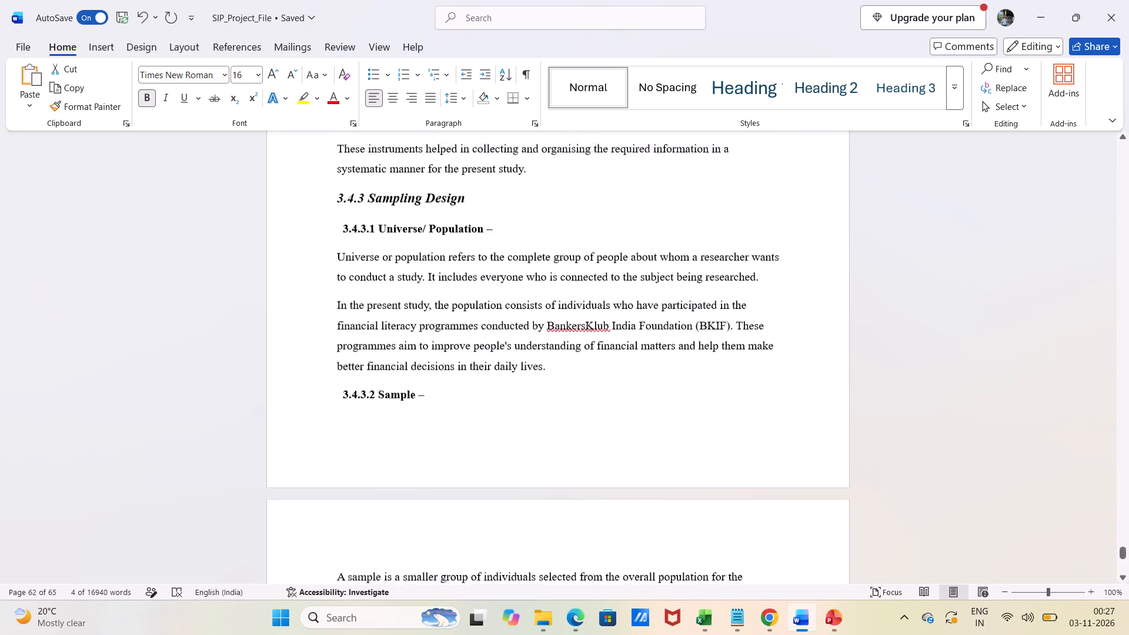
{"action": "scroll", "coordinate": [525, 423], "scroll_direction": "down", "scroll_amount": 6}
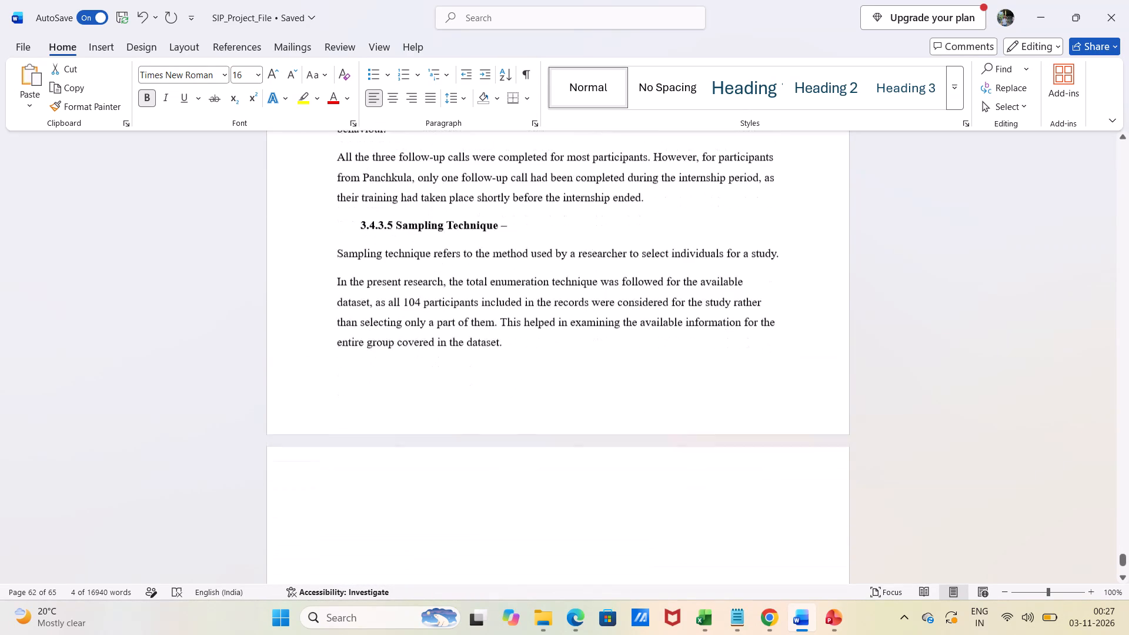
{"action": "left_click", "coordinate": [524, 326]}
{"action": "key", "text": "Return"}
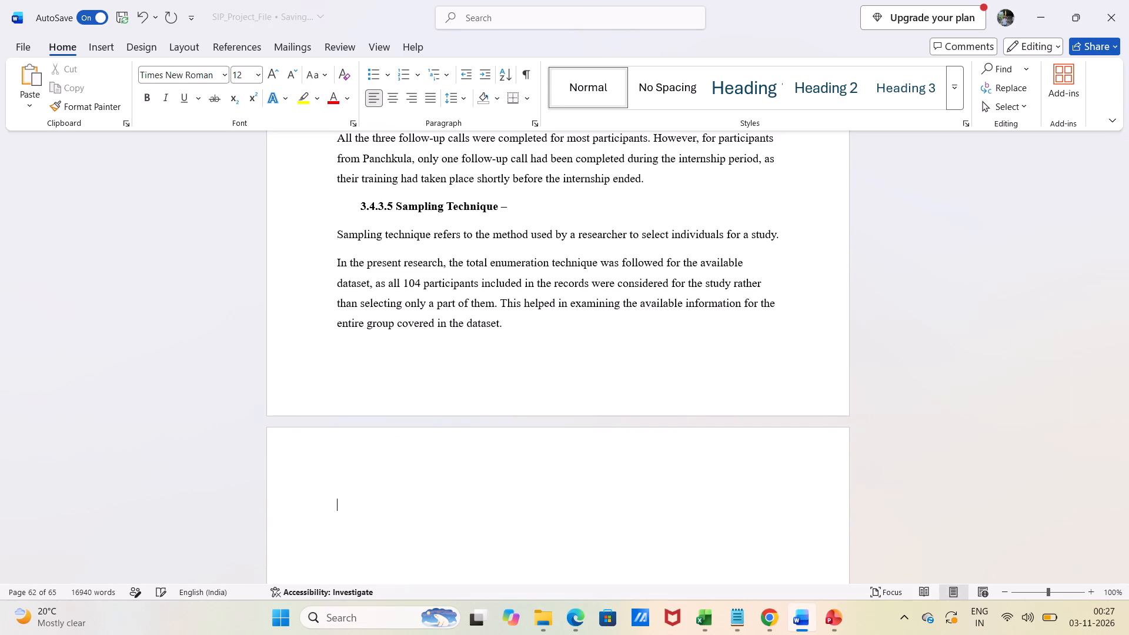
{"action": "key", "text": "ctrl+v"}
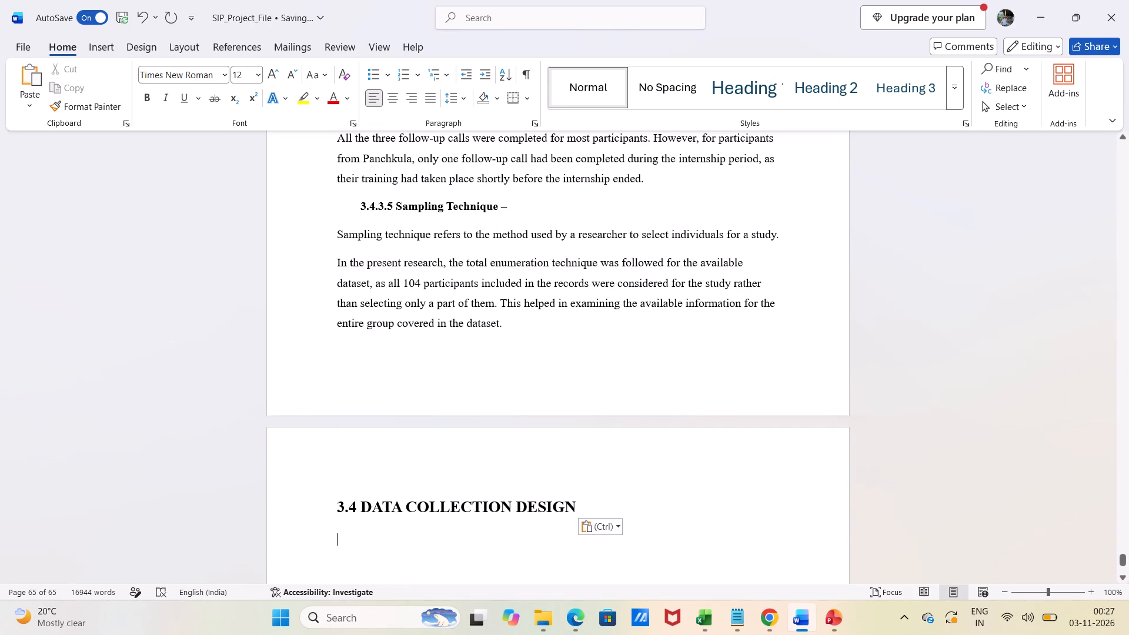
Change the copied section heading to "3.5 DATA ANALYSIS DESIGN" and place the cursor on the line beneath it.
{"action": "left_click", "coordinate": [355, 510]}
{"action": "key", "text": "BackSpace"}
{"action": "key", "text": "5"}
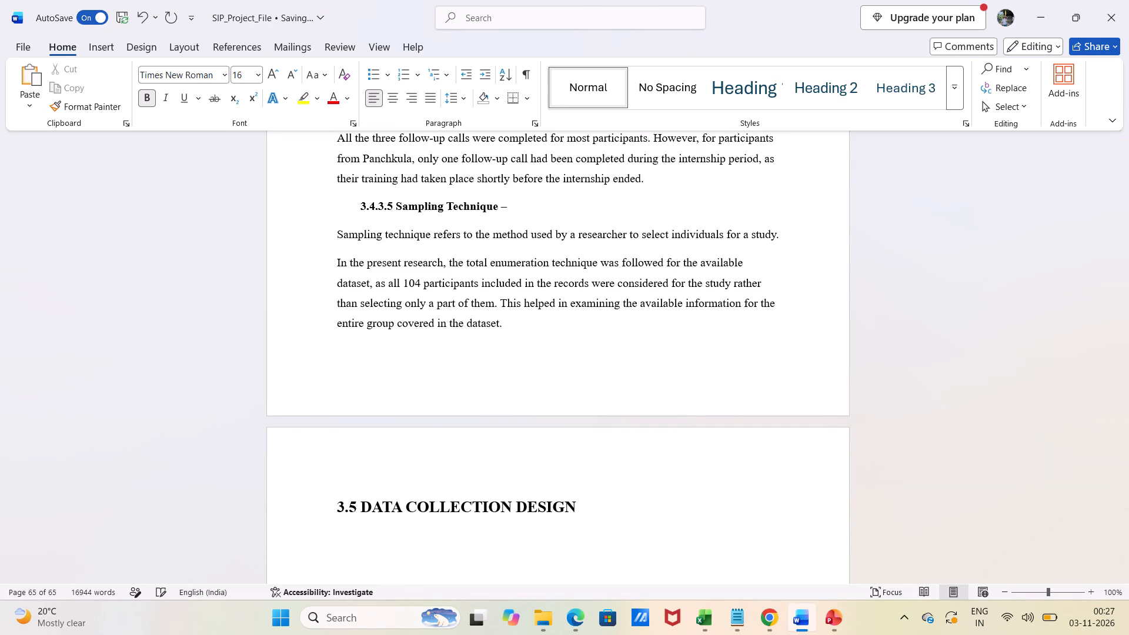
{"action": "key", "text": "Right"}
{"action": "key", "text": "Right"}
{"action": "key", "text": "Right"}
{"action": "key", "text": "Right"}
{"action": "key", "text": "Right"}
{"action": "key", "text": "Right"}
{"action": "key", "text": "Right"}
{"action": "key", "text": "Right"}
{"action": "key", "text": "Right"}
{"action": "key", "text": "Right"}
{"action": "key", "text": "Right"}
{"action": "key", "text": "Right"}
{"action": "key", "text": "Right"}
{"action": "key", "text": "Right"}
{"action": "key", "text": "Right"}
{"action": "key", "text": "Right"}
{"action": "key", "text": "Right"}
{"action": "key", "text": "Right"}
{"action": "key", "text": "Left"}
{"action": "key", "text": "Left"}
{"action": "key", "text": "BackSpace"}
{"action": "key", "text": "BackSpace"}
{"action": "key", "text": "BackSpace"}
{"action": "key", "text": "BackSpace"}
{"action": "key", "text": "BackSpace"}
{"action": "key", "text": "BackSpace"}
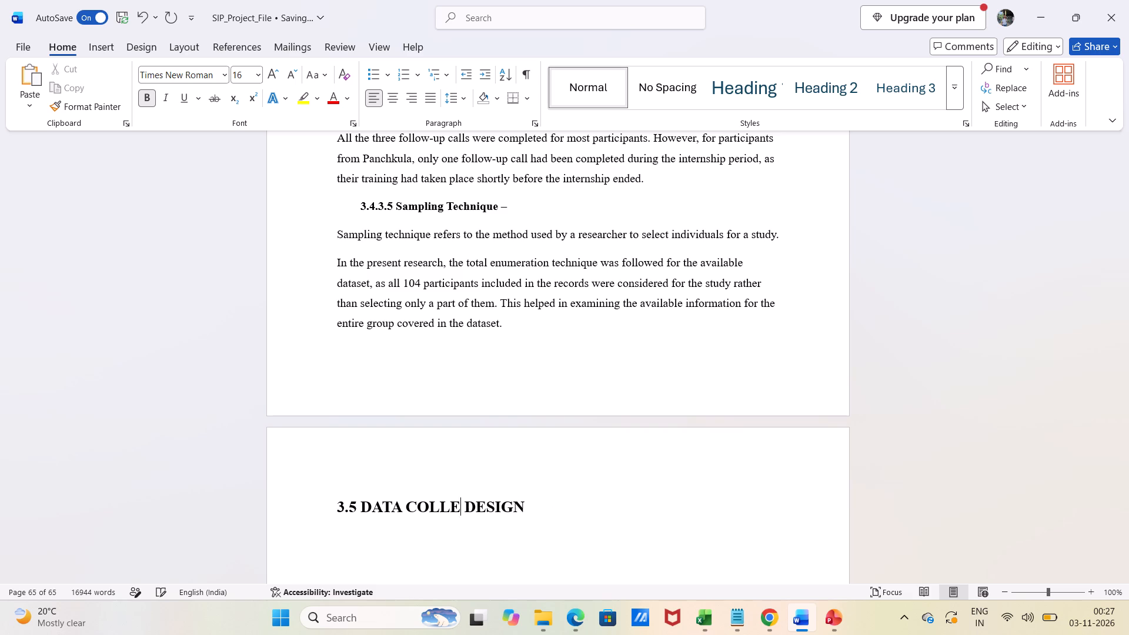
{"action": "key", "text": "BackSpace"}
{"action": "key", "text": "BackSpace"}
{"action": "key", "text": "BackSpace"}
{"action": "key", "text": "BackSpace"}
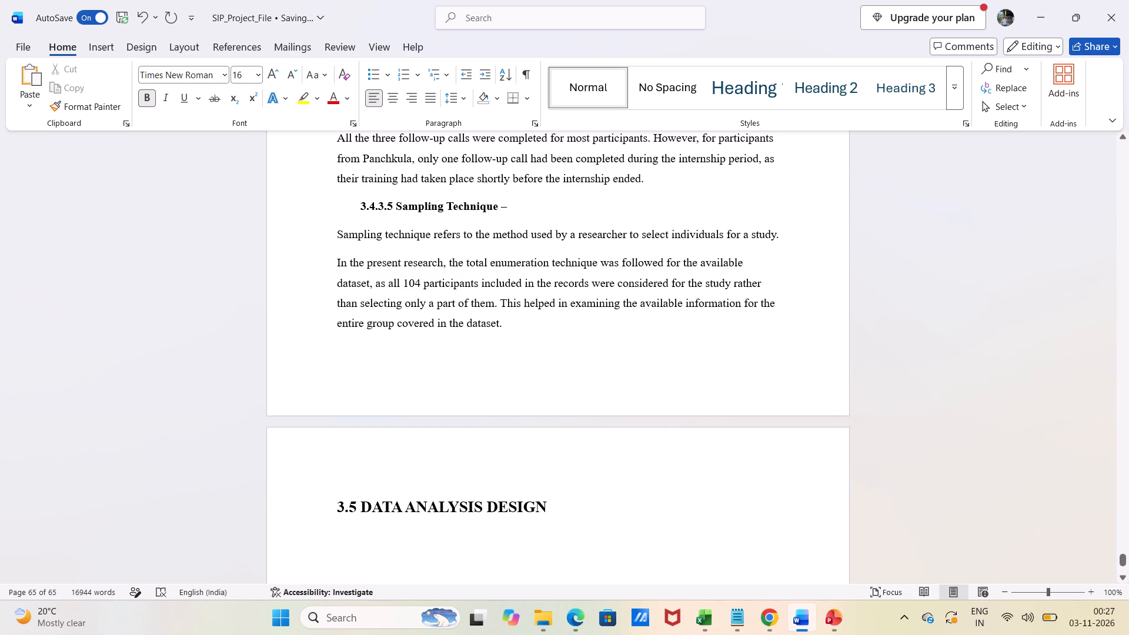
{"action": "left_click", "coordinate": [473, 543]}
{"action": "left_click", "coordinate": [767, 624]}
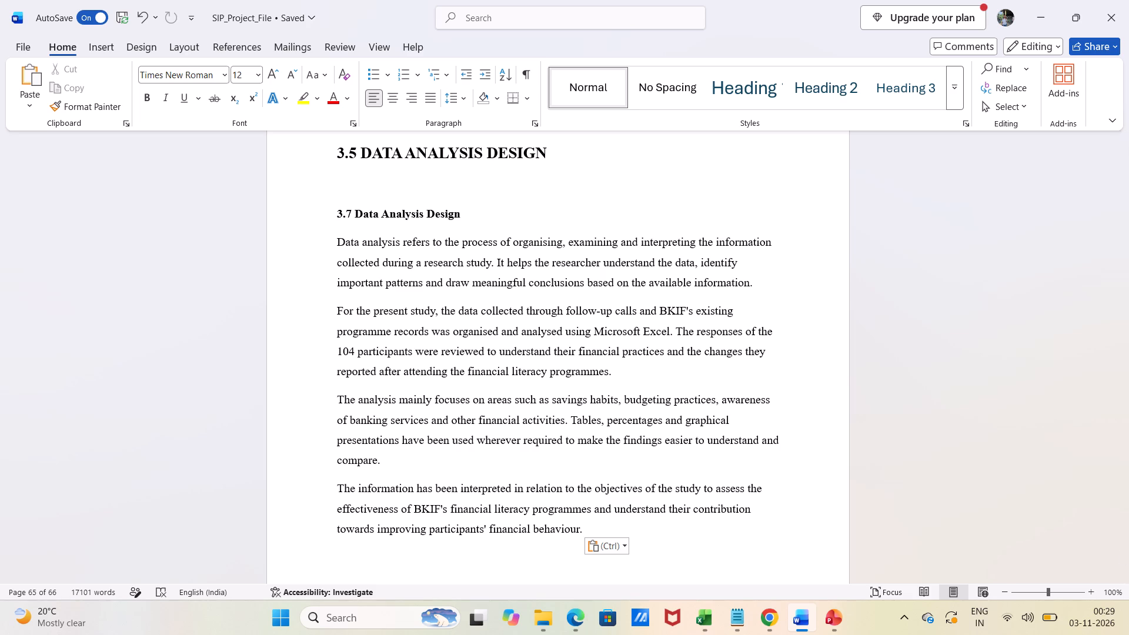
Set the font size to 48 at the start of the blank page after the Data Analysis Design section.
{"action": "scroll", "coordinate": [430, 432], "scroll_direction": "down", "scroll_amount": 5}
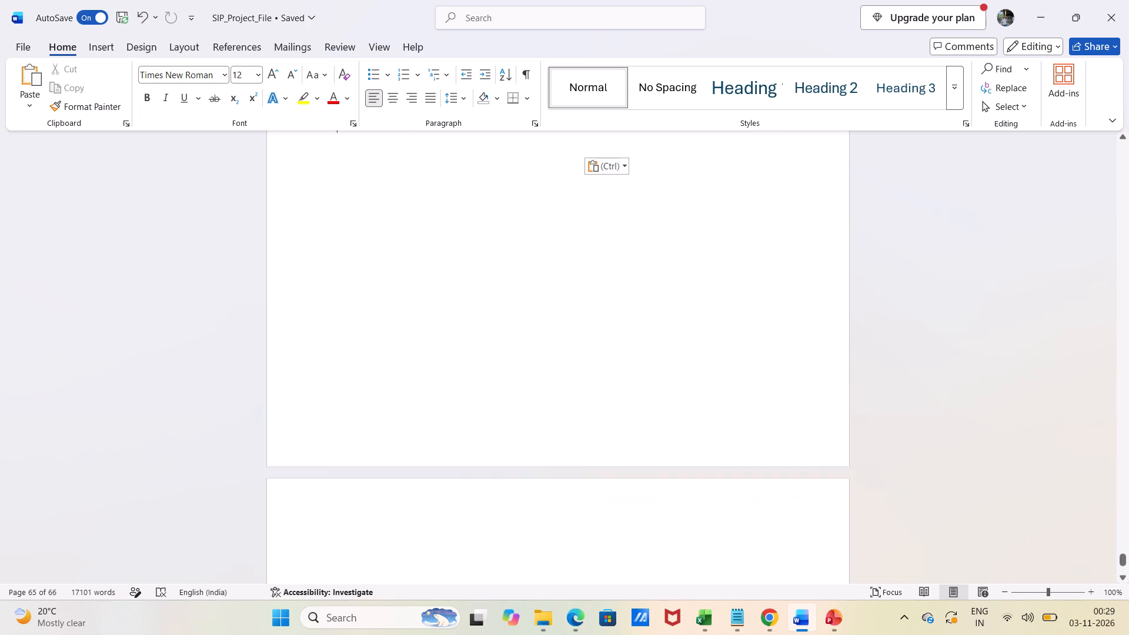
{"action": "scroll", "coordinate": [430, 432], "scroll_direction": "down", "scroll_amount": 1}
{"action": "left_click", "coordinate": [397, 376]}
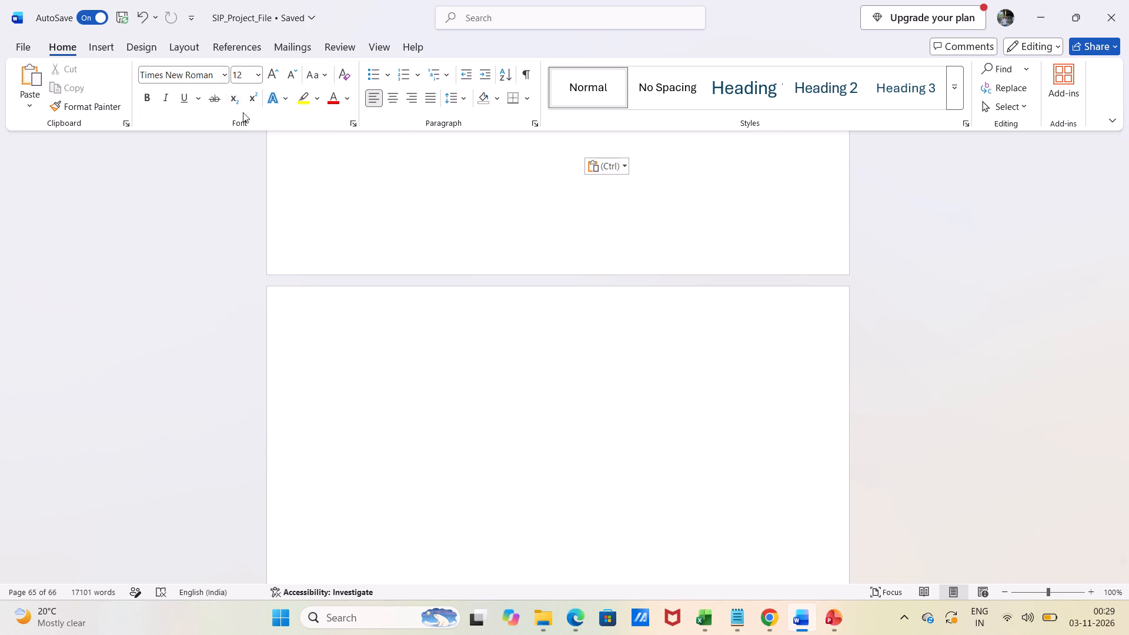
{"action": "left_click", "coordinate": [242, 72]}
{"action": "type", "text": "48"}
{"action": "key", "text": "Return"}
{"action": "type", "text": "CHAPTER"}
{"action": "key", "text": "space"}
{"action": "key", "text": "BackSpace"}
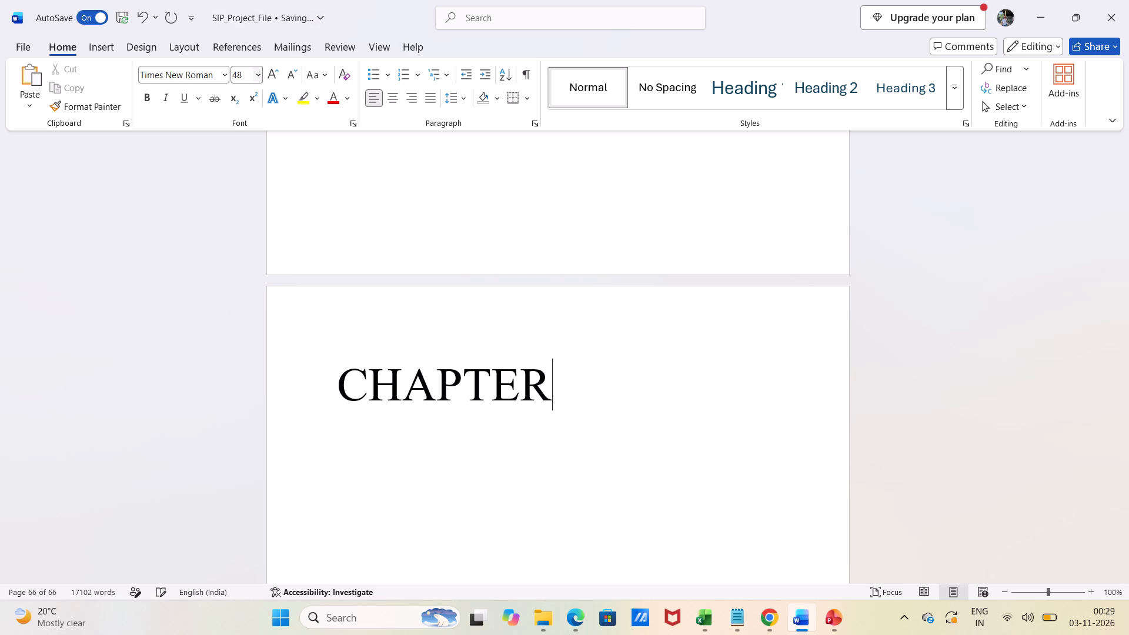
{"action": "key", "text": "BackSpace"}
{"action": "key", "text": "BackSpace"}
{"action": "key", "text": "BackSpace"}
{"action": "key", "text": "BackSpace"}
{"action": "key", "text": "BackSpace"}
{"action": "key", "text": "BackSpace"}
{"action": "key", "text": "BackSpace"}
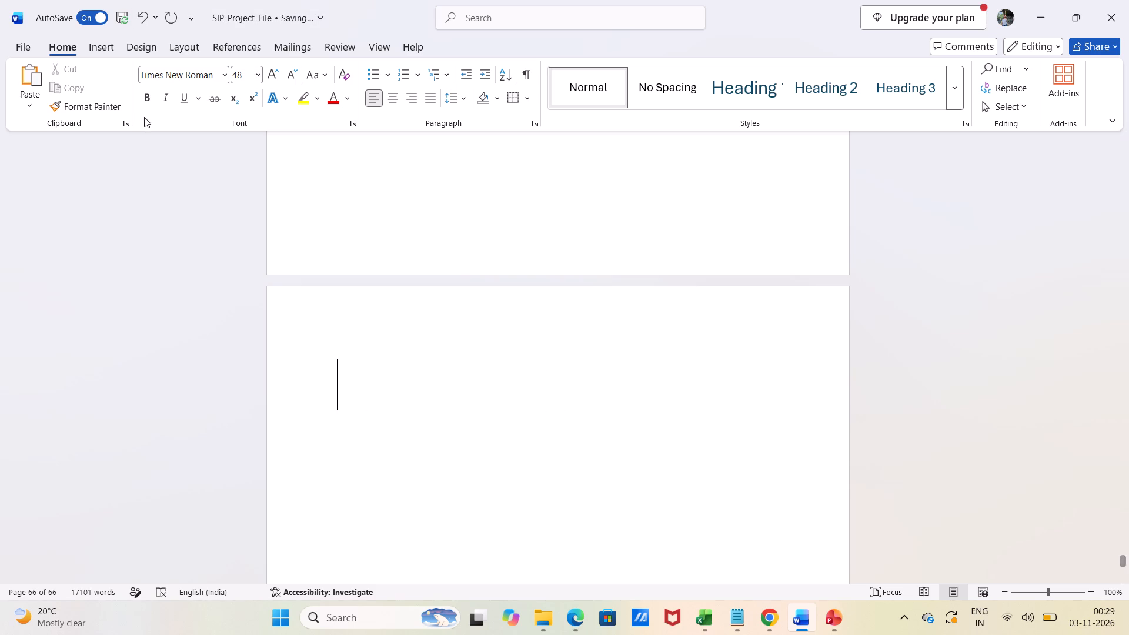
Write the title "CHAPTER - 4" in bold on the blank page.
{"action": "left_click", "coordinate": [144, 98]}
{"action": "type", "text": "CHAPTER"}
{"action": "key", "text": "space"}
{"action": "type", "text": "-"}
{"action": "key", "text": "space"}
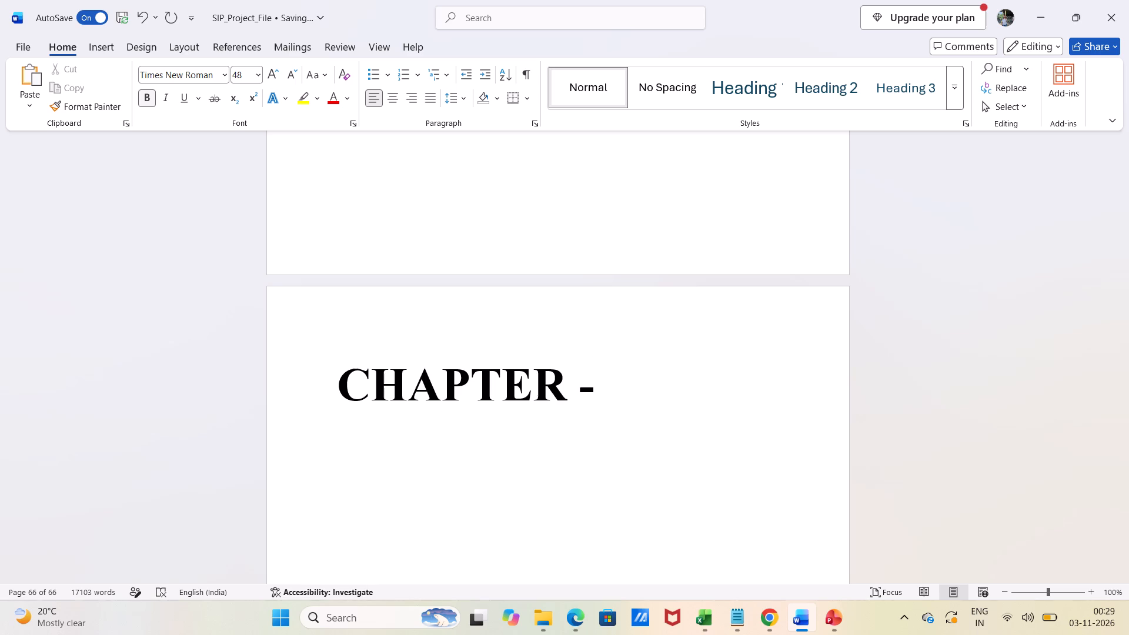
{"action": "key", "text": "4"}
Indent the "CHAPTER - 4" title with four leading spaces.
{"action": "key", "text": "Left"}
{"action": "key", "text": "Left"}
{"action": "key", "text": "Left"}
{"action": "key", "text": "Left"}
{"action": "key", "text": "Left"}
{"action": "key", "text": "Left"}
{"action": "key", "text": "Left"}
{"action": "key", "text": "Left"}
{"action": "key", "text": "Left"}
{"action": "key", "text": "Left"}
{"action": "key", "text": "Left"}
{"action": "key", "text": "Left"}
{"action": "key", "text": "Left"}
{"action": "key", "text": "Left"}
{"action": "key", "text": "Left"}
{"action": "key", "text": "Left"}
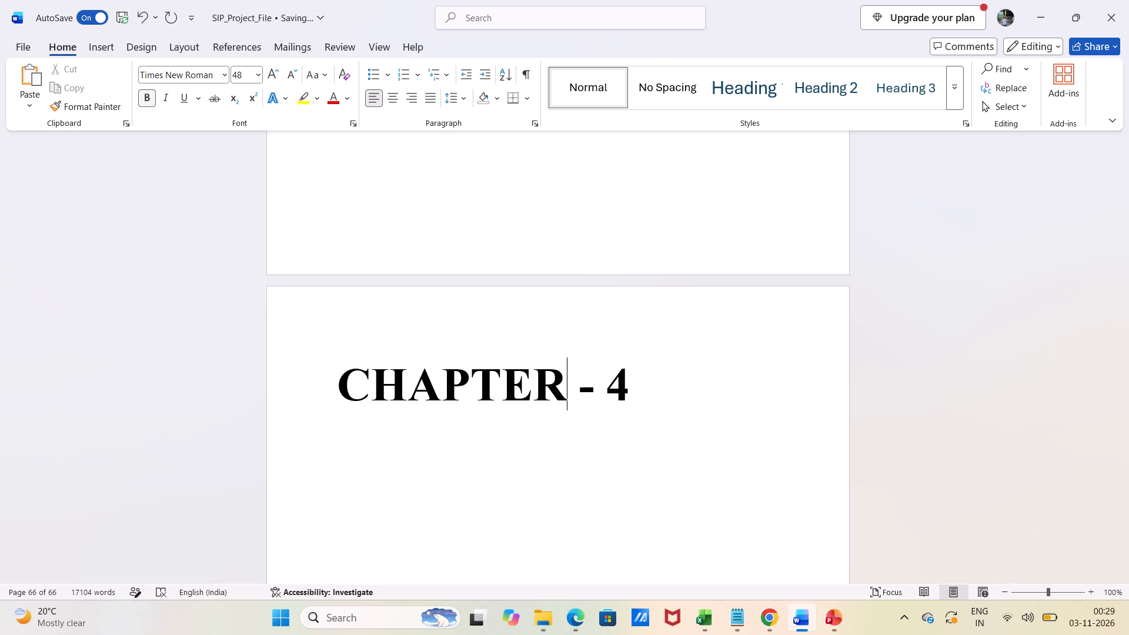
{"action": "key", "text": "Down"}
{"action": "key", "text": "Down"}
{"action": "key", "text": "Down"}
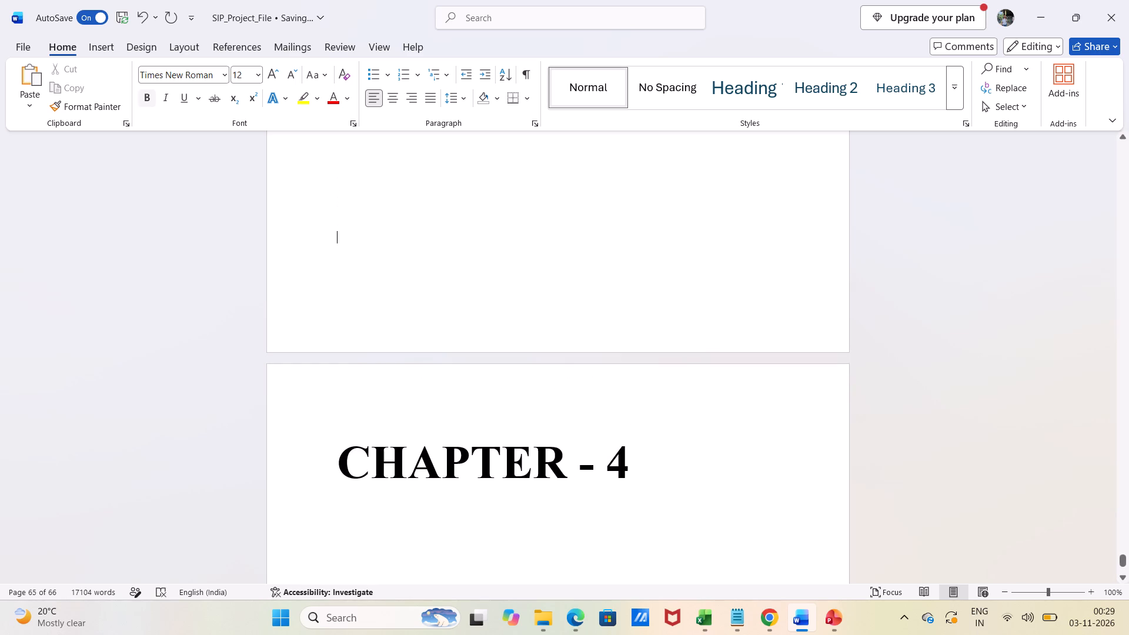
{"action": "key", "text": "Down"}
{"action": "key", "text": "Down"}
{"action": "key", "text": "Down"}
{"action": "key", "text": "Up"}
{"action": "key", "text": "space"}
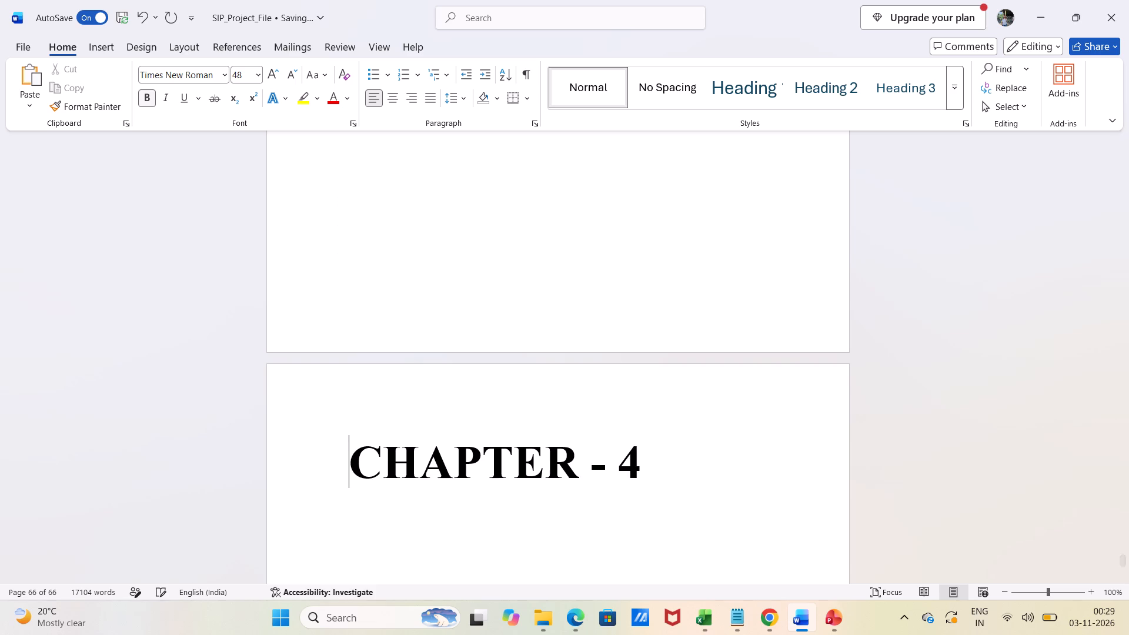
{"action": "key", "text": "space"}
{"action": "key", "text": "space"}
{"action": "key", "text": "space"}
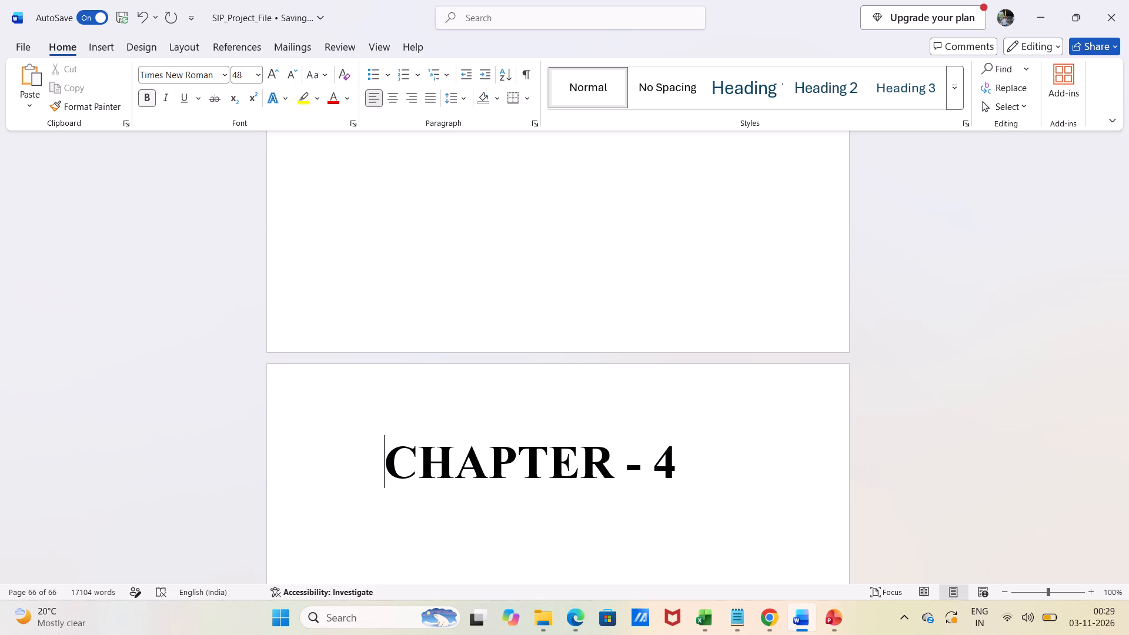
{"action": "key", "text": "Down"}
Add "DATA ANALYSIS AND INTERPRETATION" as the chapter name on a new line beneath "CHAPTER - 4".
{"action": "left_click", "coordinate": [697, 458]}
{"action": "key", "text": "Return"}
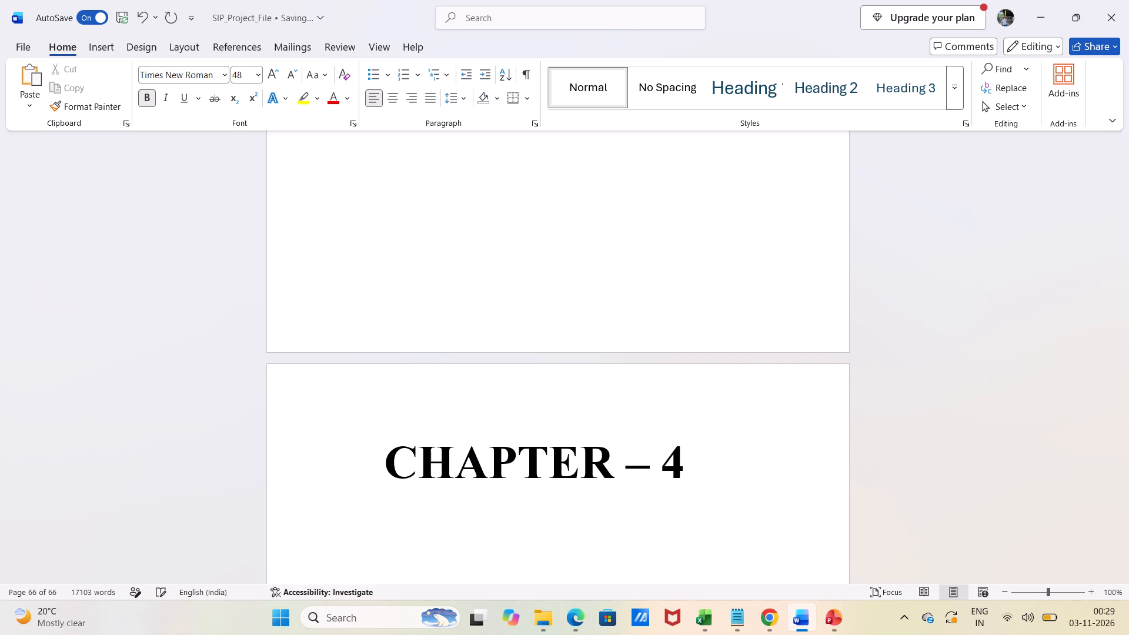
{"action": "type", "text": "DATA ANALYSIS AND"}
{"action": "key", "text": "space"}
{"action": "type", "text": "INTER"}
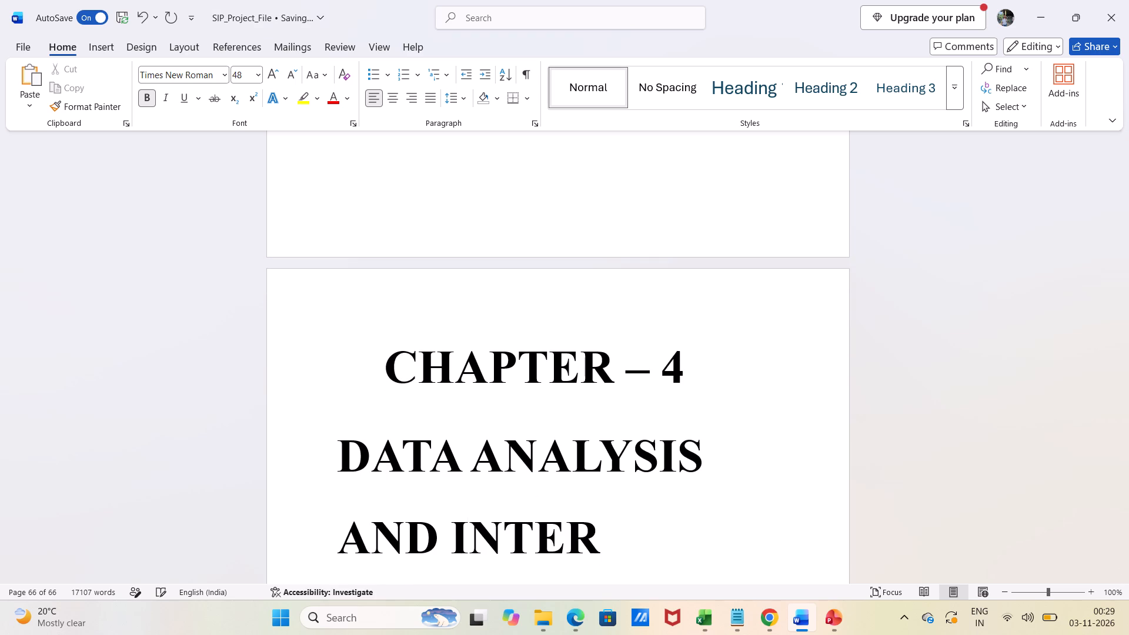
{"action": "type", "text": "PRETS"}
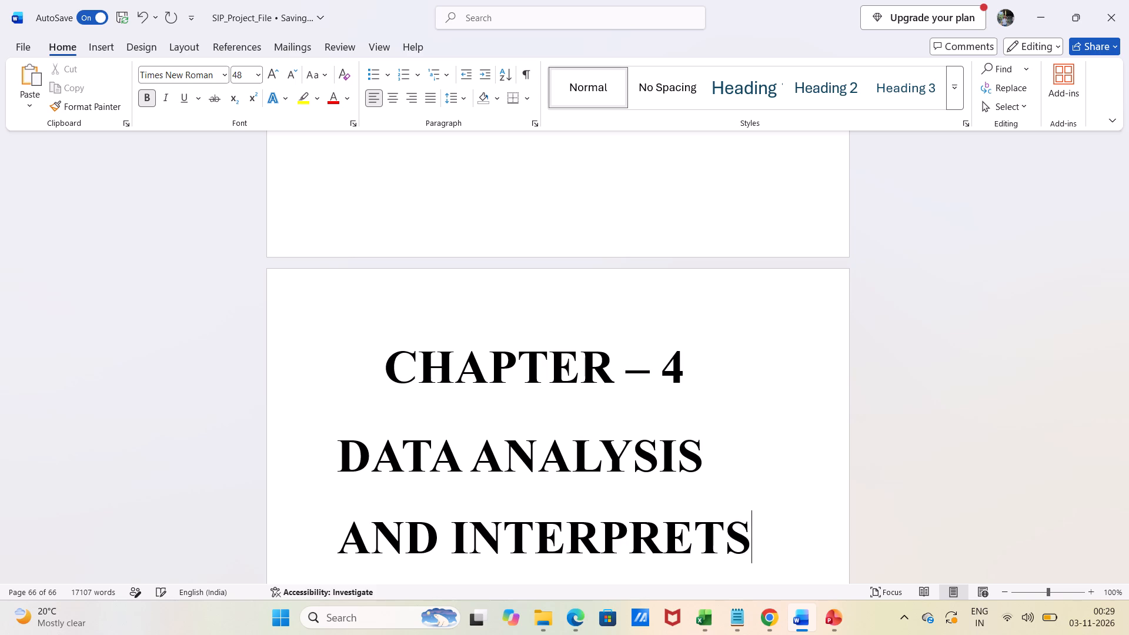
{"action": "key", "text": "BackSpace"}
{"action": "type", "text": "ATION"}
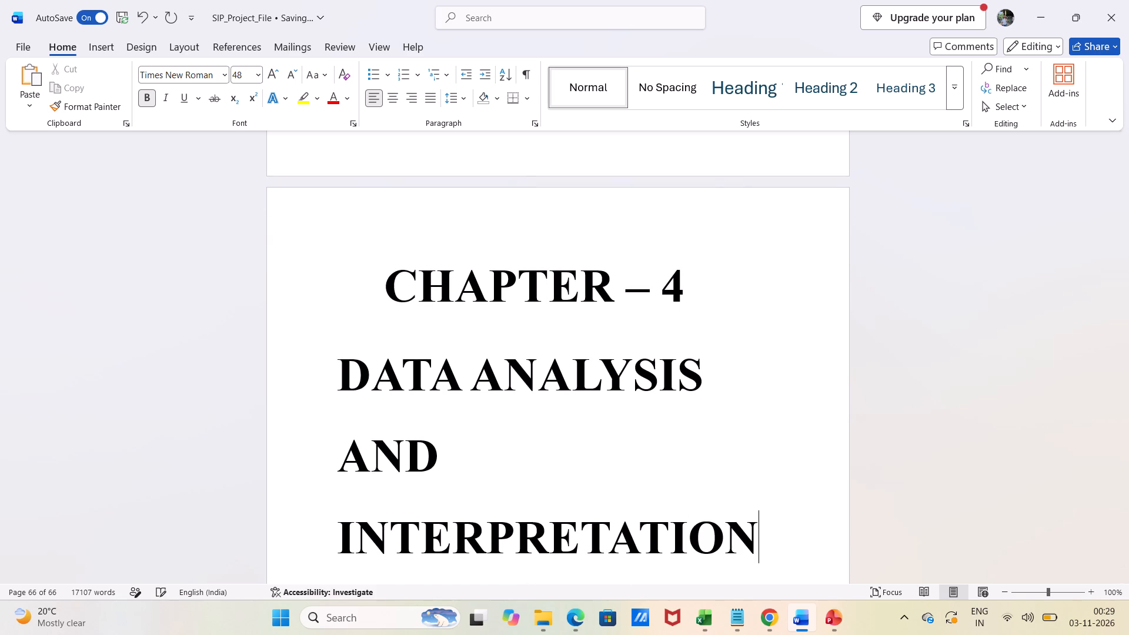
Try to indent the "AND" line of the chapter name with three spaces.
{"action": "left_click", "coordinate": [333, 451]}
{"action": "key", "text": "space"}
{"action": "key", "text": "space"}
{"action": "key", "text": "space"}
Delete "AND INTERPRETATION" from the Chapter 4 name.
{"action": "left_click_drag", "start_coordinate": [336, 458], "coordinate": [714, 533]}
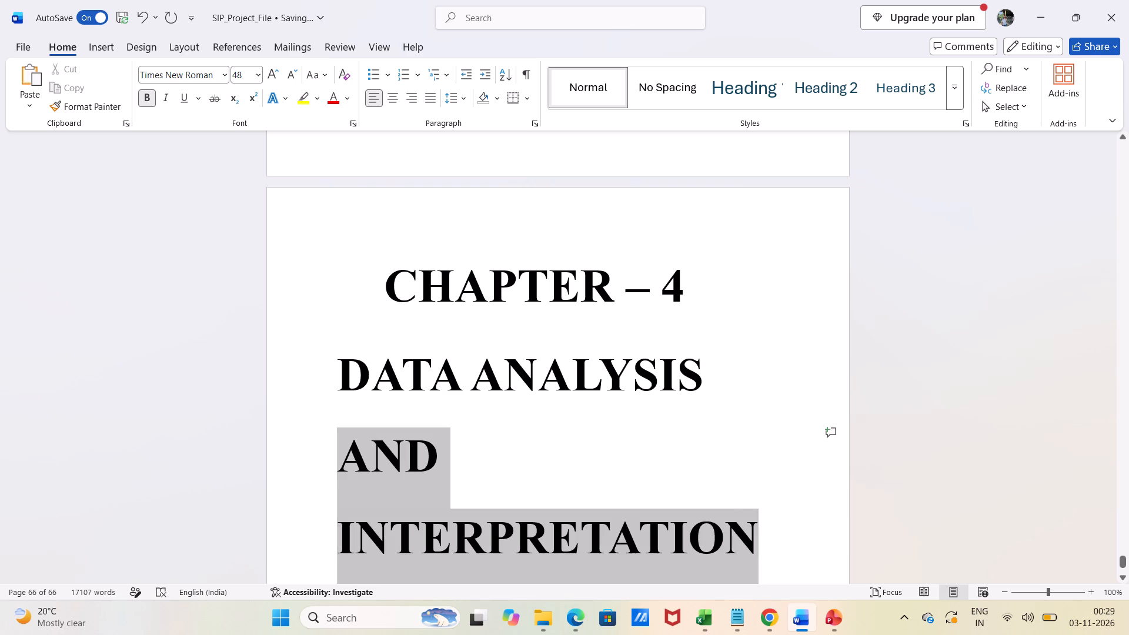
{"action": "left_click_drag", "start_coordinate": [714, 533], "coordinate": [717, 534]}
{"action": "key", "text": "BackSpace"}
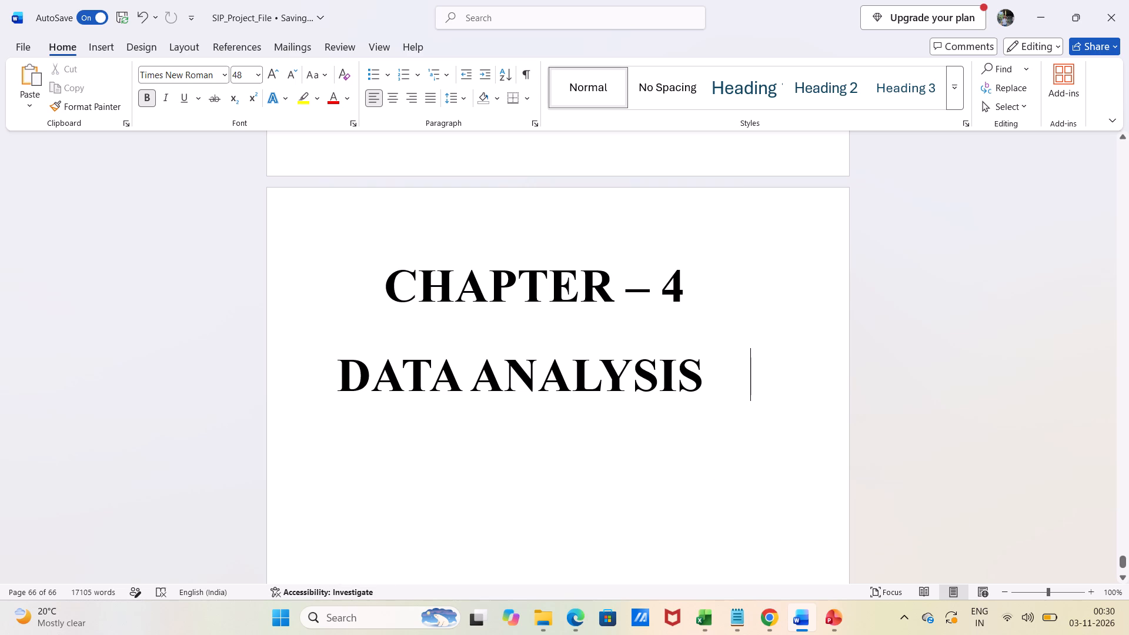
Retype the "DATA ANALYSIS" line of the chapter name with two leading spaces.
{"action": "left_click", "coordinate": [327, 368]}
{"action": "key", "text": "space"}
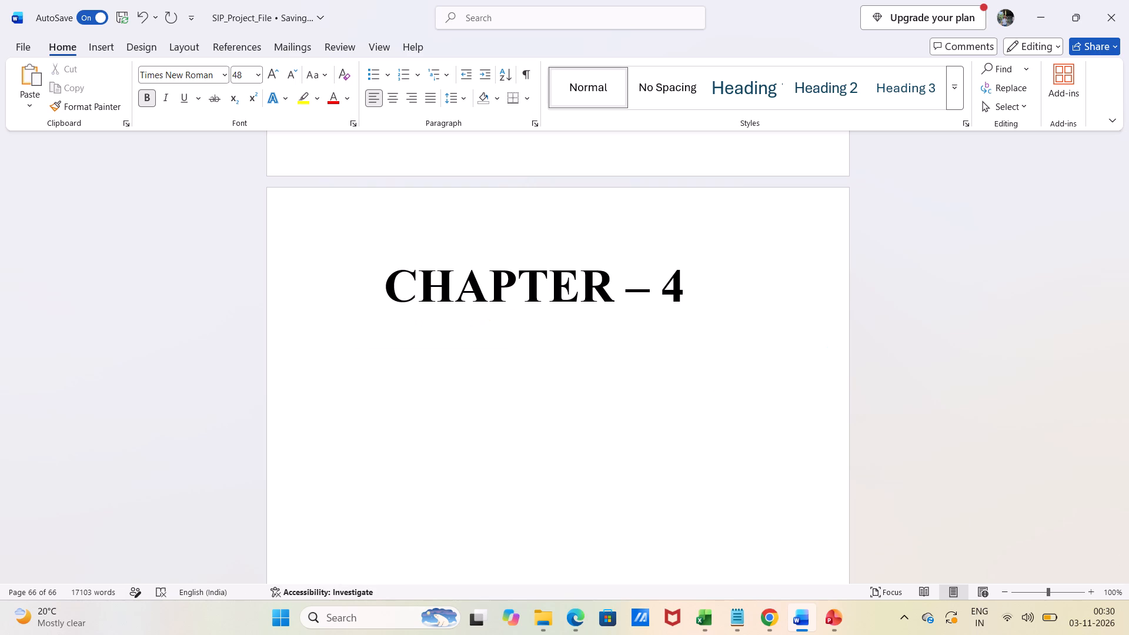
{"action": "type", "text": "DATA ANALYSIS"}
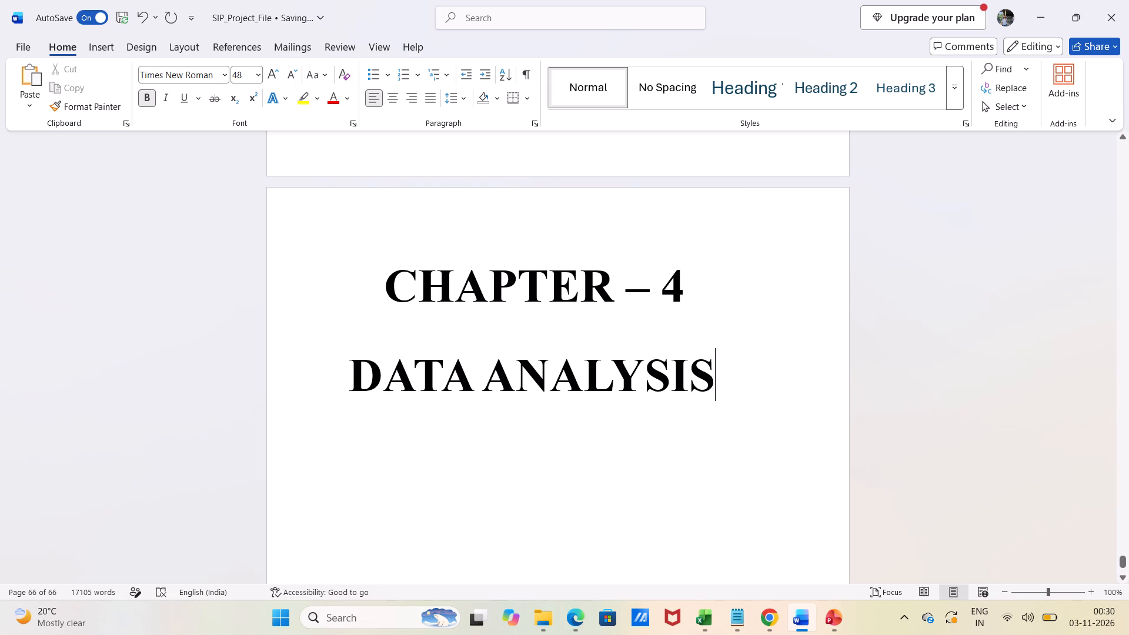
{"action": "left_click", "coordinate": [333, 385]}
{"action": "key", "text": "space"}
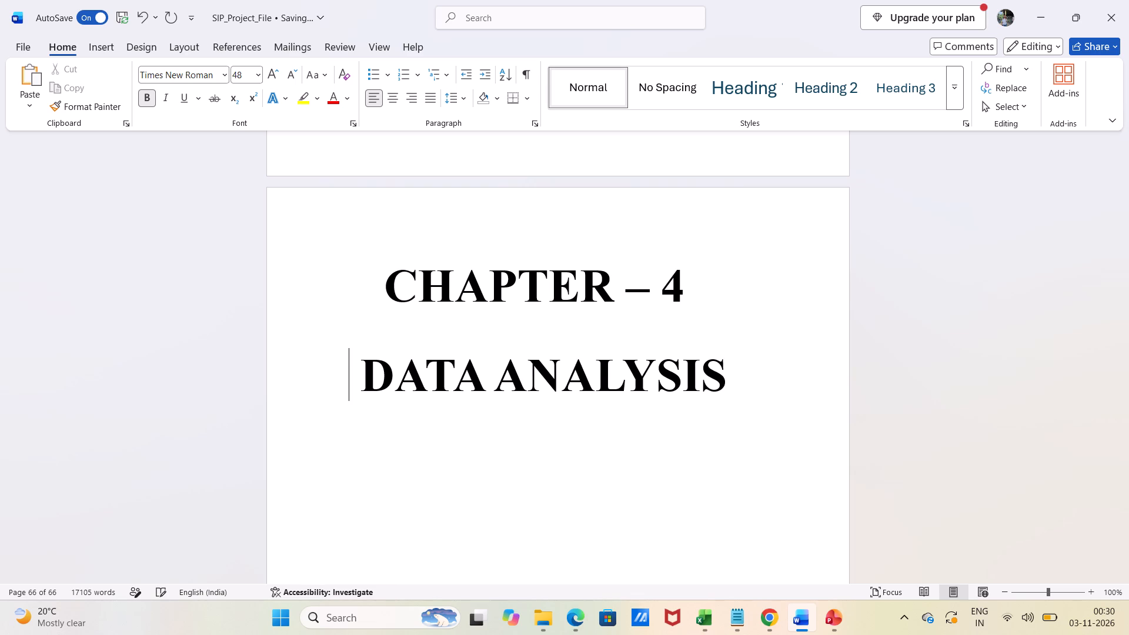
Move the "CHAPTER – 4" heading down one line on its title page and adjust its indent with leading spaces.
{"action": "left_click", "coordinate": [371, 280]}
{"action": "key", "text": "space"}
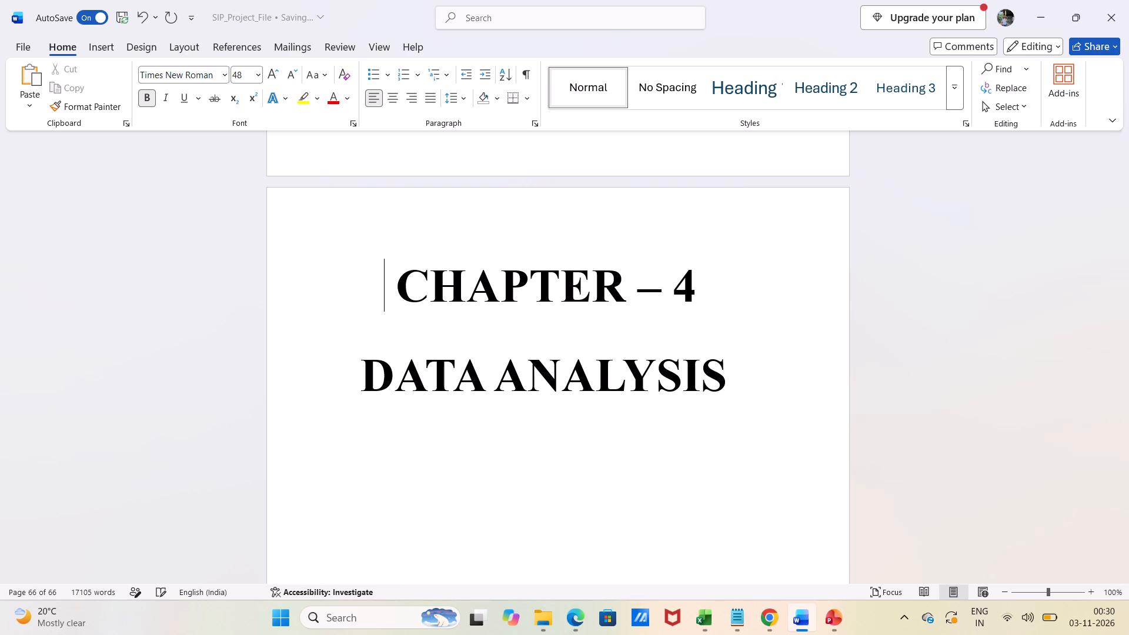
{"action": "key", "text": "Return"}
{"action": "key", "text": "space"}
{"action": "key", "text": "space"}
{"action": "key", "text": "space"}
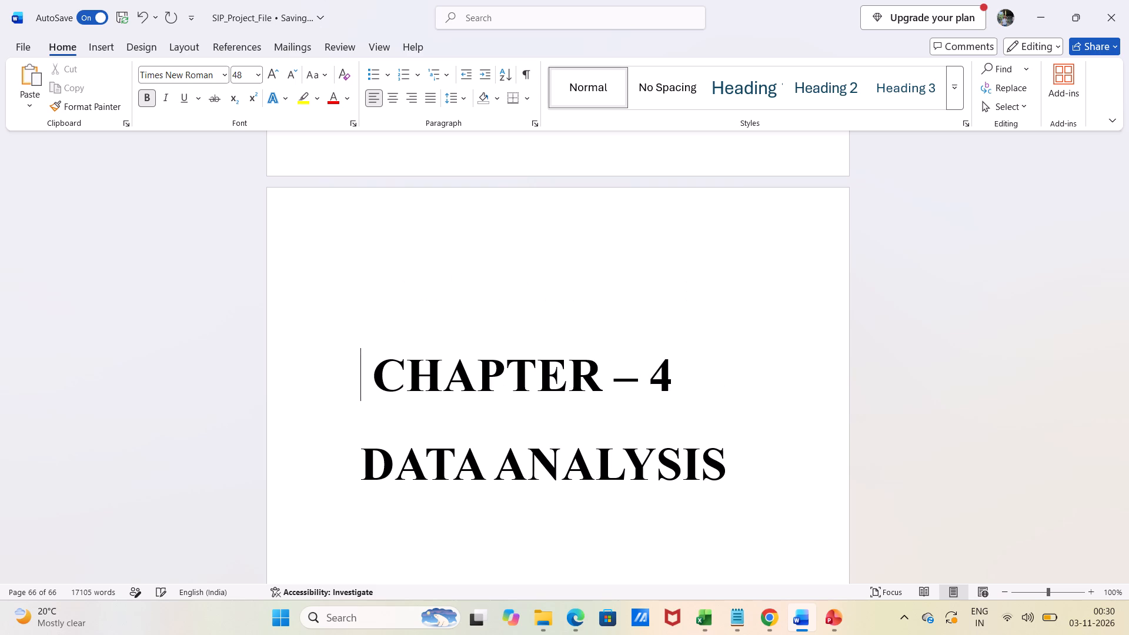
Indent the "DATA ANALYSIS" line by one more leading space.
{"action": "left_click", "coordinate": [352, 477]}
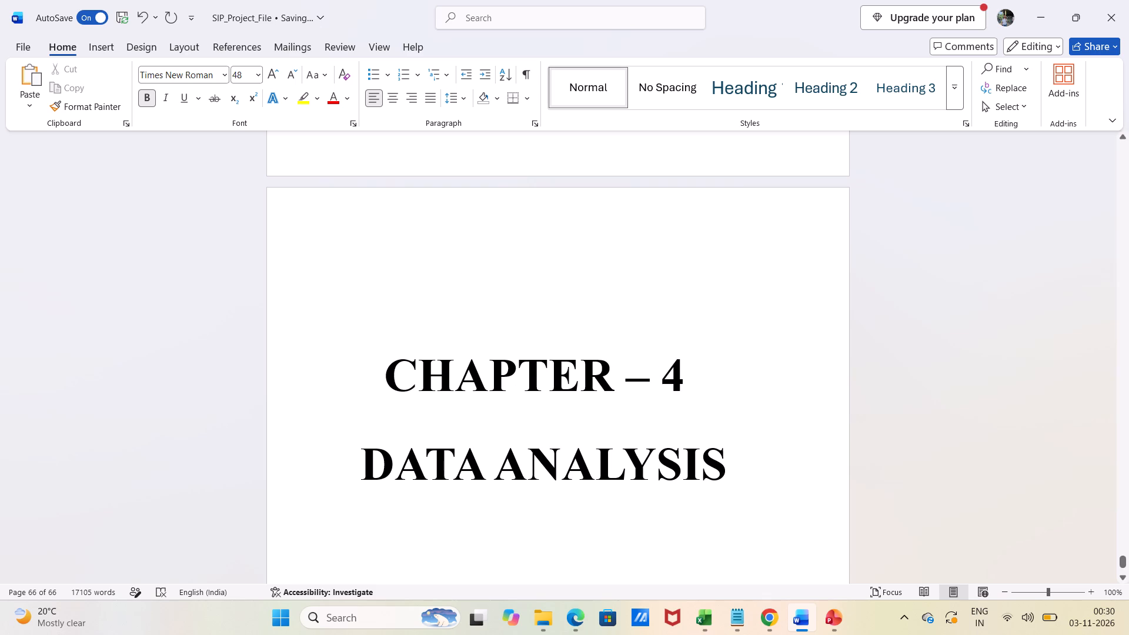
{"action": "key", "text": "space"}
Add "AND" on a new line beneath "DATA ANALYSIS", indented with spaces so it sits roughly centred under it.
{"action": "scroll", "coordinate": [449, 534], "scroll_direction": "down", "scroll_amount": 1}
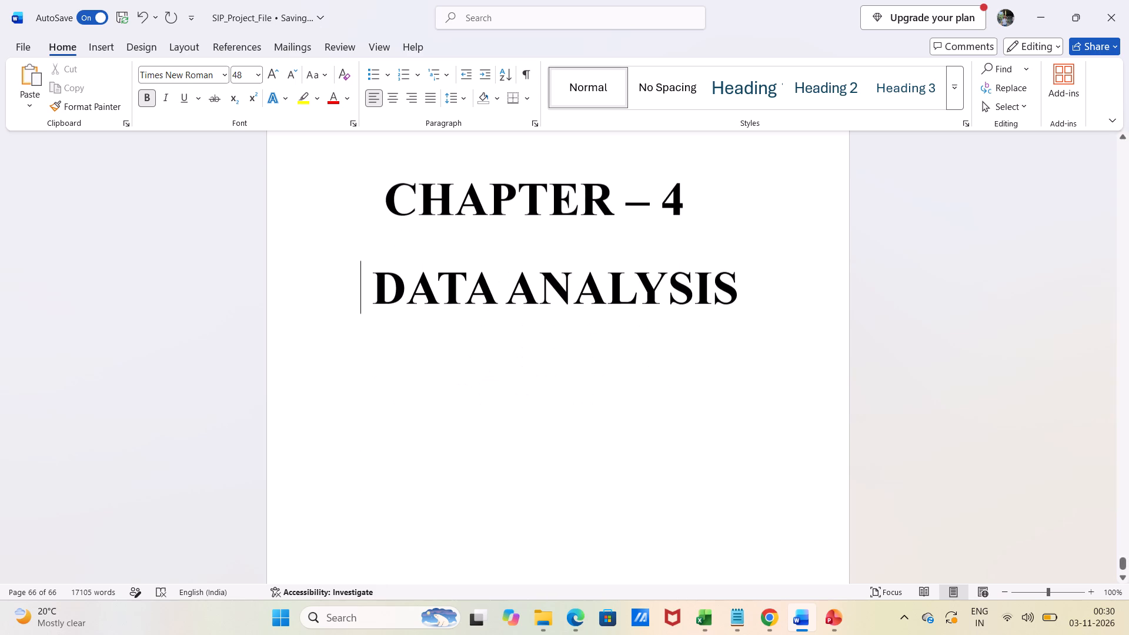
{"action": "left_click", "coordinate": [750, 302]}
{"action": "key", "text": "Return"}
{"action": "key", "text": "space"}
{"action": "key", "text": "space"}
{"action": "key", "text": "space"}
{"action": "key", "text": "space"}
{"action": "key", "text": "space"}
{"action": "key", "text": "space"}
{"action": "key", "text": "space"}
{"action": "key", "text": "space"}
{"action": "key", "text": "space"}
{"action": "key", "text": "space"}
{"action": "key", "text": "space"}
{"action": "key", "text": "space"}
{"action": "key", "text": "space"}
{"action": "key", "text": "space"}
{"action": "key", "text": "space"}
{"action": "key", "text": "space"}
{"action": "key", "text": "space"}
{"action": "key", "text": "space"}
{"action": "key", "text": "space"}
{"action": "key", "text": "space"}
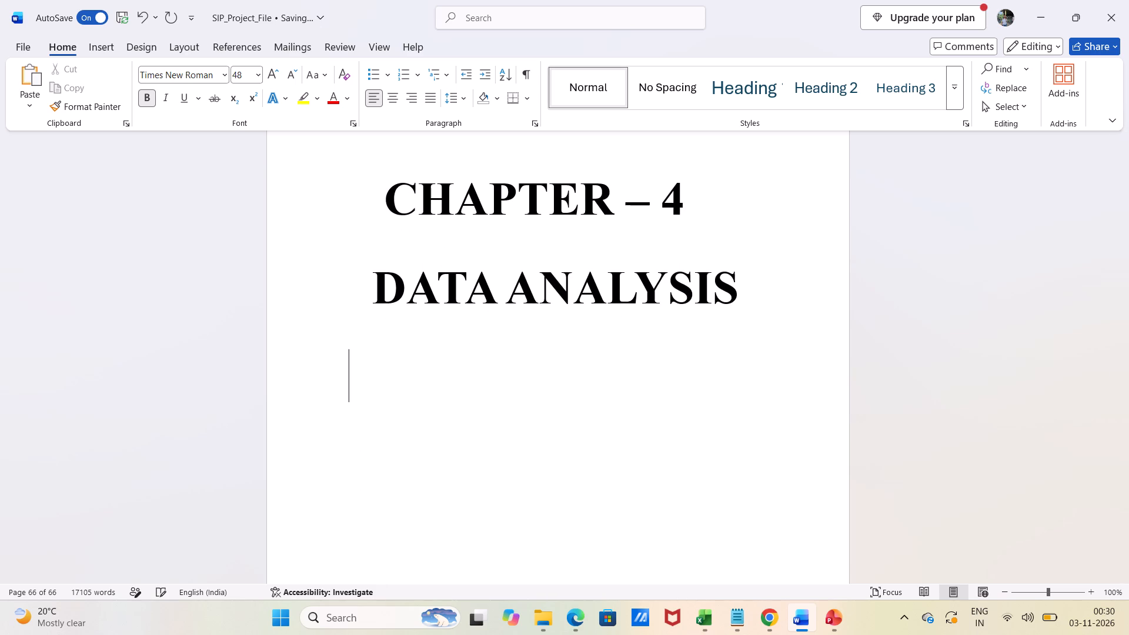
{"action": "key", "text": "BackSpace"}
{"action": "key", "text": "BackSpace"}
{"action": "key", "text": "BackSpace"}
{"action": "key", "text": "BackSpace"}
{"action": "type", "text": "AND"}
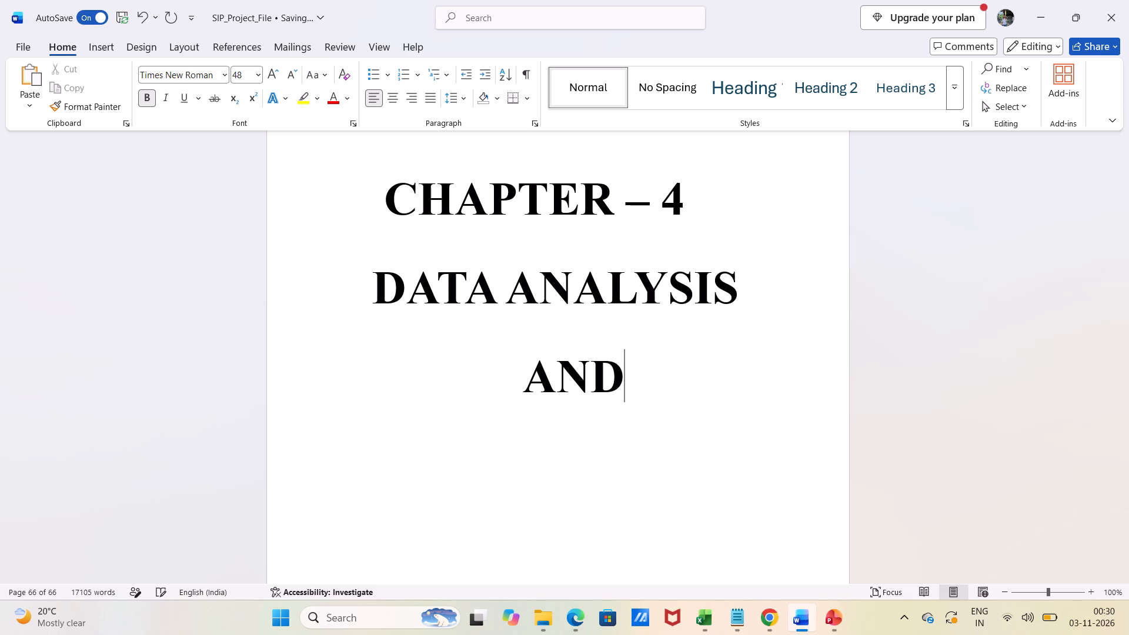
{"action": "key", "text": "Left"}
{"action": "key", "text": "Left"}
{"action": "key", "text": "Left"}
{"action": "key", "text": "Left"}
{"action": "key", "text": "BackSpace"}
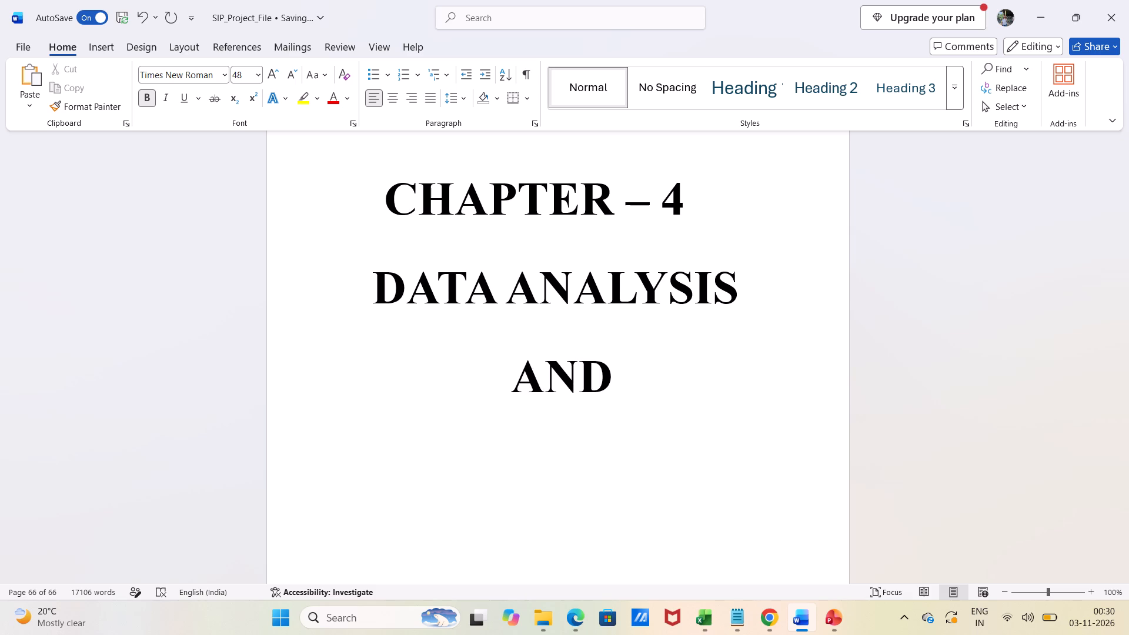
Add "INTERPRETATION" on a new line beneath "AND" to complete the Chapter 4 name.
{"action": "left_click", "coordinate": [652, 382]}
{"action": "key", "text": "Return"}
{"action": "type", "text": "INT"}
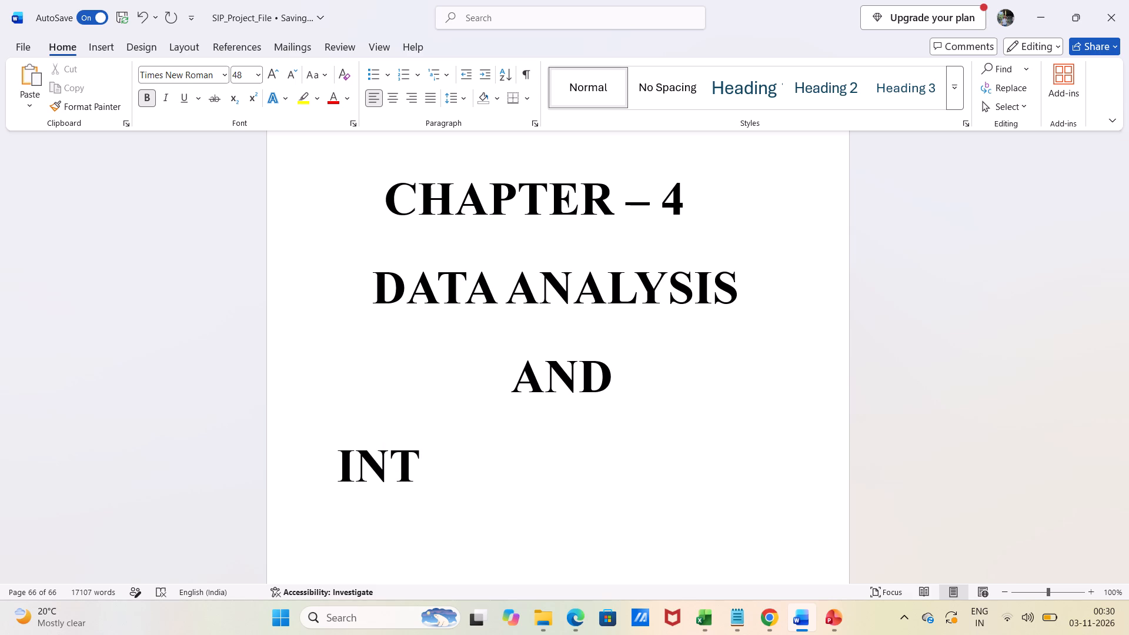
{"action": "type", "text": "ER"}
{"action": "type", "text": "PRETAT"}
{"action": "type", "text": "ION"}
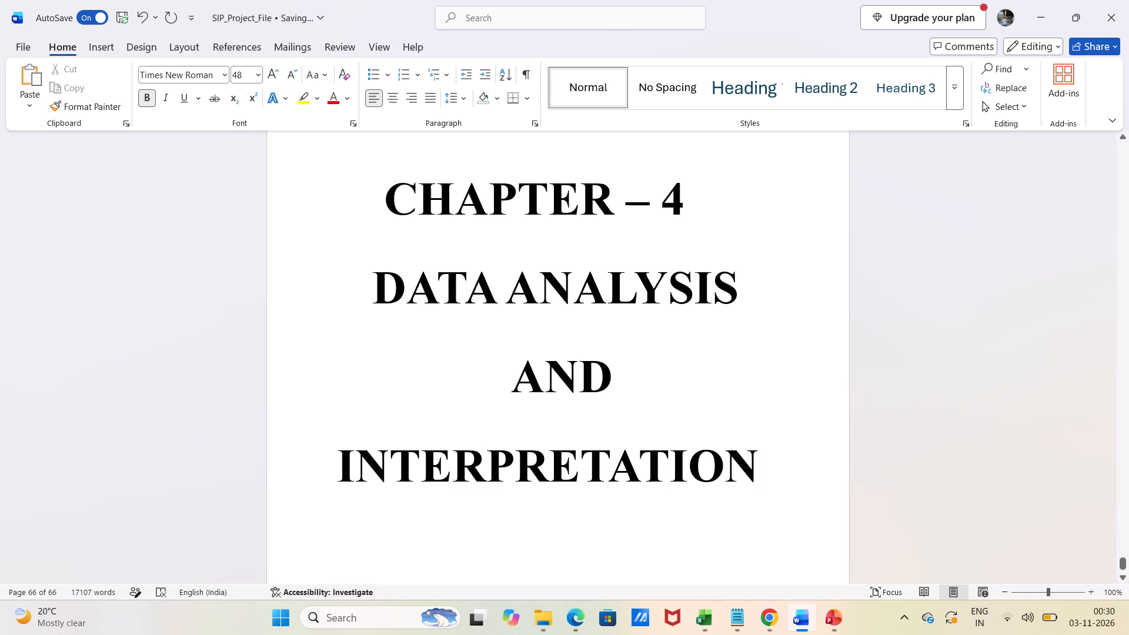
{"action": "left_click", "coordinate": [319, 473]}
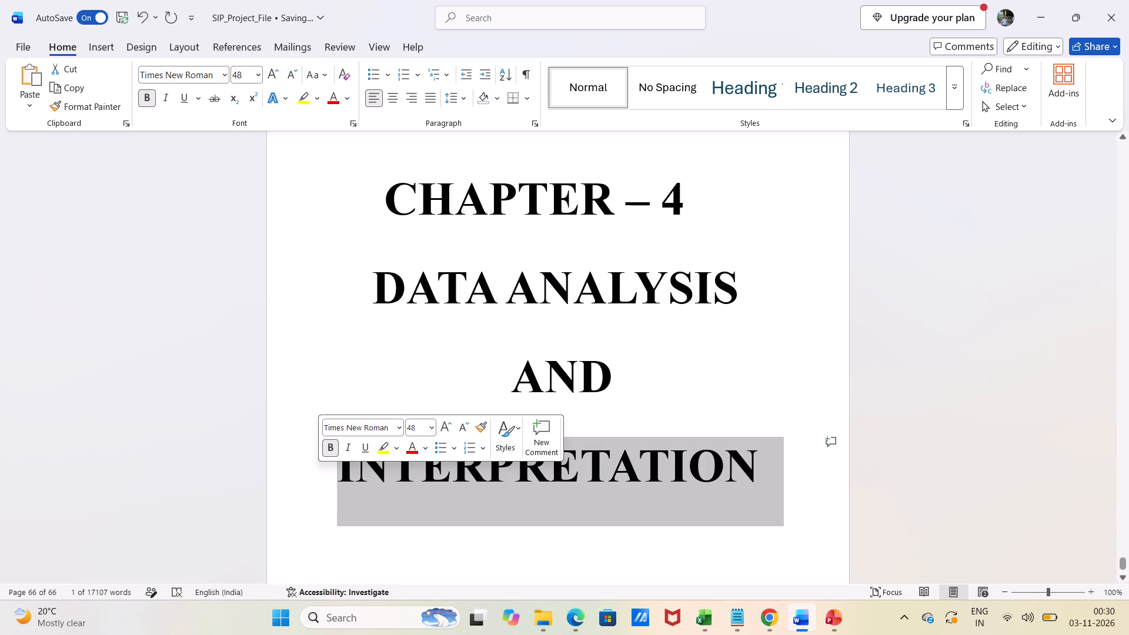
{"action": "left_click", "coordinate": [634, 401]}
Save a copy of the report as the Word document SIP_Project_File in the Desktop folder, replacing the existing file, and minimize the window.
{"action": "scroll", "coordinate": [510, 399], "scroll_direction": "down", "scroll_amount": 3, "text": "ctrl"}
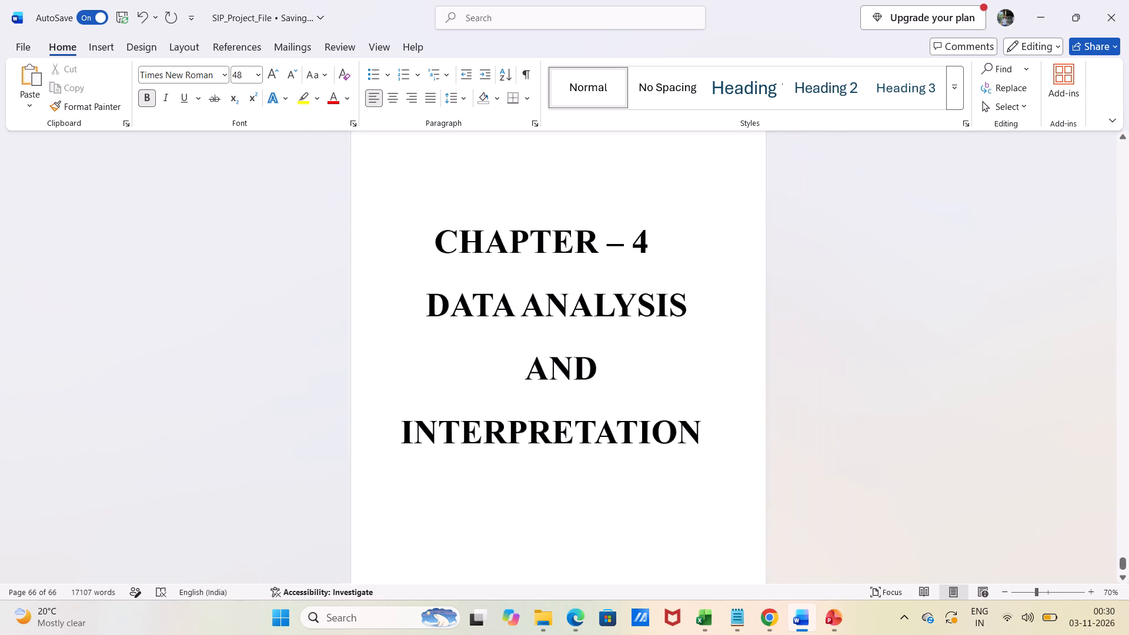
{"action": "scroll", "coordinate": [510, 399], "scroll_direction": "down", "scroll_amount": 2, "text": "ctrl"}
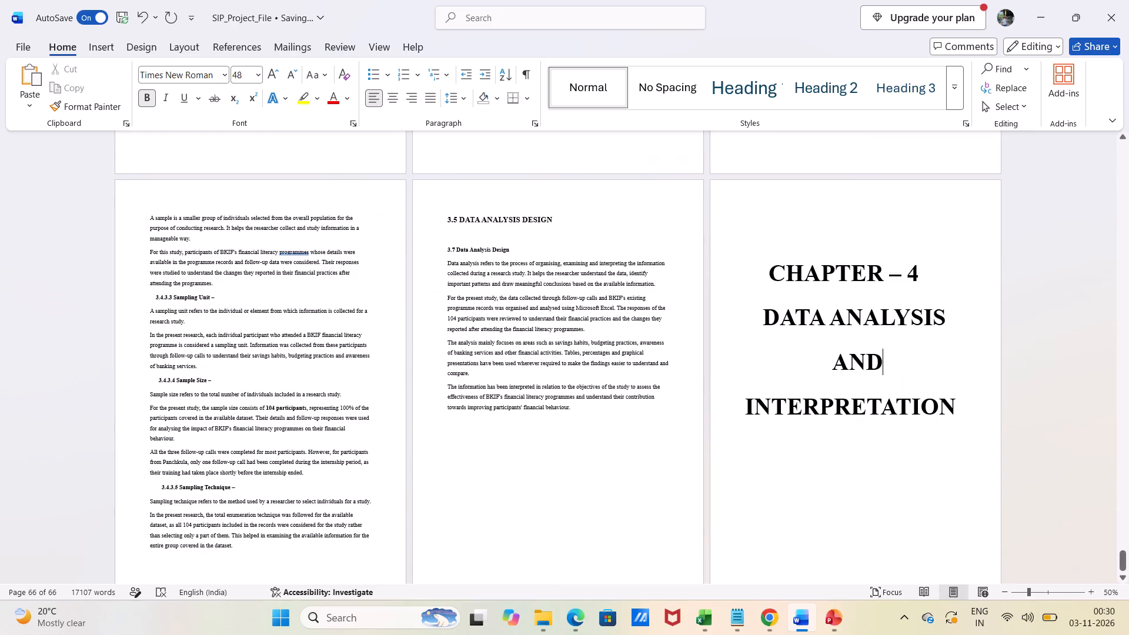
{"action": "left_click", "coordinate": [33, 45]}
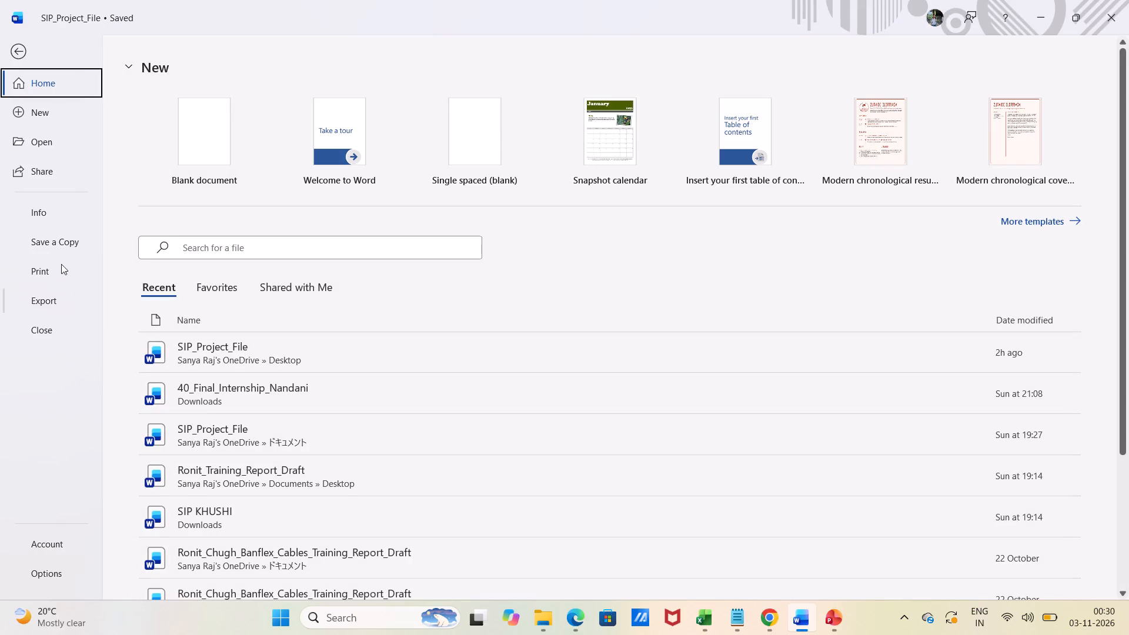
{"action": "left_click", "coordinate": [53, 242]}
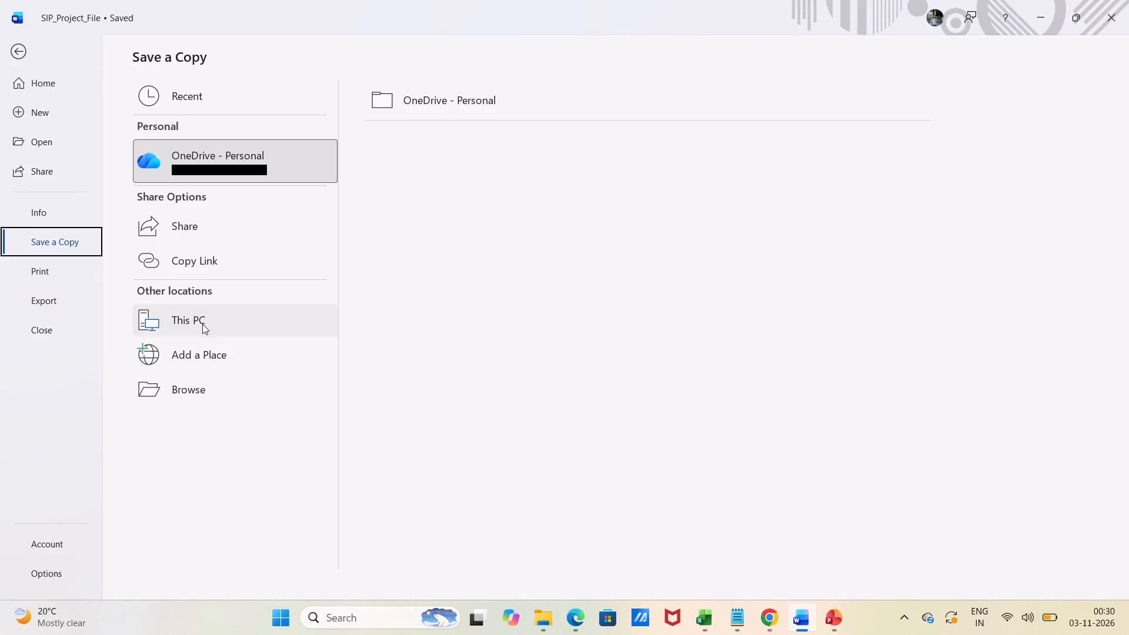
{"action": "left_click", "coordinate": [202, 322]}
{"action": "left_click", "coordinate": [463, 242]}
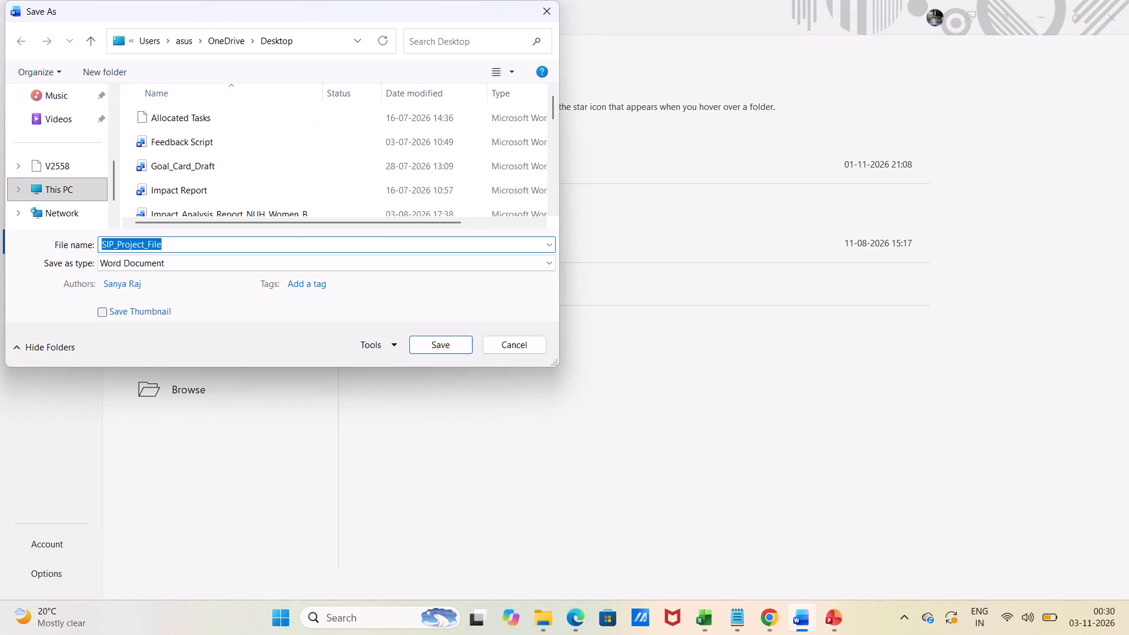
{"action": "left_click", "coordinate": [436, 342]}
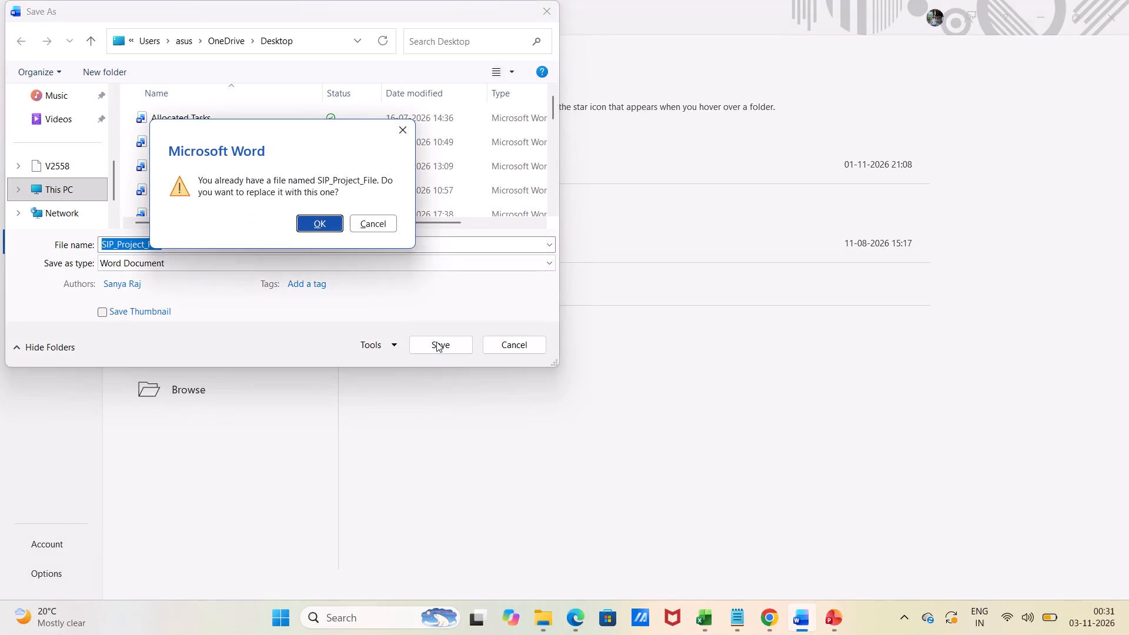
{"action": "left_click", "coordinate": [312, 219]}
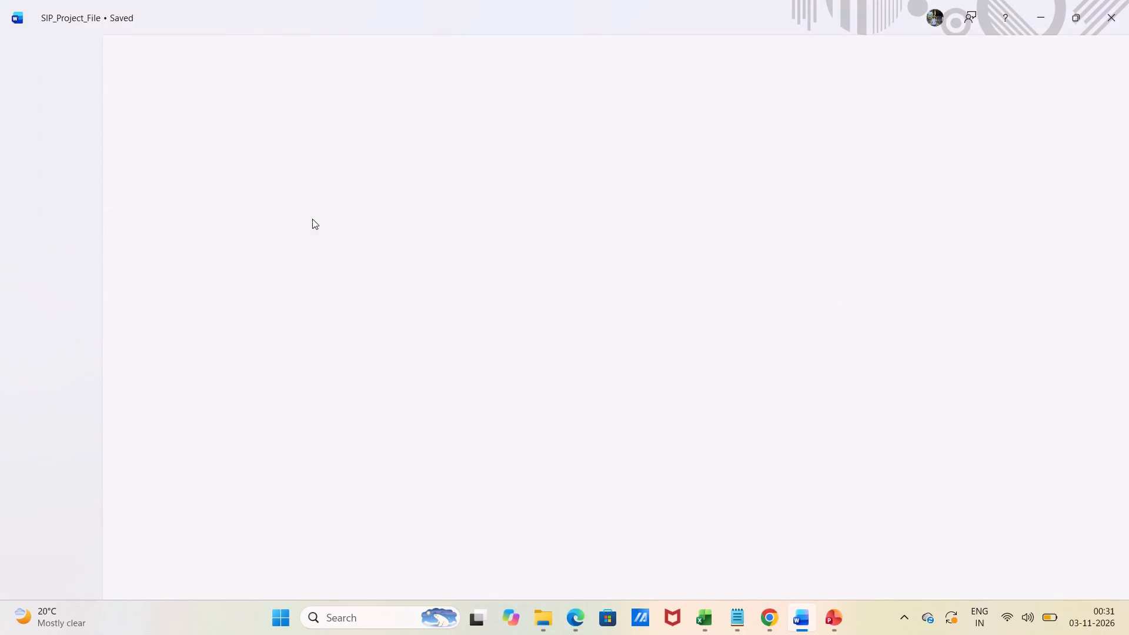
{"action": "left_click", "coordinate": [1036, 13]}
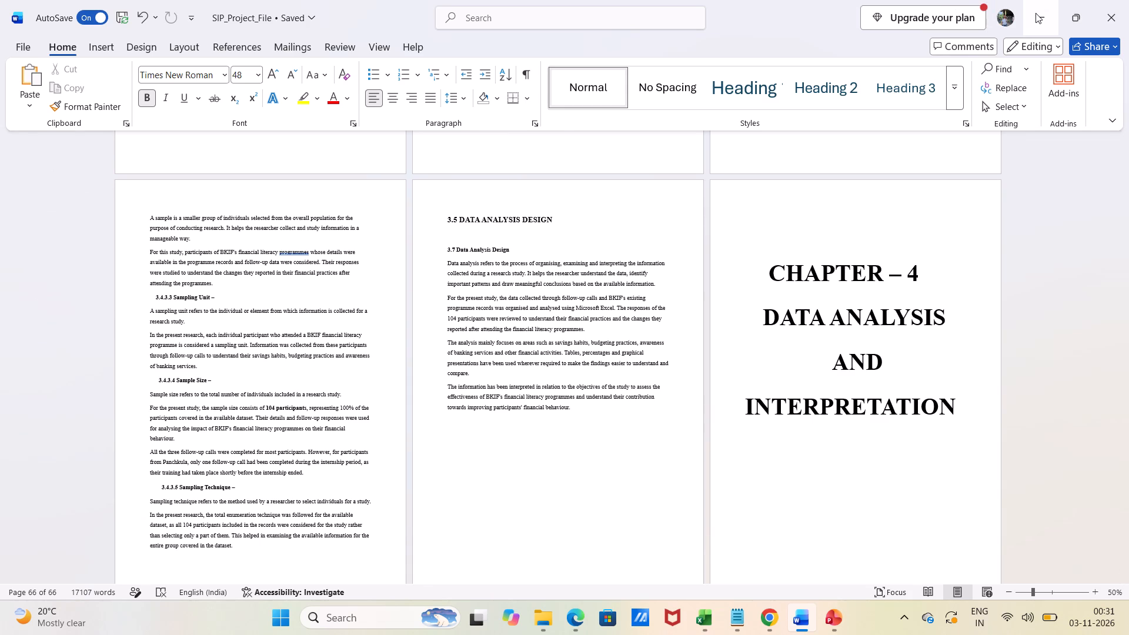
Clear the remaining open windows off the desktop and share the SIP_Project_File Word document from there through WhatsApp.
{"action": "left_click", "coordinate": [1036, 13]}
{"action": "left_click", "coordinate": [1036, 13]}
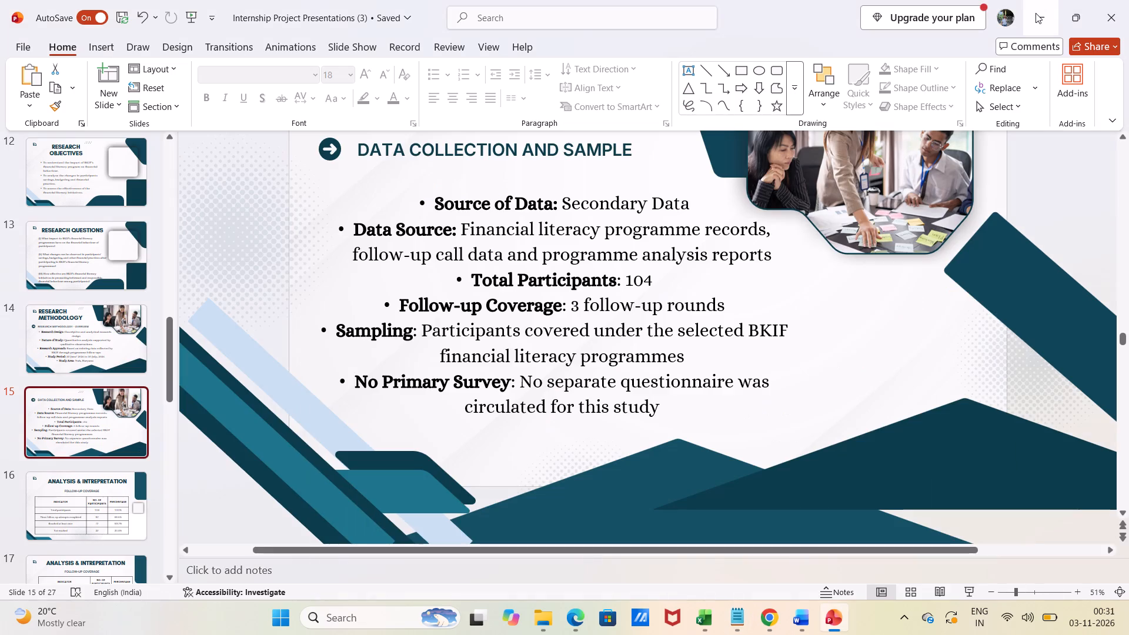
{"action": "left_click", "coordinate": [1036, 13]}
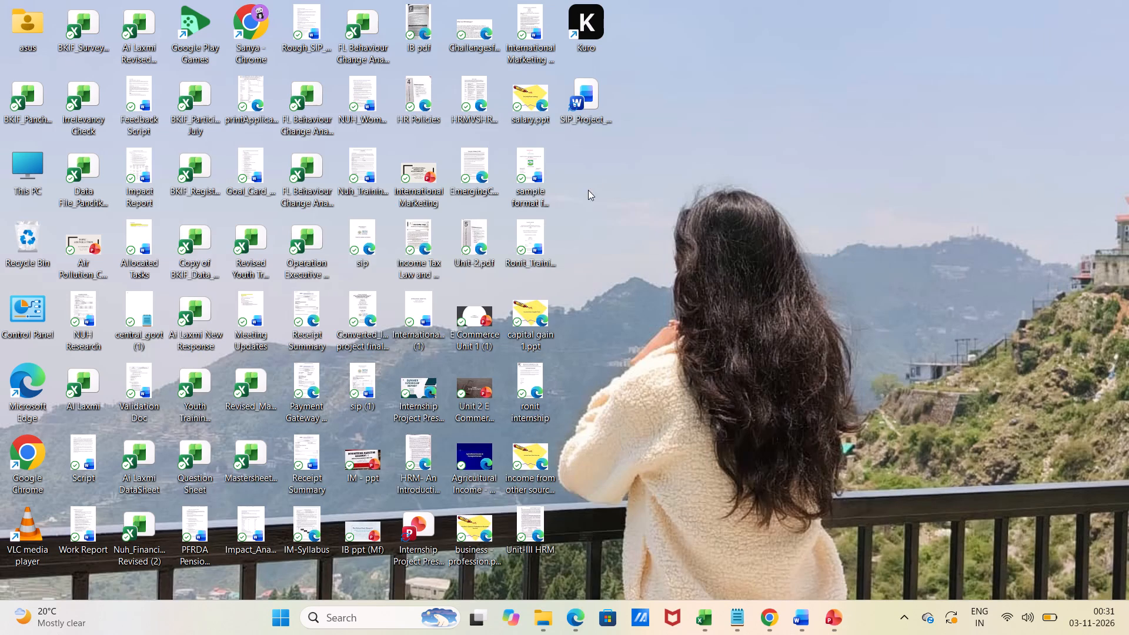
{"action": "right_click", "coordinate": [579, 113]}
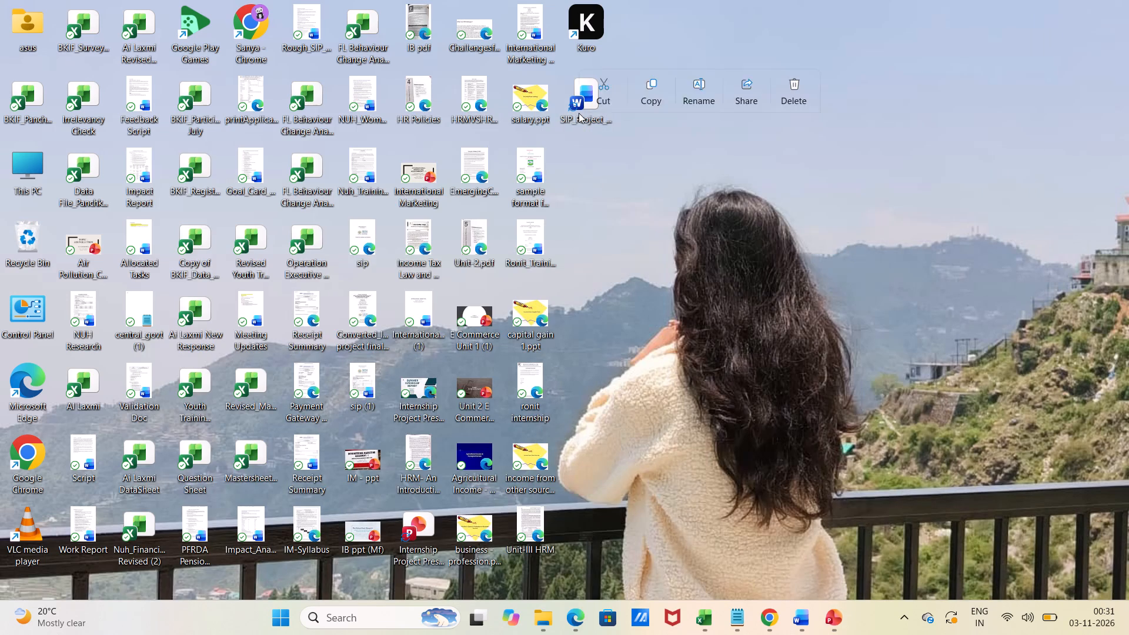
{"action": "left_click", "coordinate": [705, 229]}
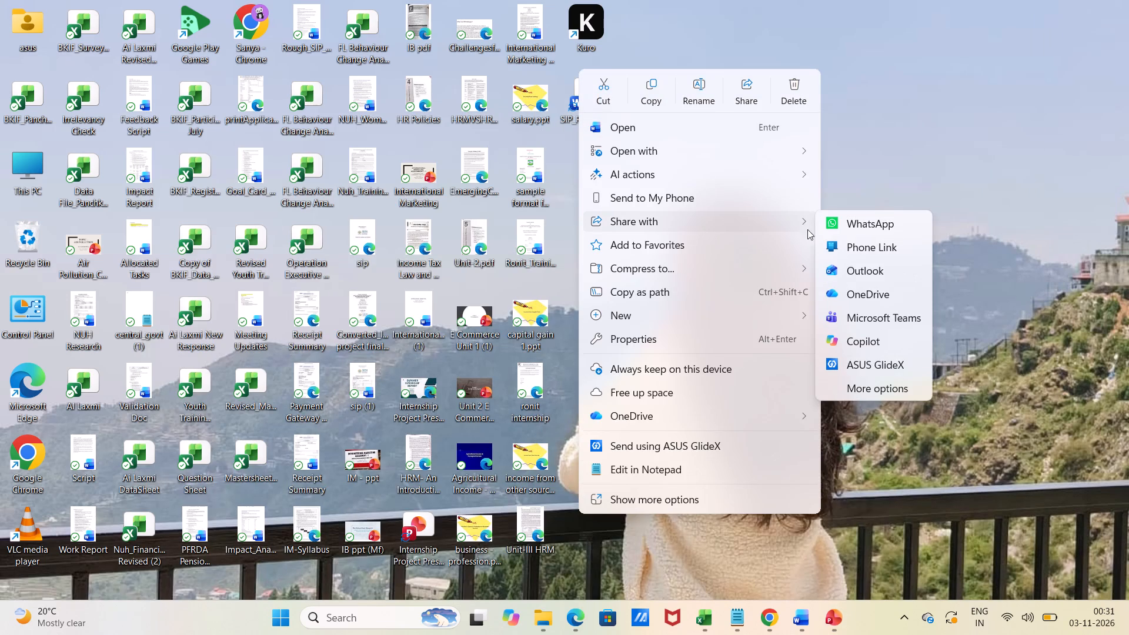